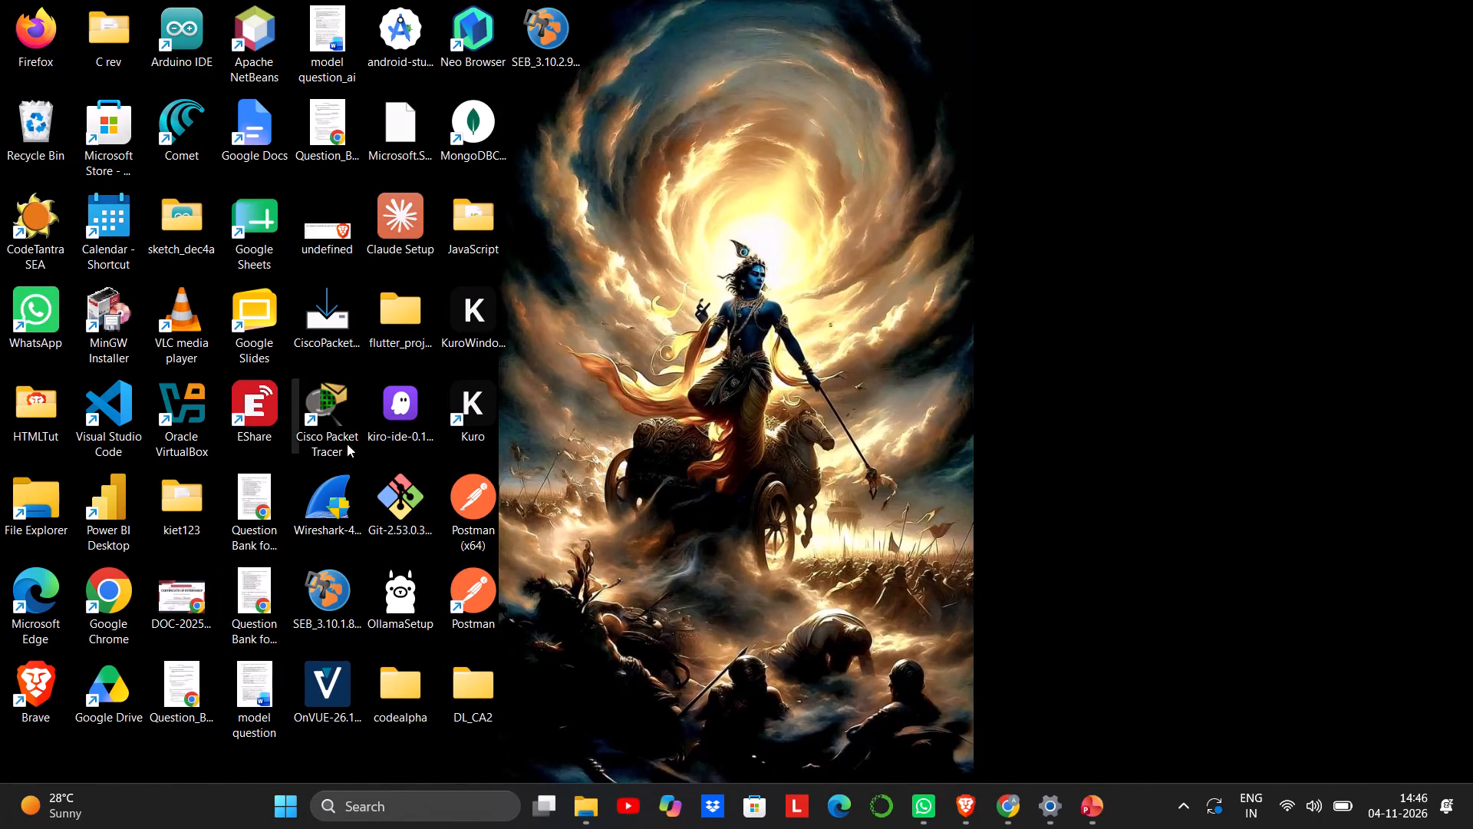
Launch Microsoft Word in a maximized window and create a new blank document.
left_click(294, 802)
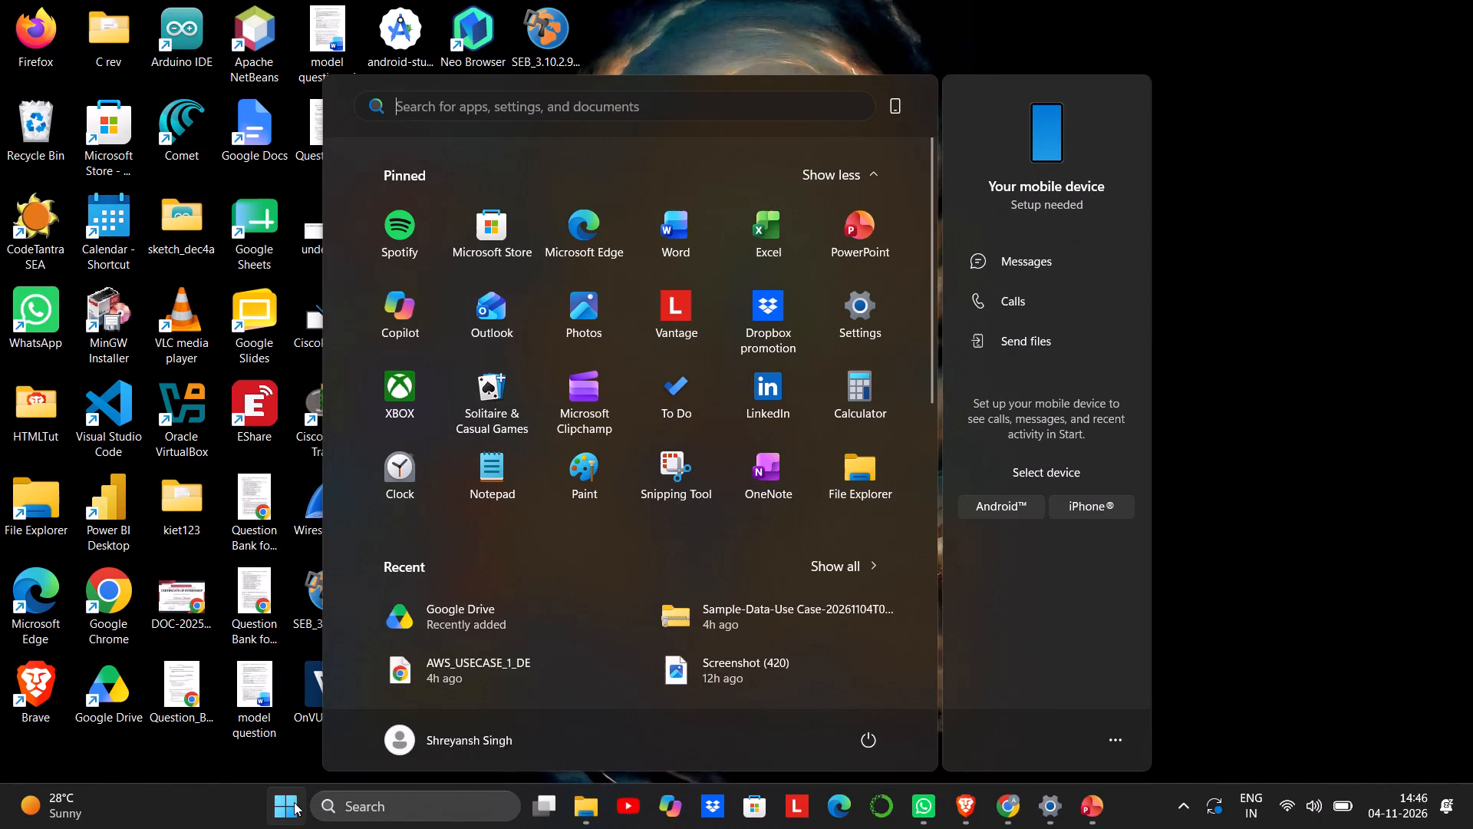
type("word")
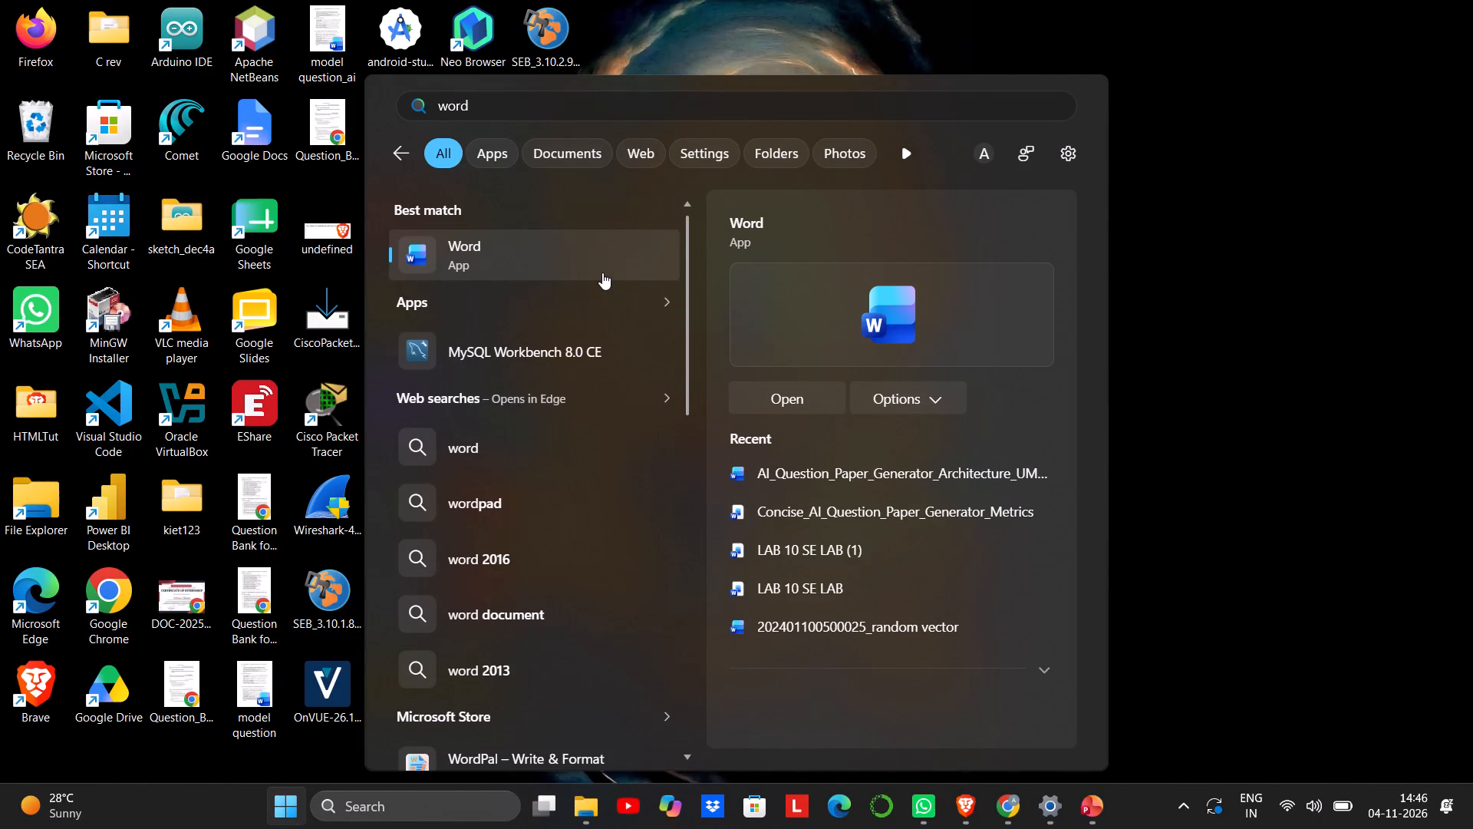
double_click(602, 272)
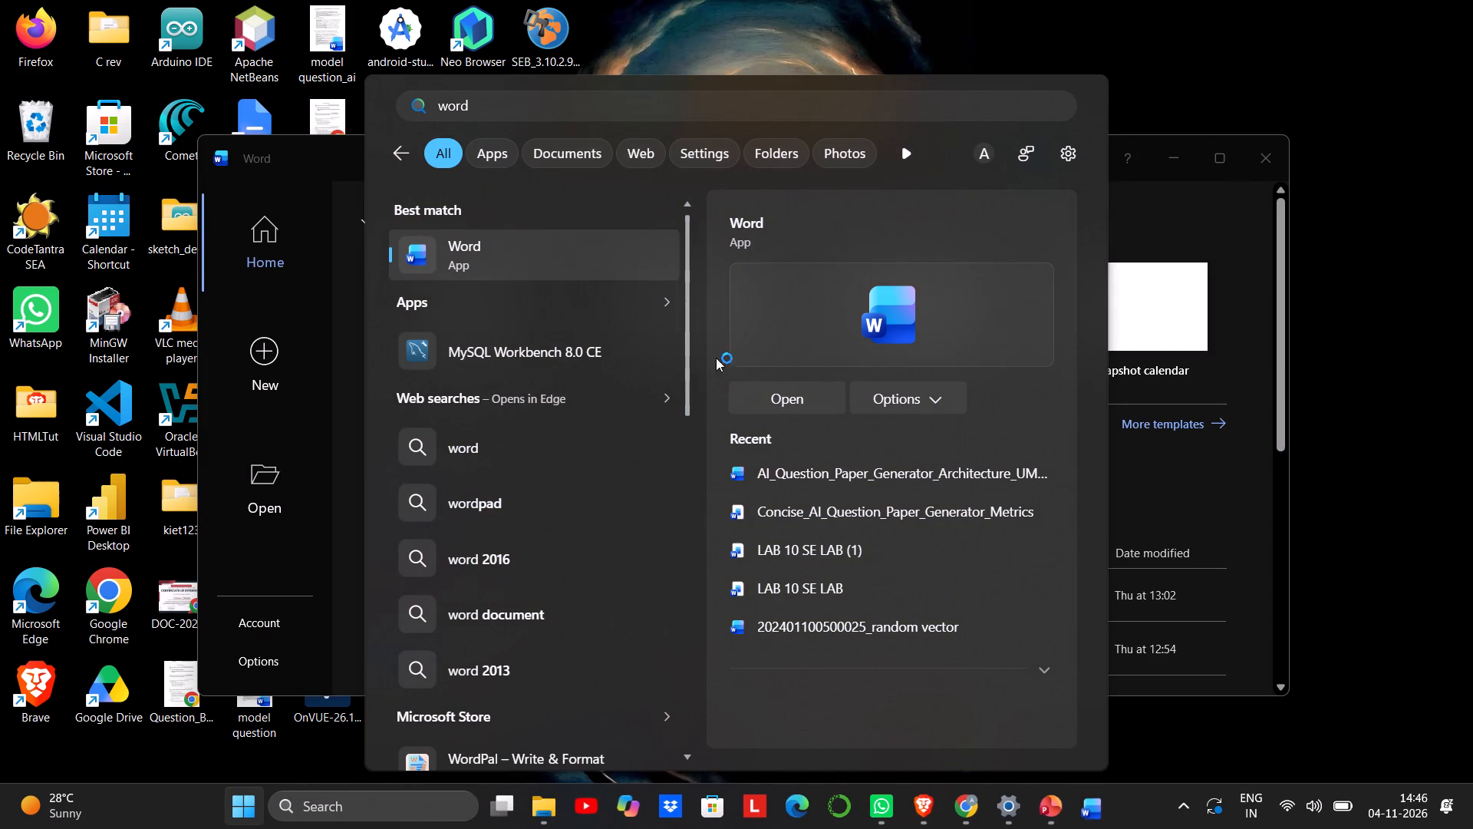
left_click(1149, 45)
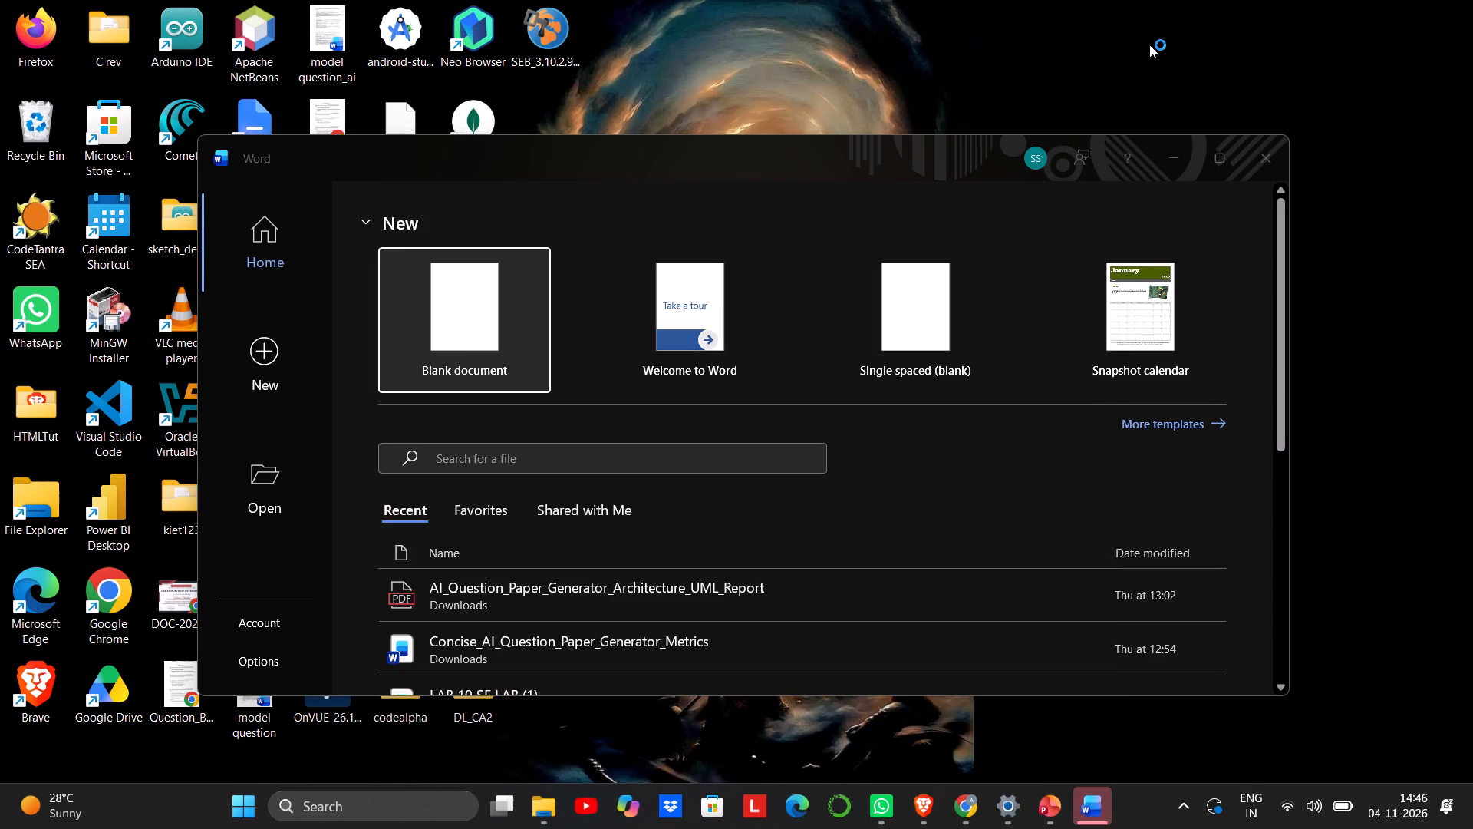
left_click(1217, 164)
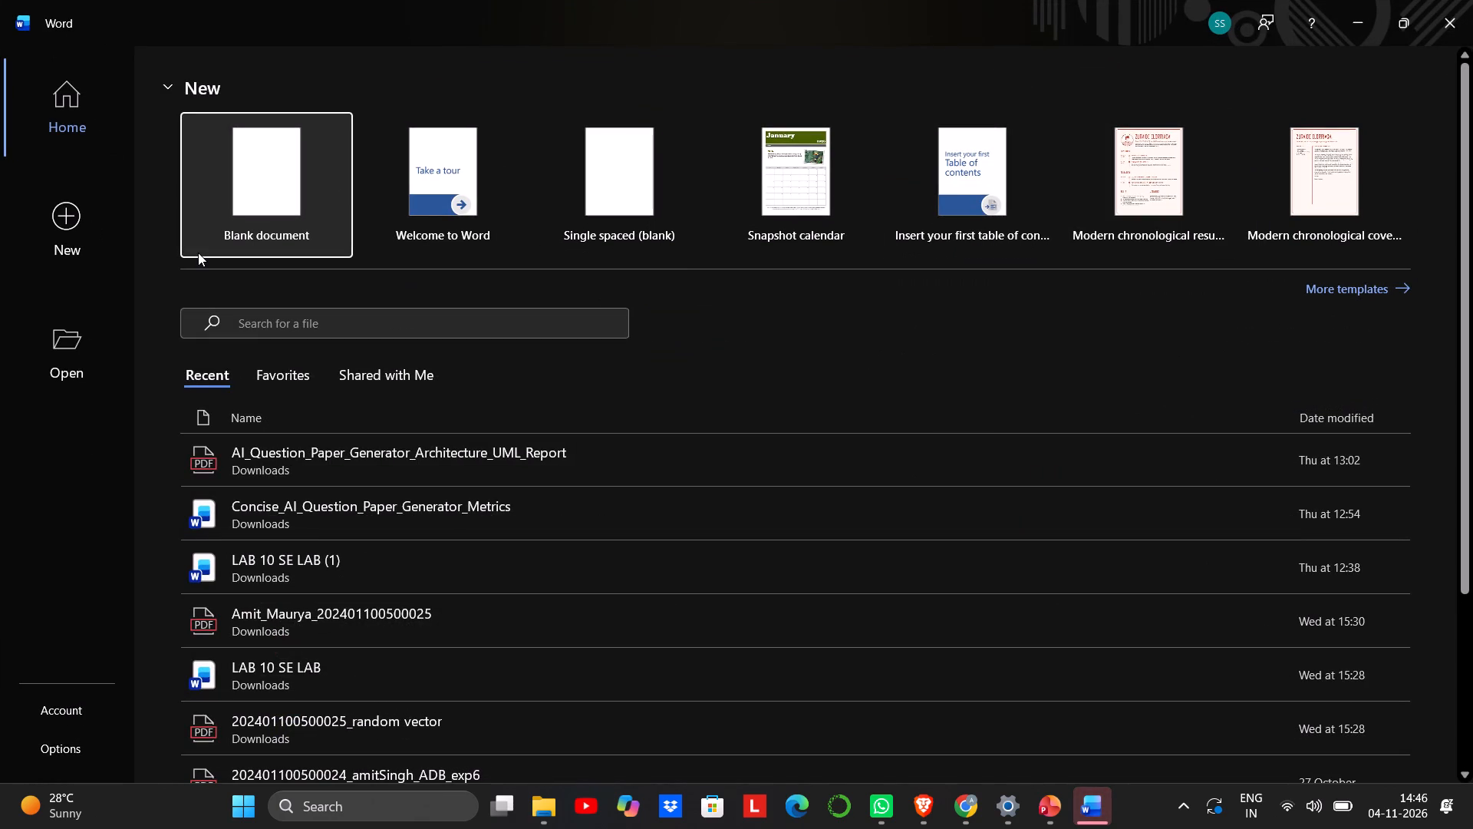
left_click(241, 147)
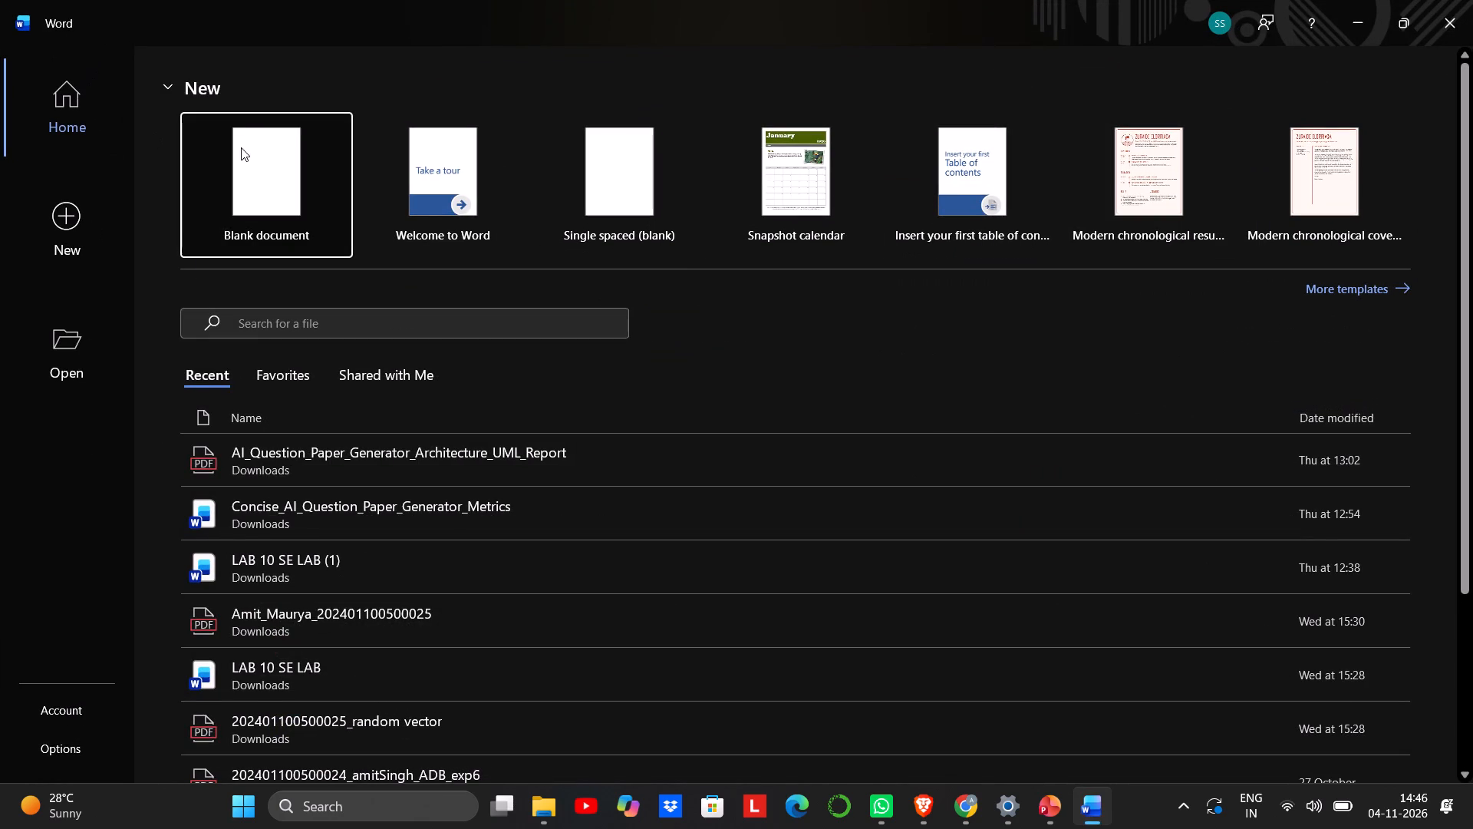
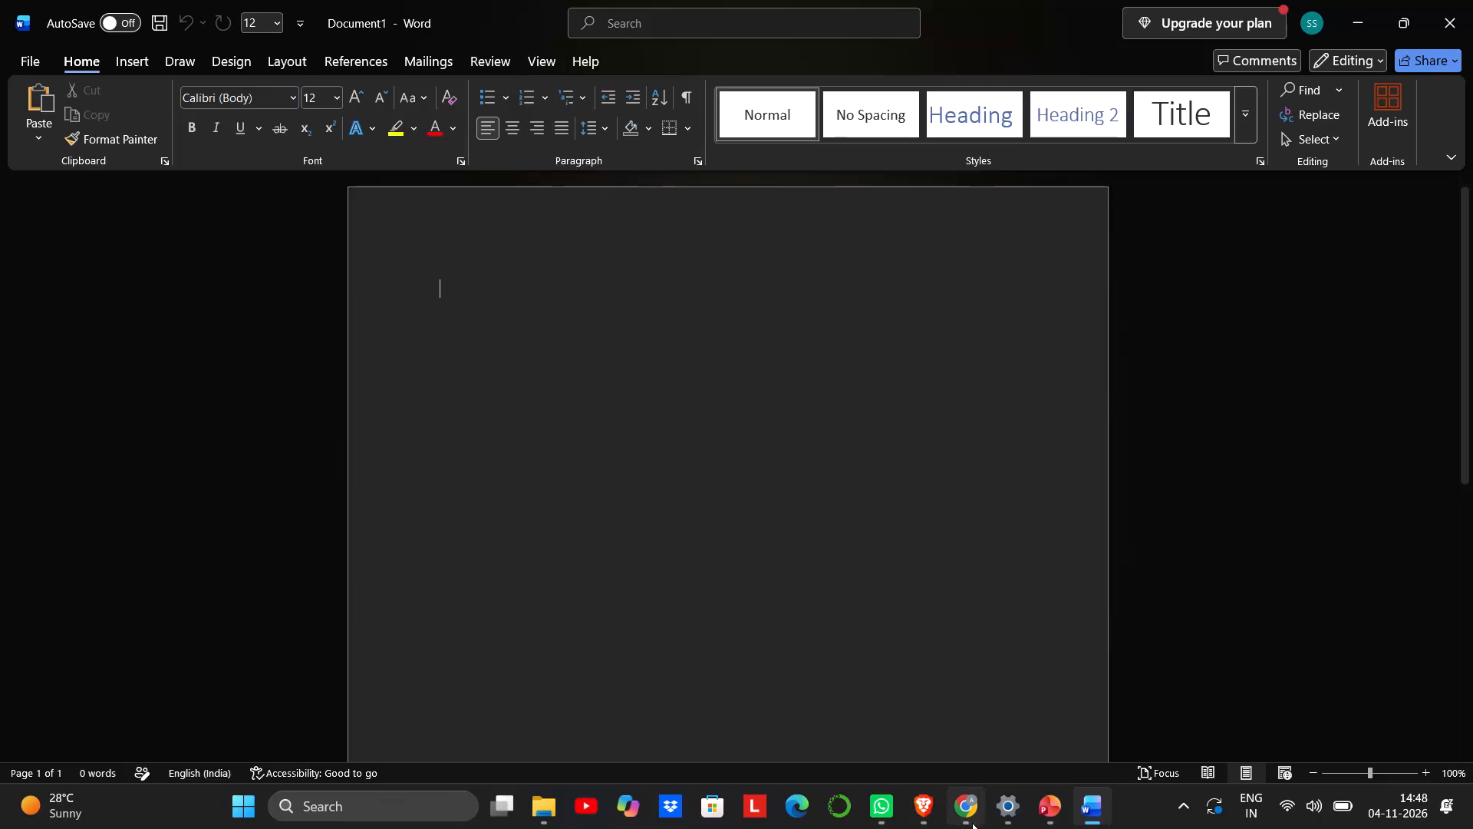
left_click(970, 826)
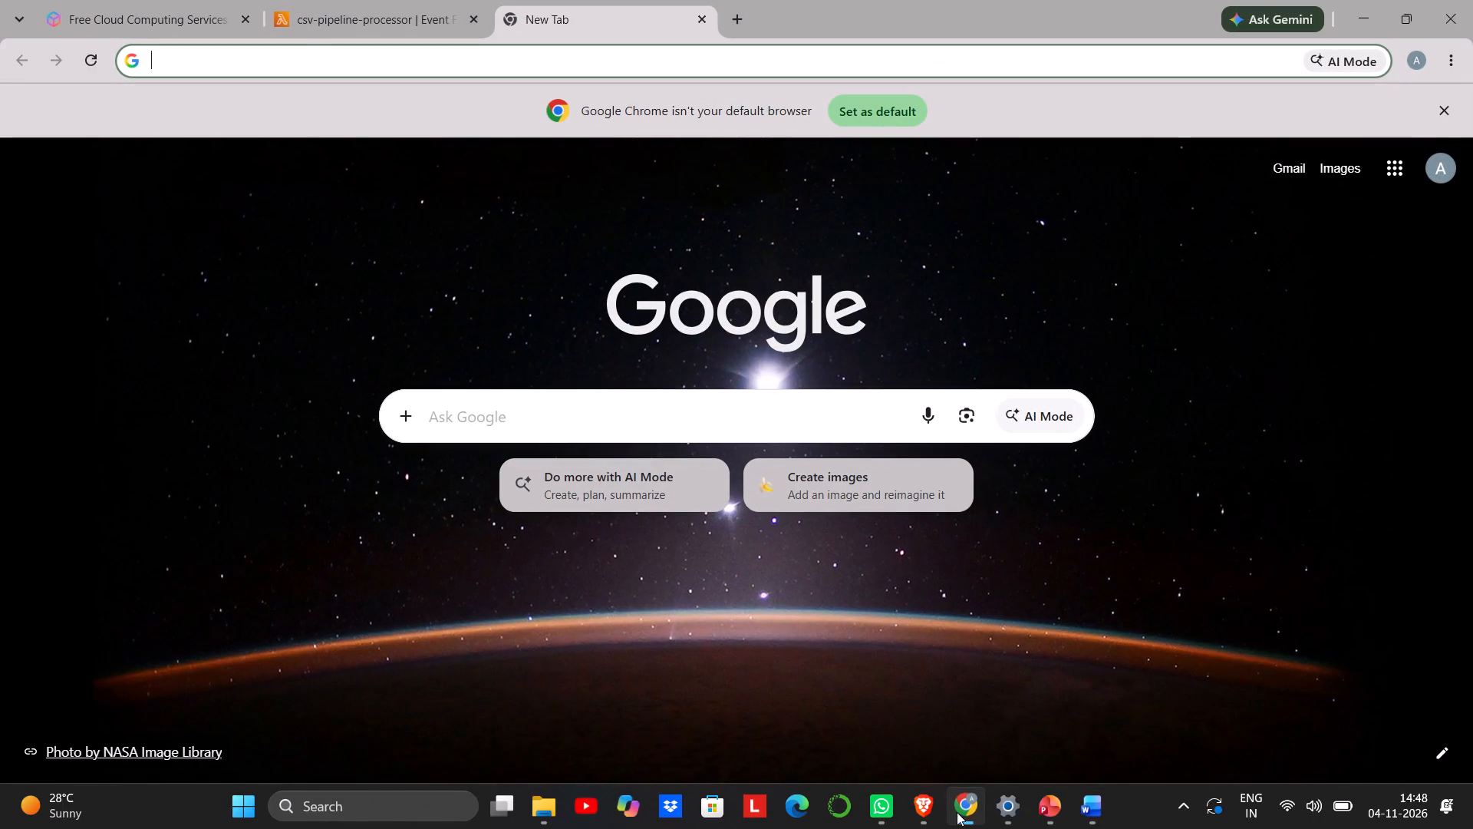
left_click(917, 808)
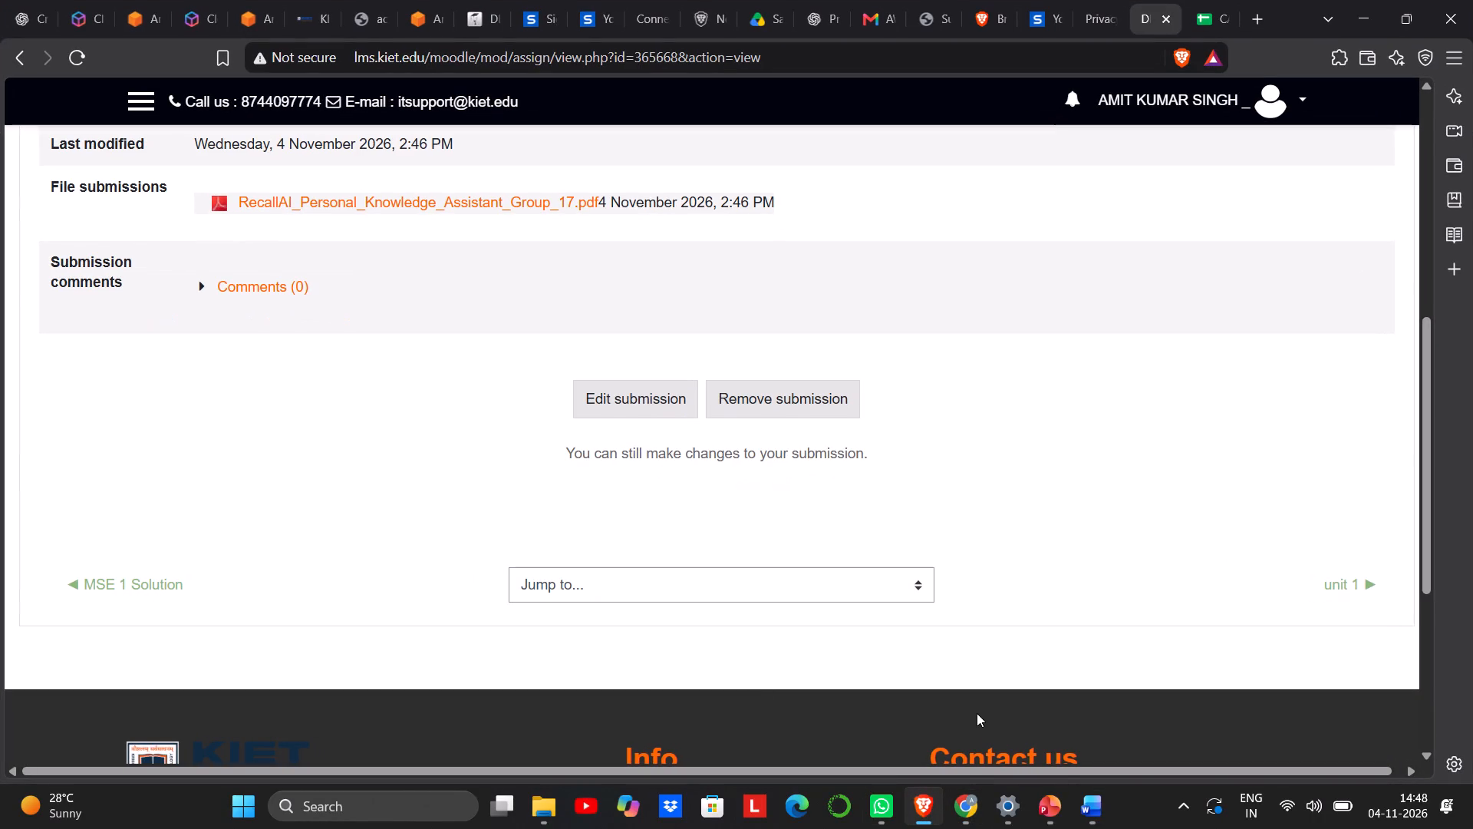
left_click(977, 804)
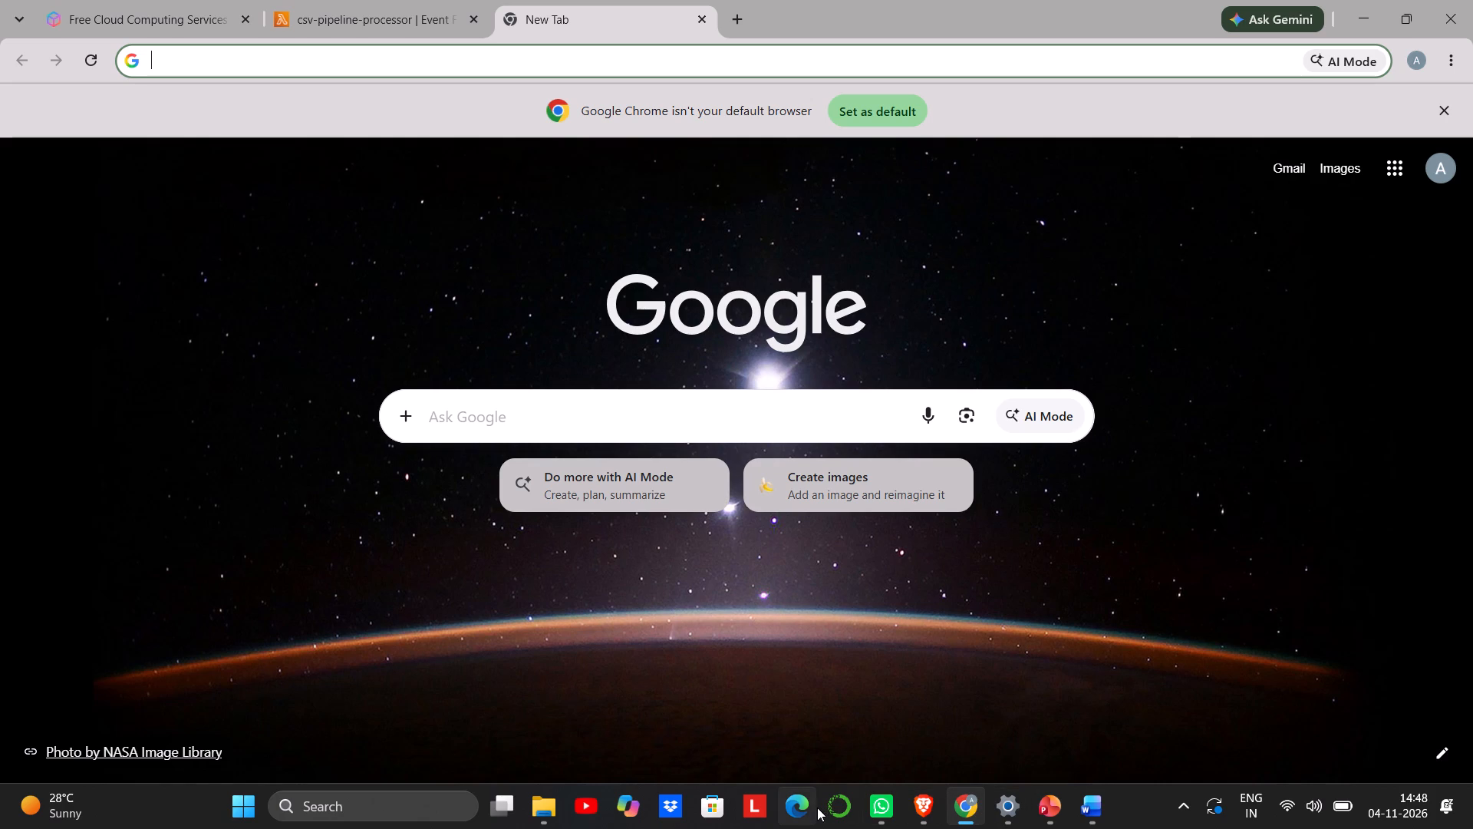
Switch to the Downloads window in File Explorer and open the Screenshots folder.
left_click(535, 795)
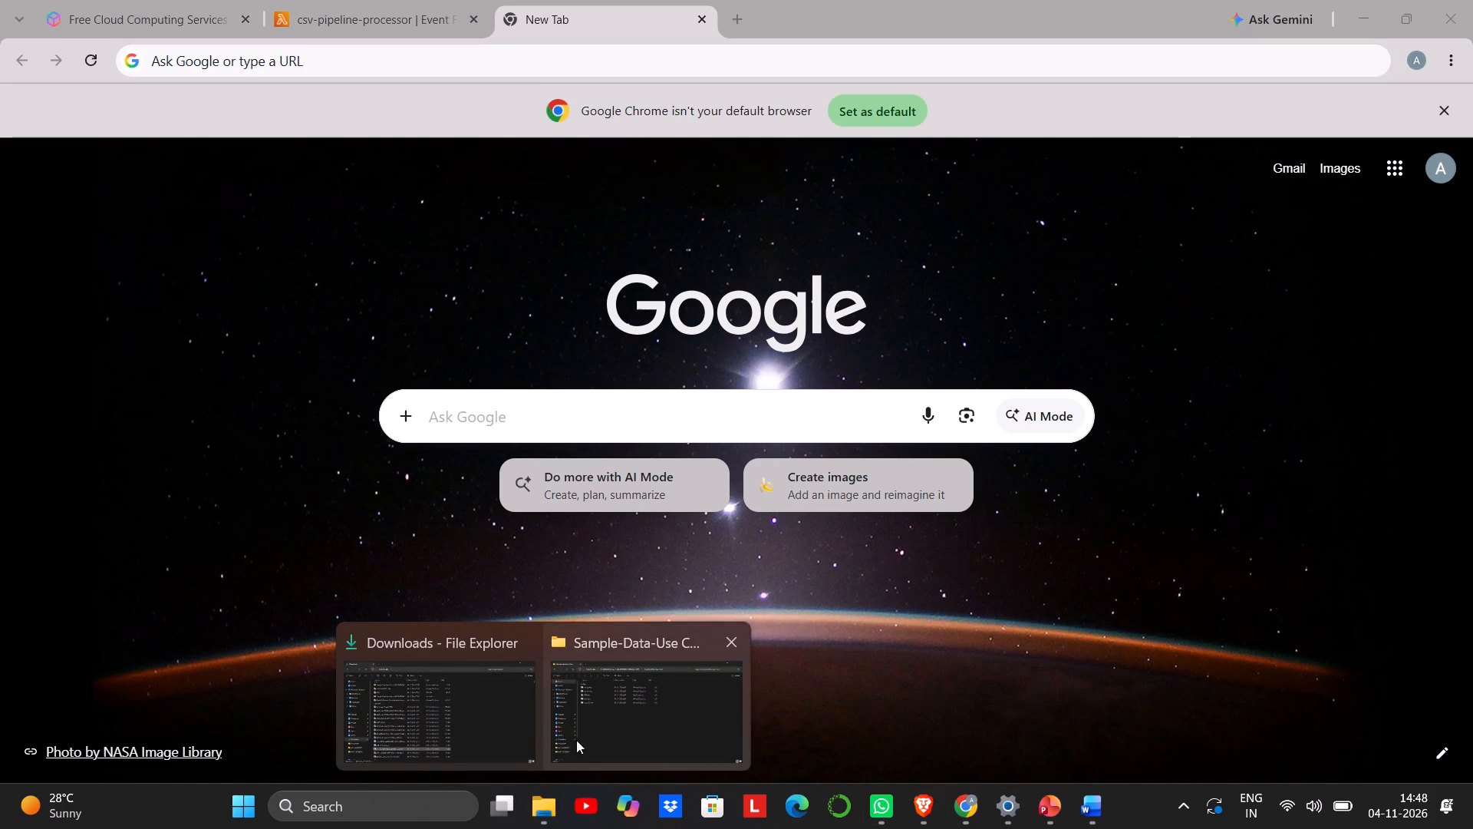
left_click(489, 725)
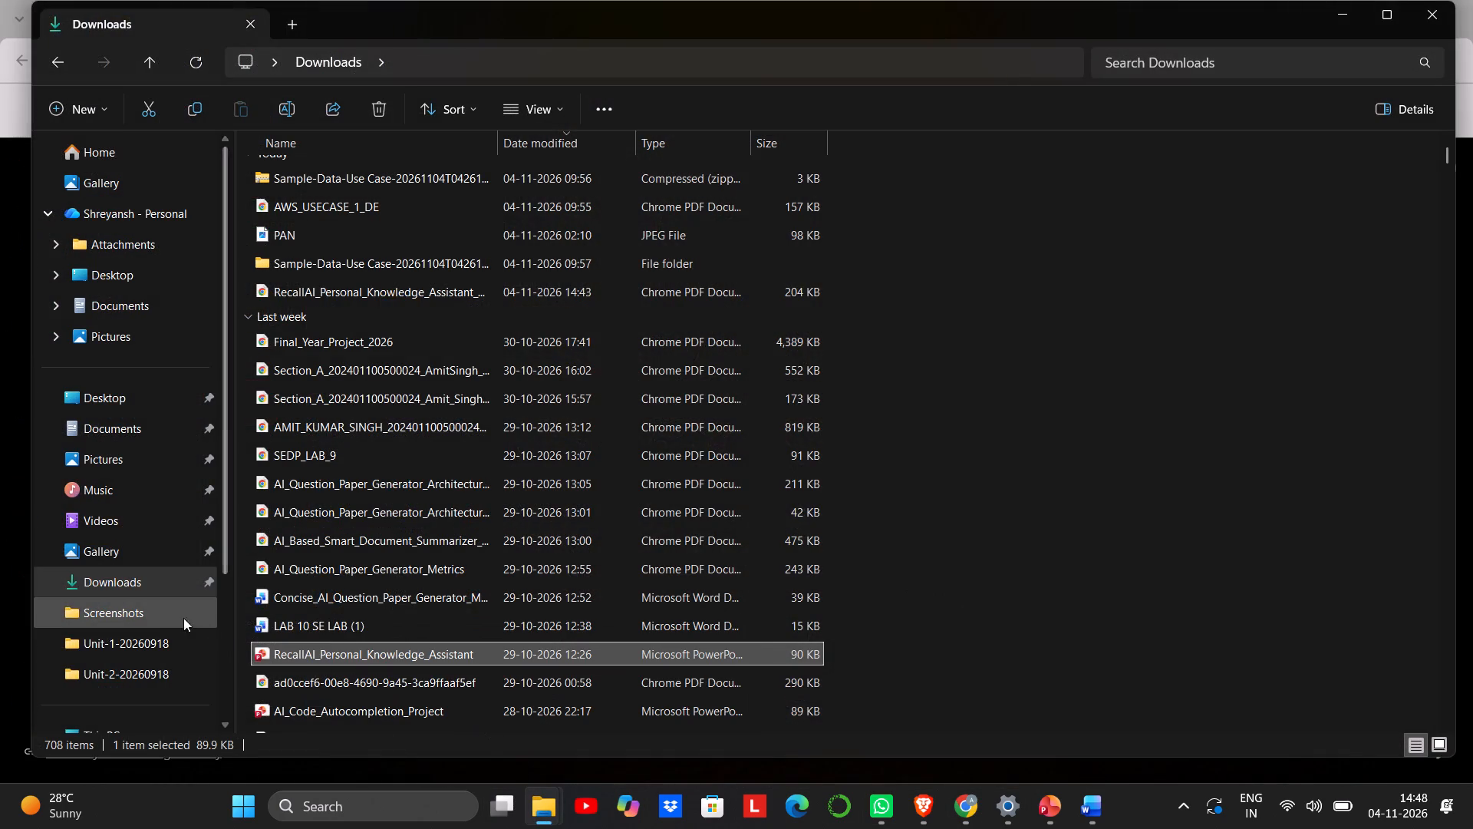
left_click(173, 616)
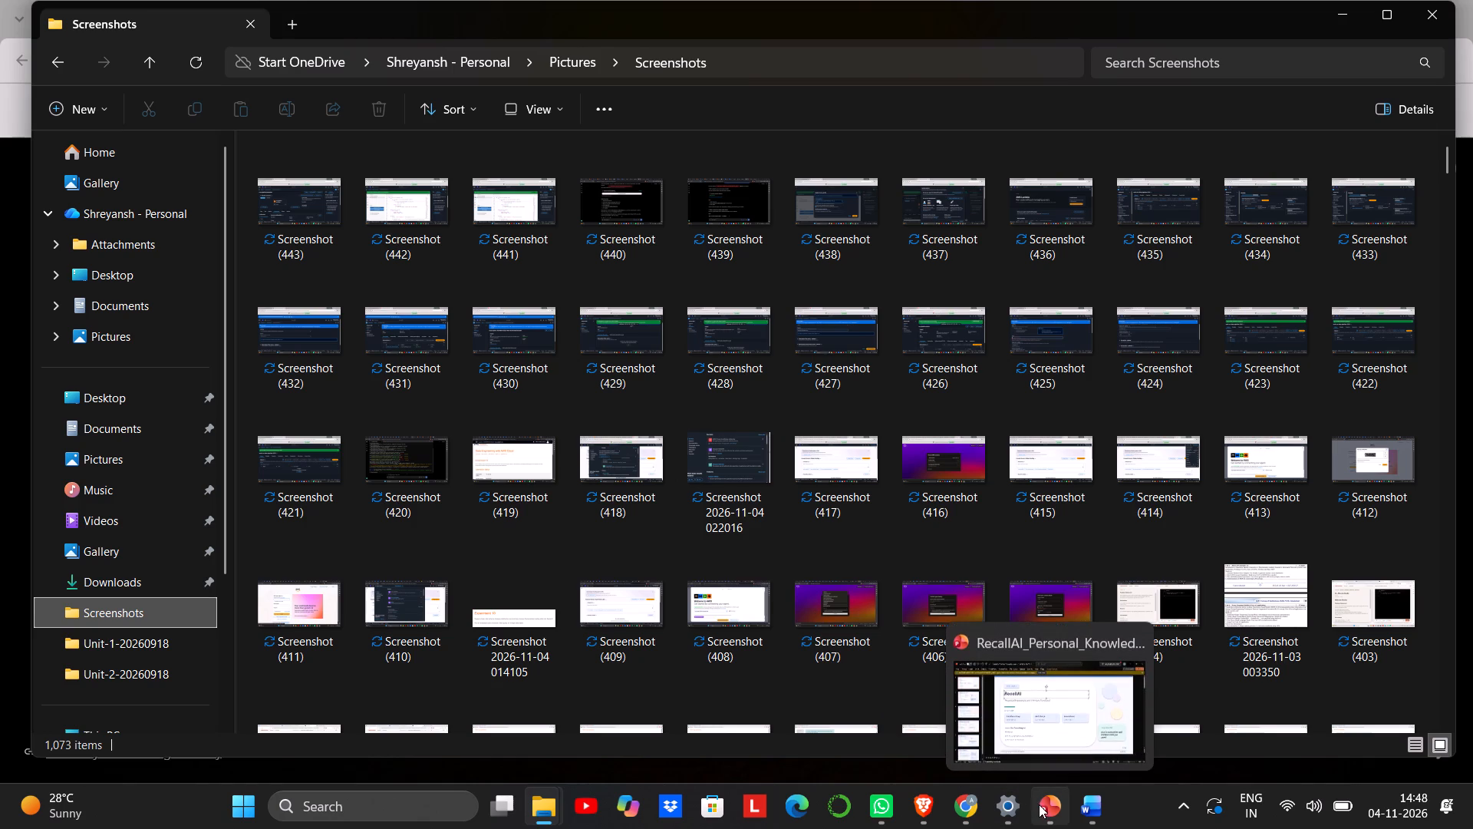
Copy Screenshot (421), showing the newly created S3 bucket, from Photos and paste it into the blank Word document, followed by a new line.
double_click(321, 442)
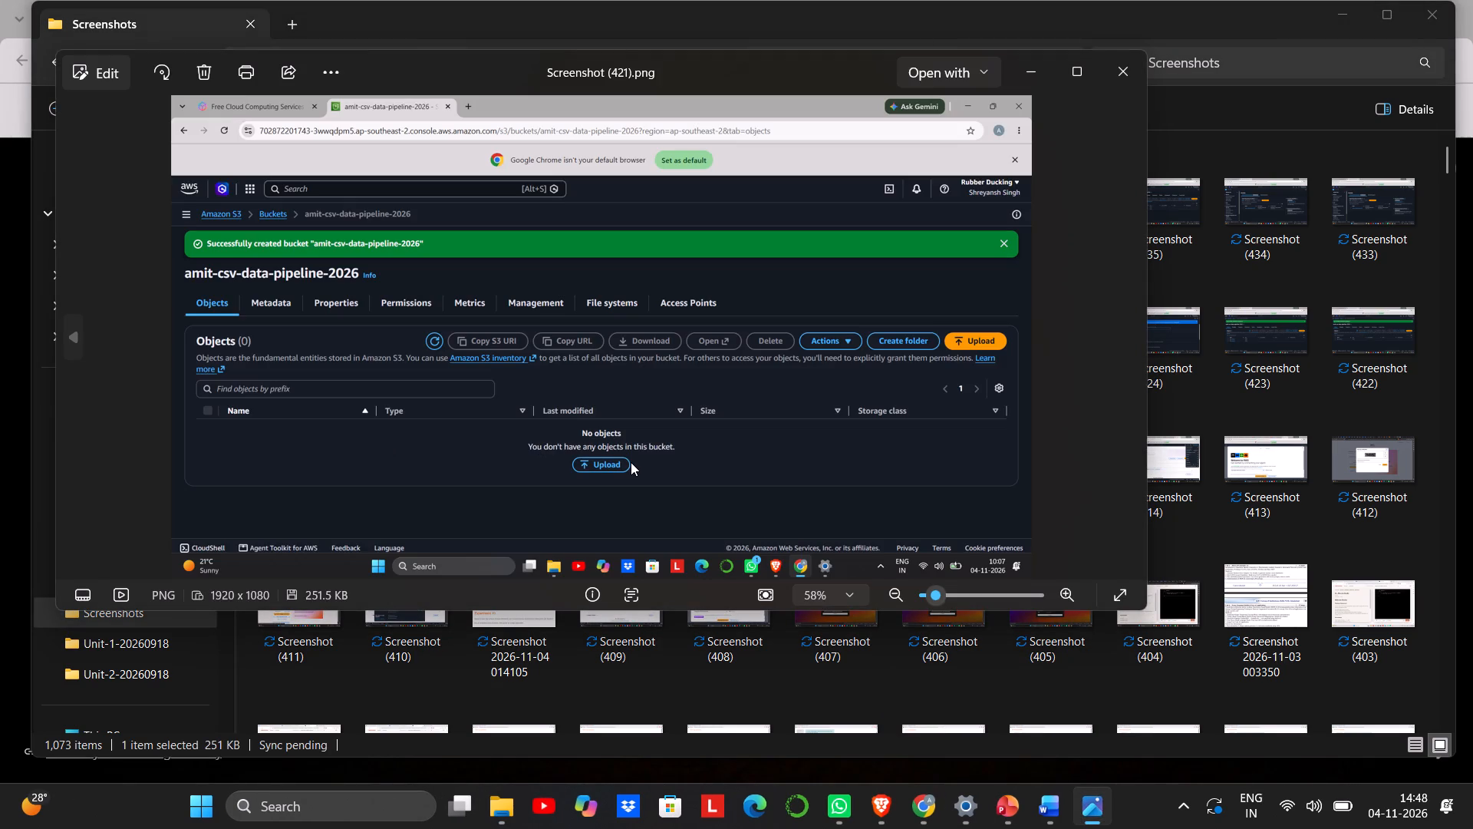
key("Left")
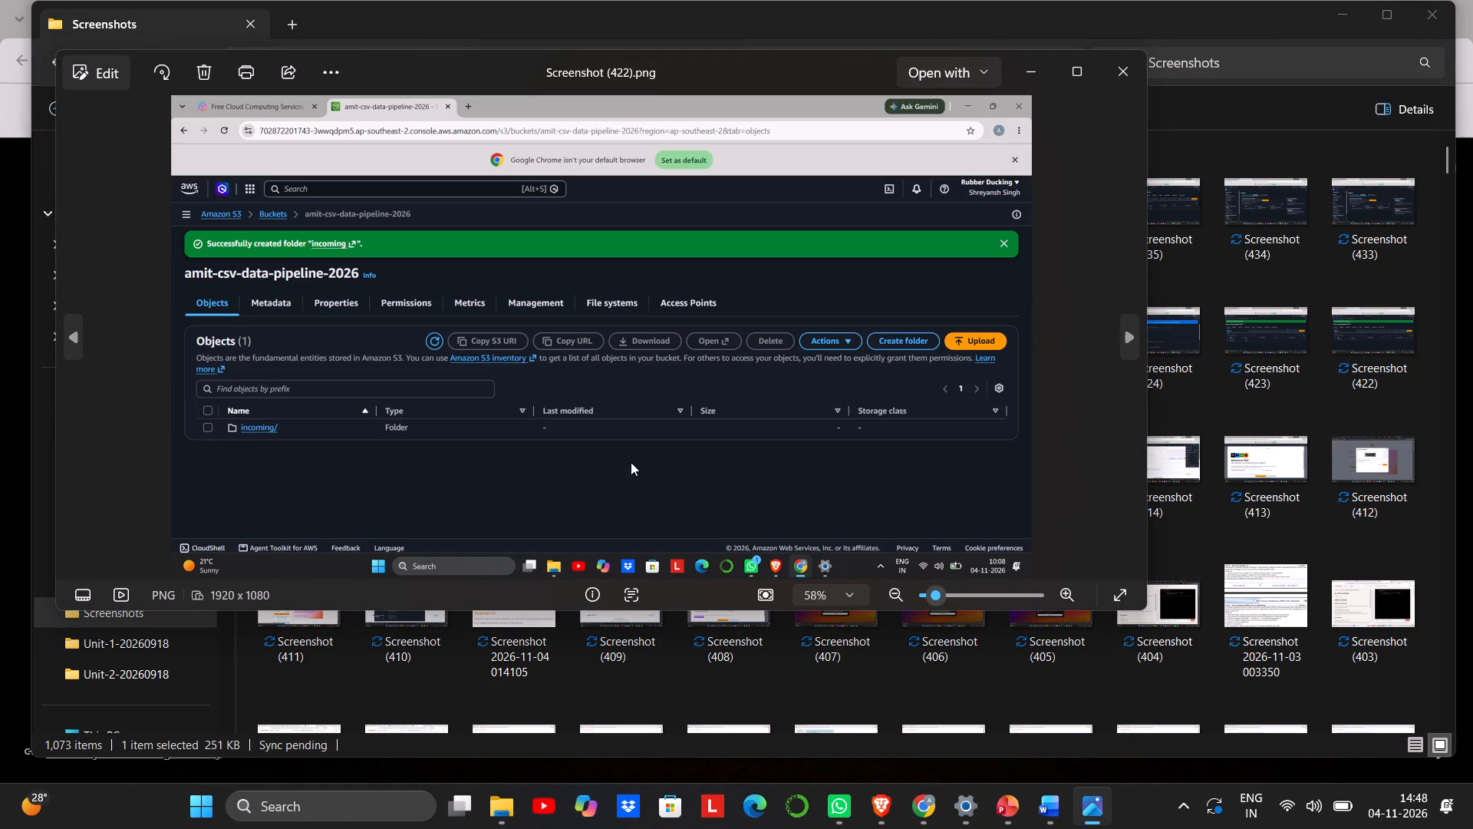
key("Right")
key("Left")
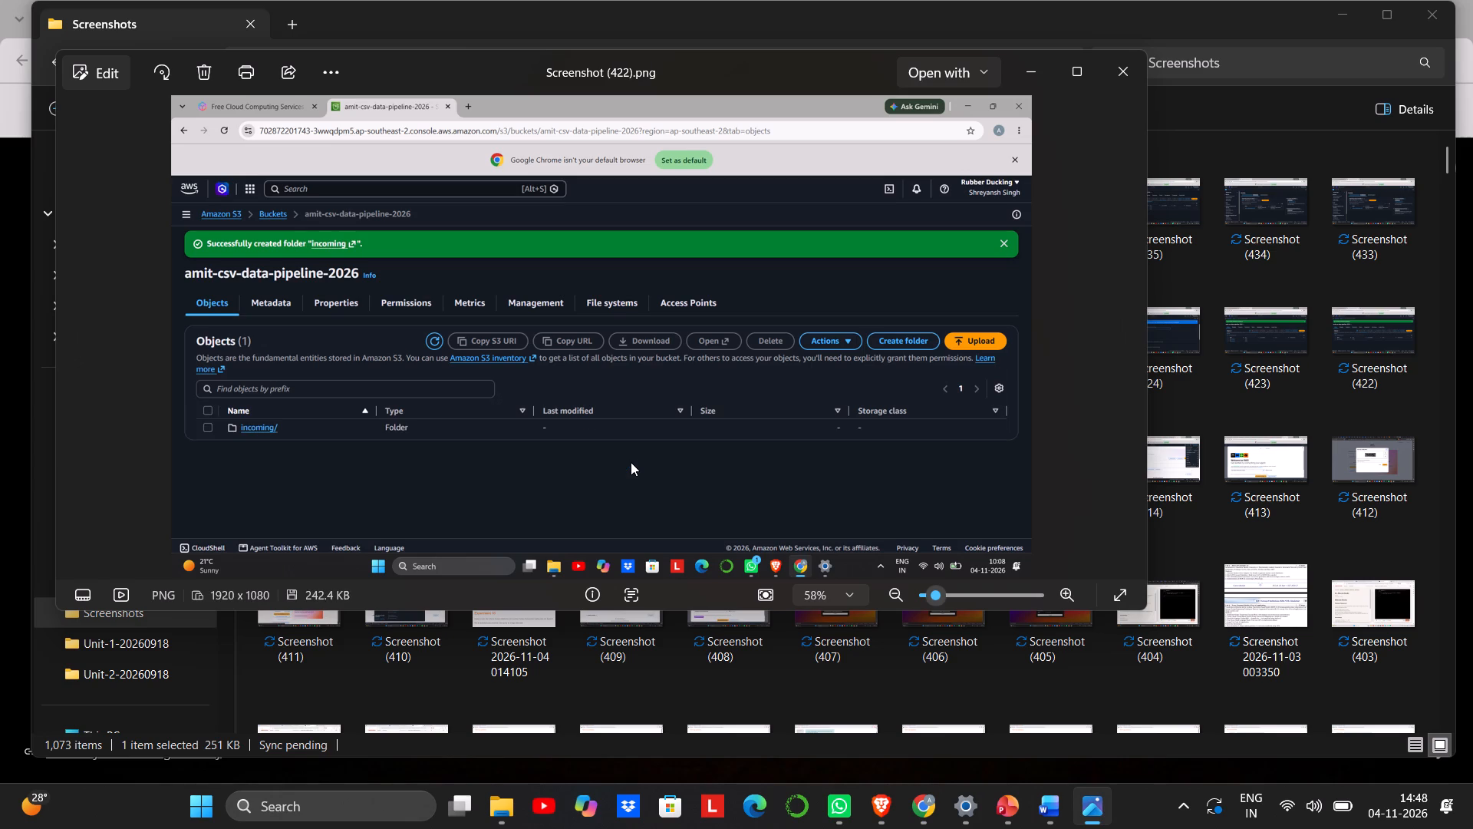
key("Right")
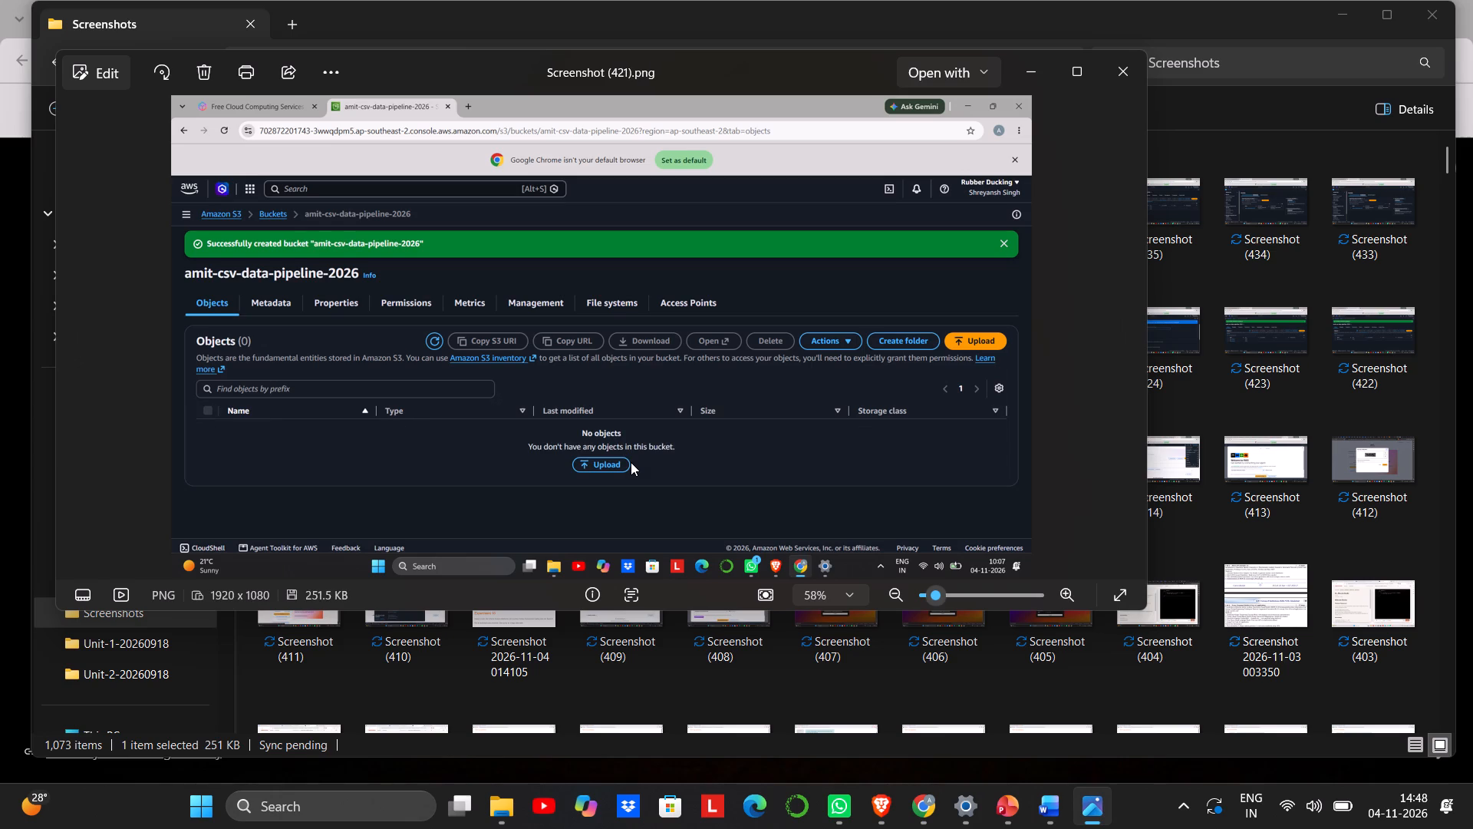
right_click(620, 348)
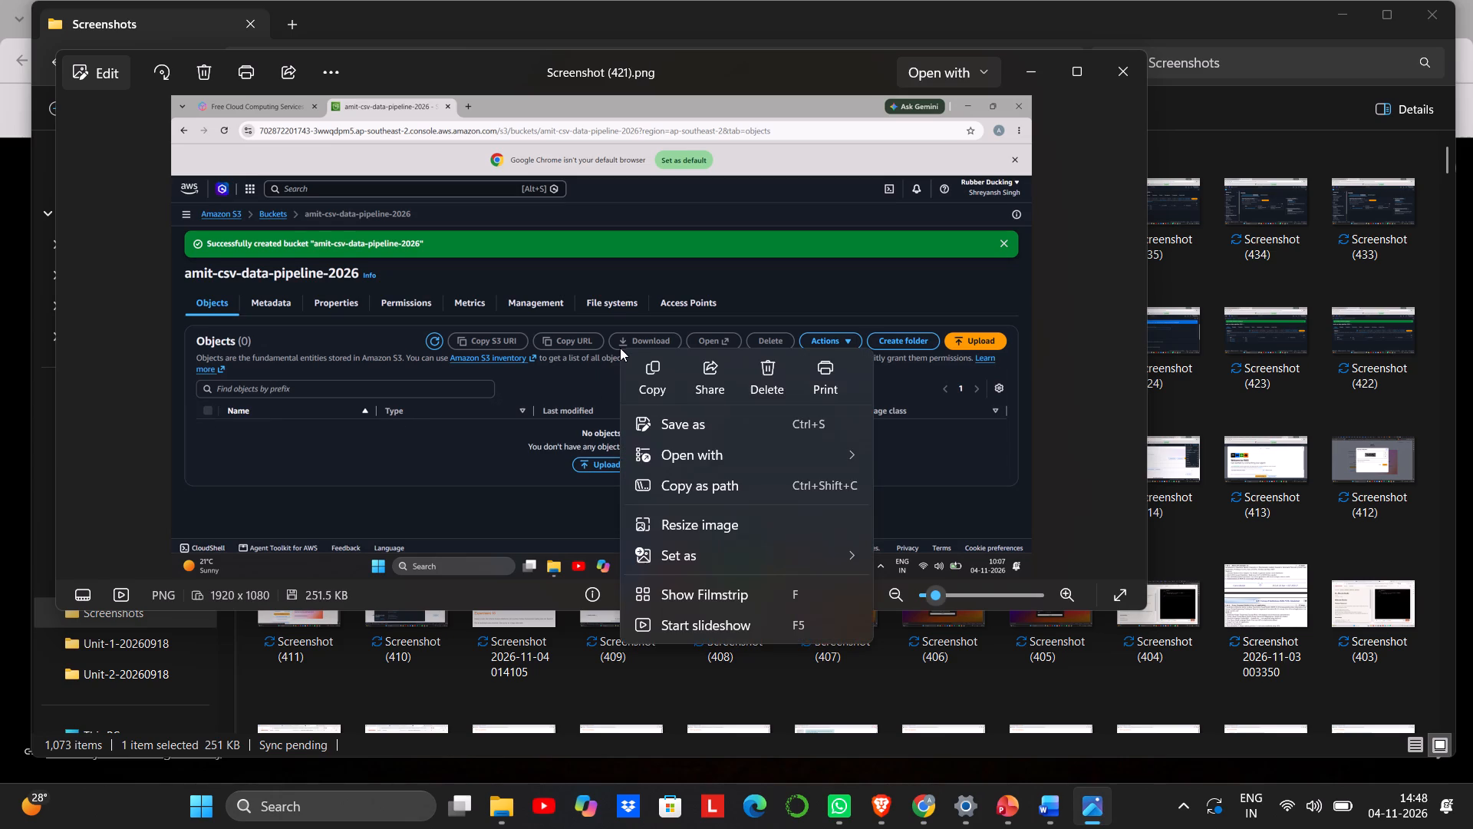
left_click(664, 377)
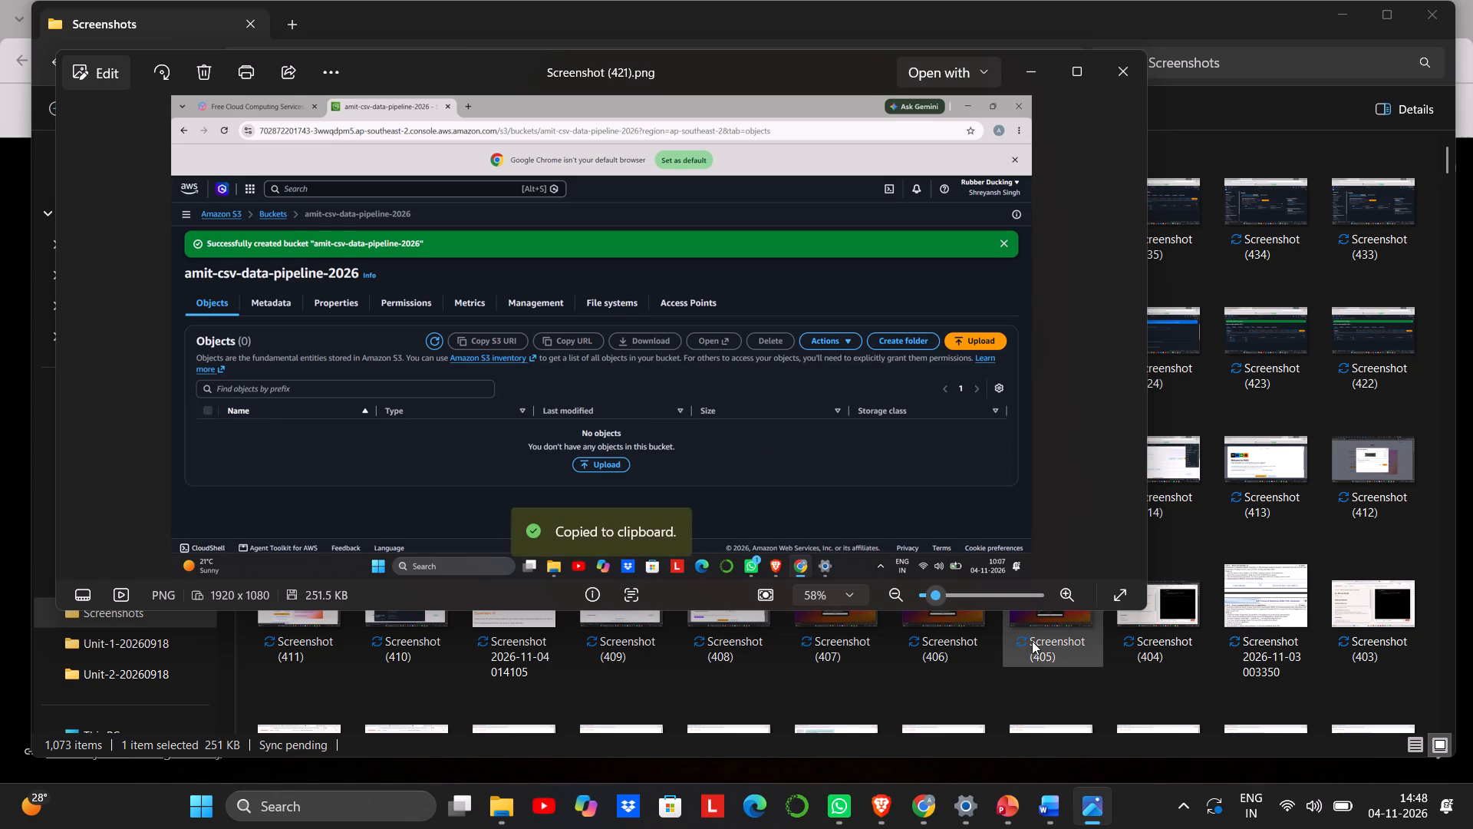
left_click(1062, 675)
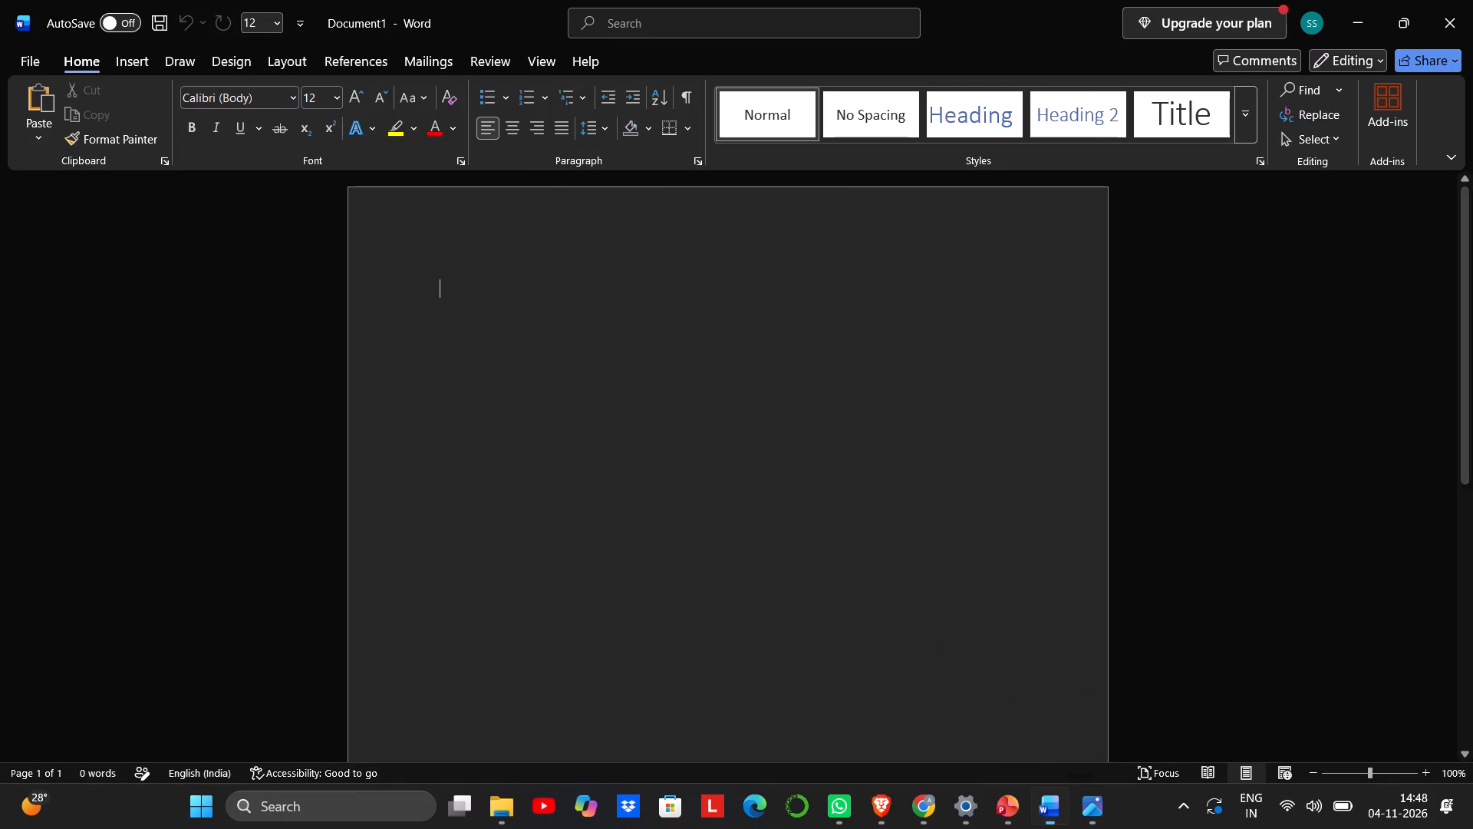
key("ctrl+v")
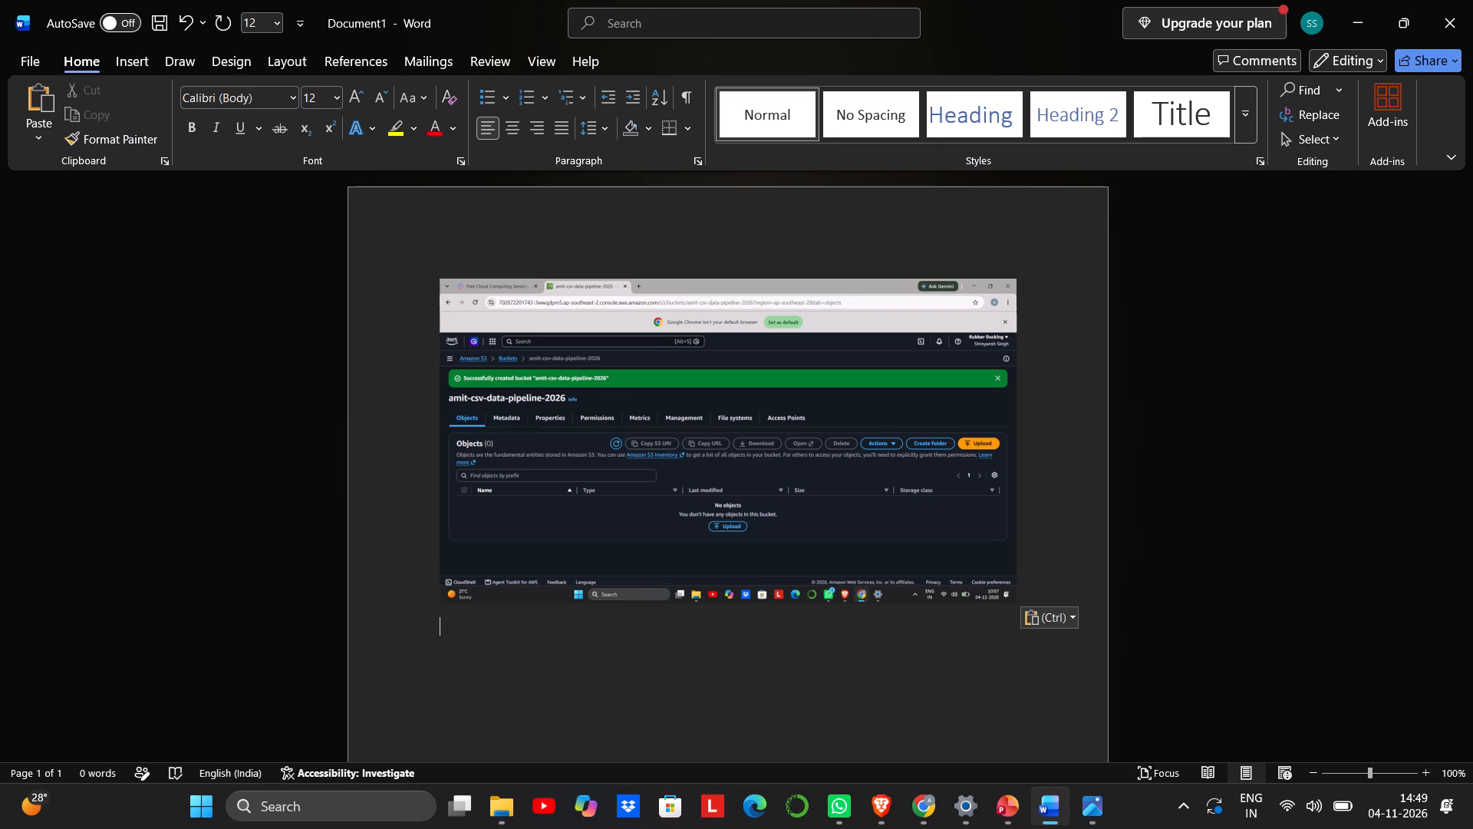
key("Return")
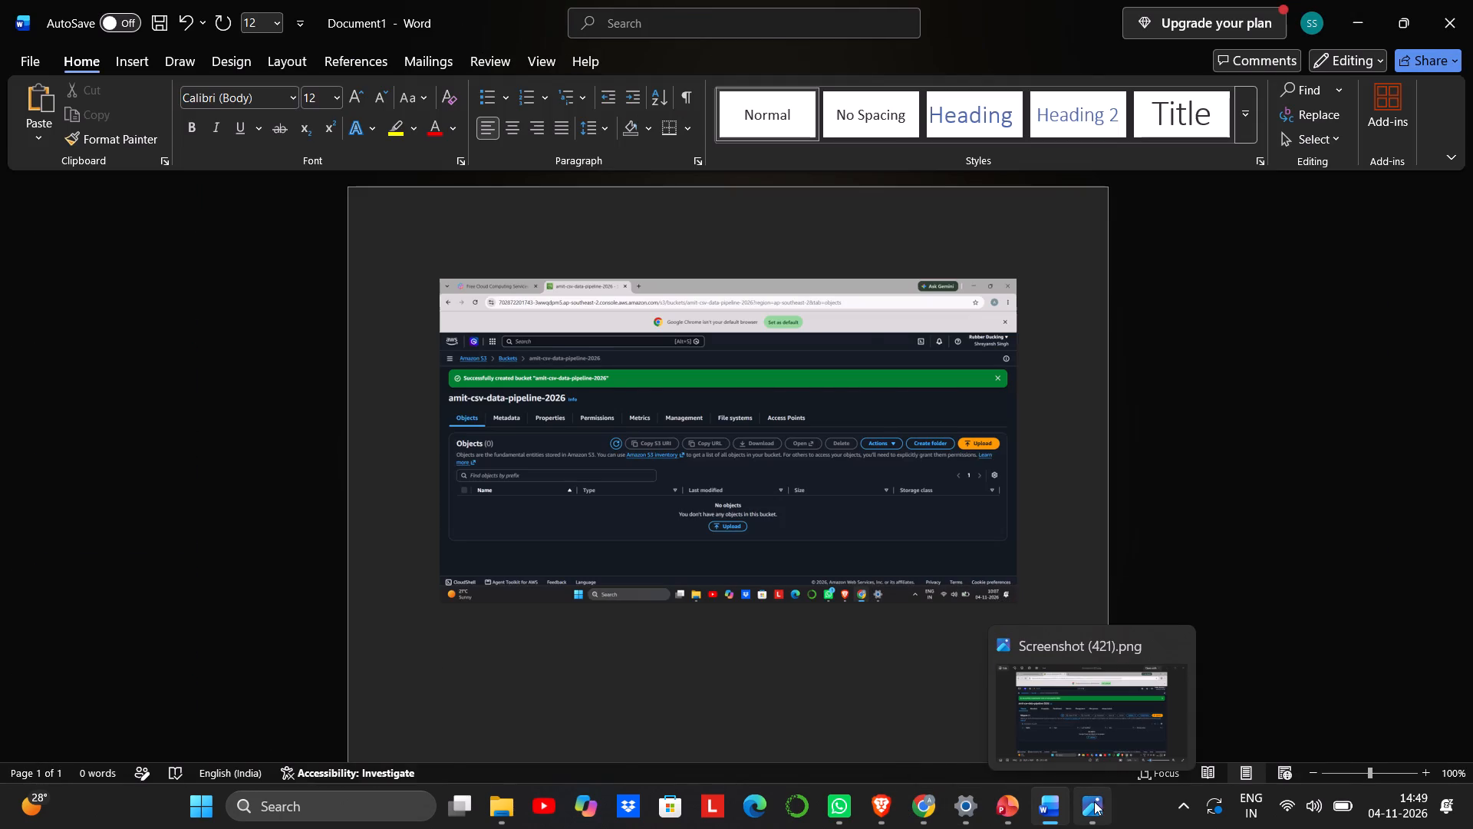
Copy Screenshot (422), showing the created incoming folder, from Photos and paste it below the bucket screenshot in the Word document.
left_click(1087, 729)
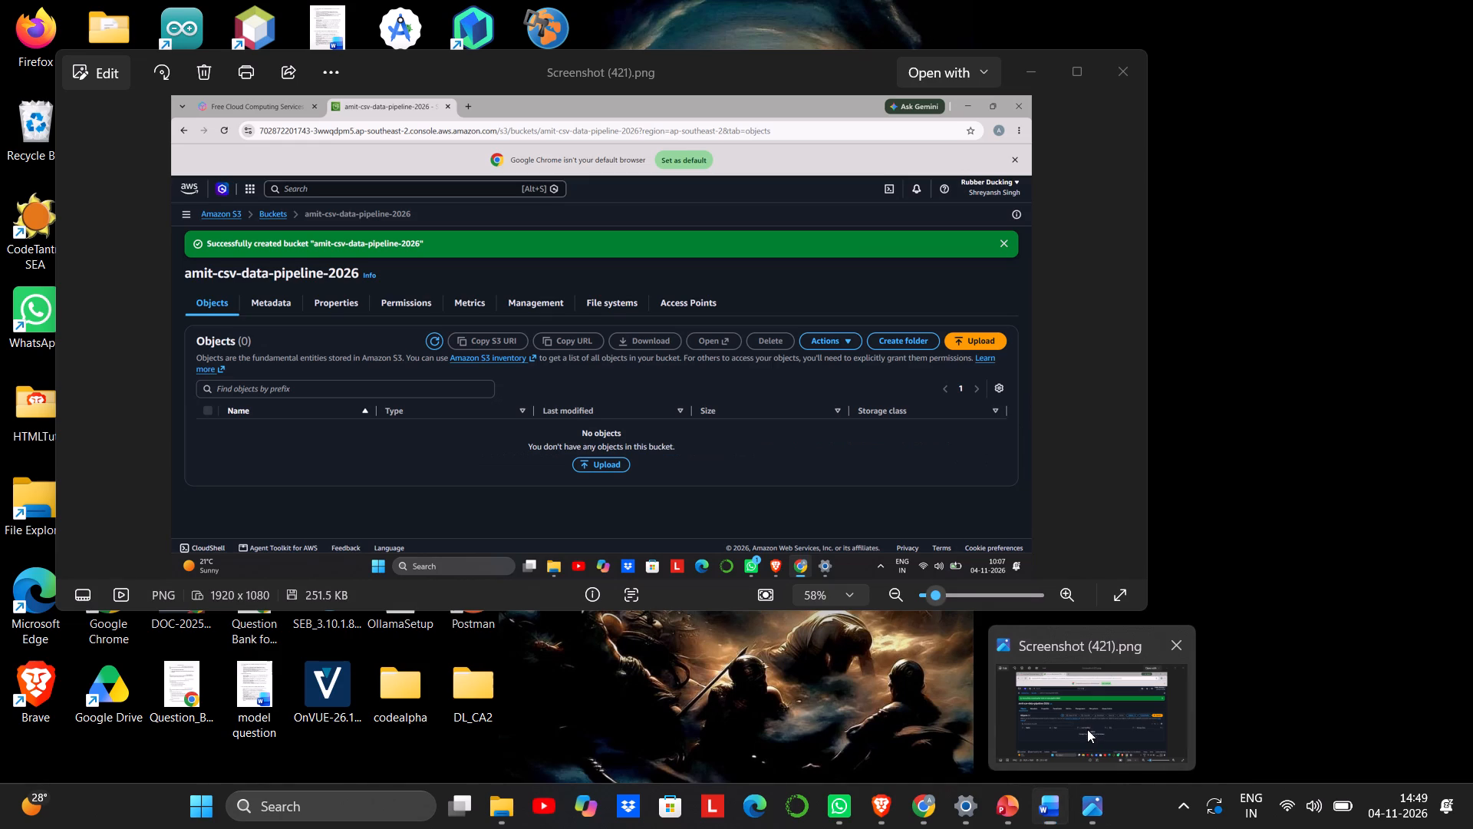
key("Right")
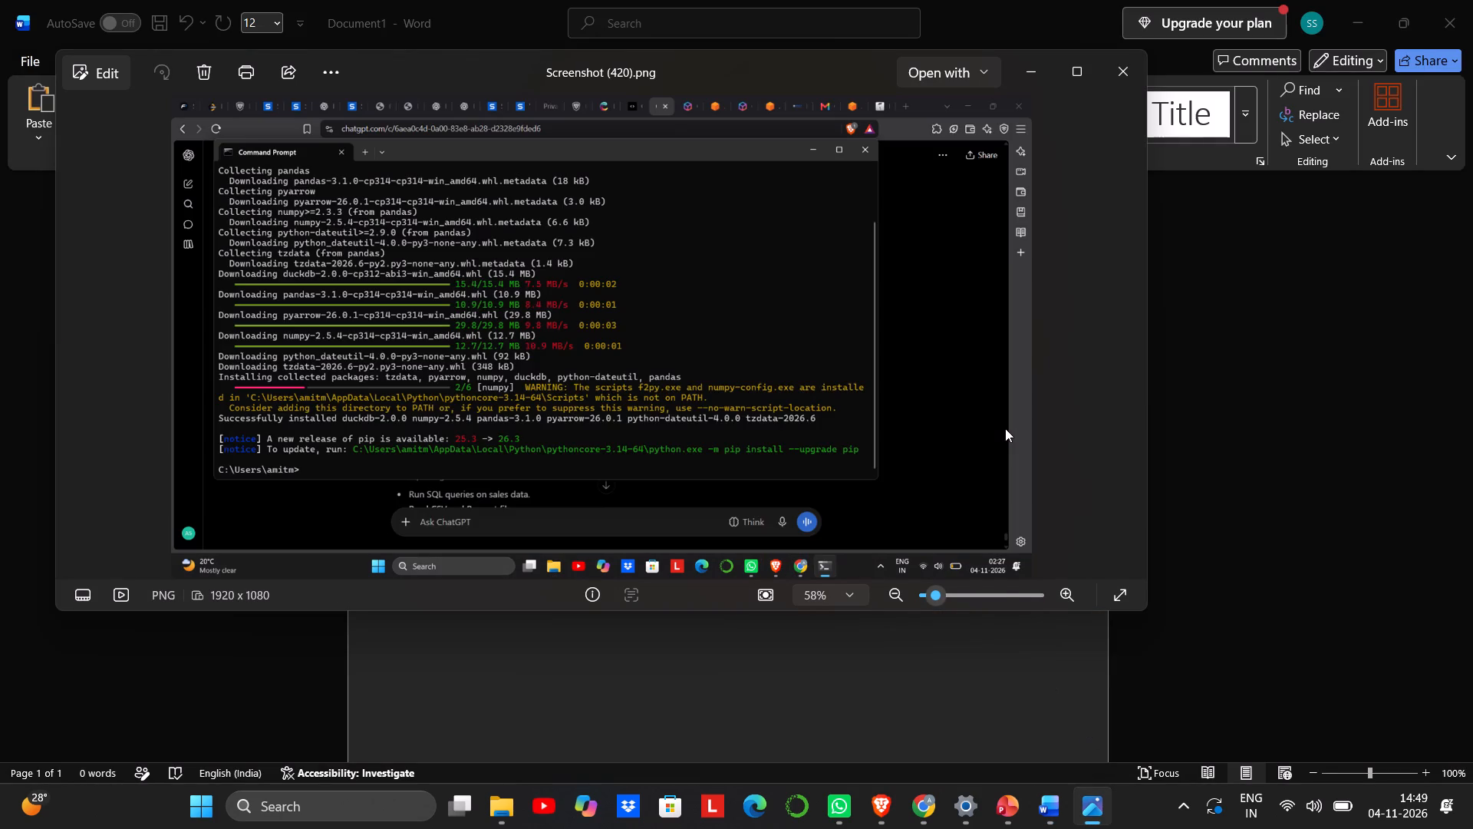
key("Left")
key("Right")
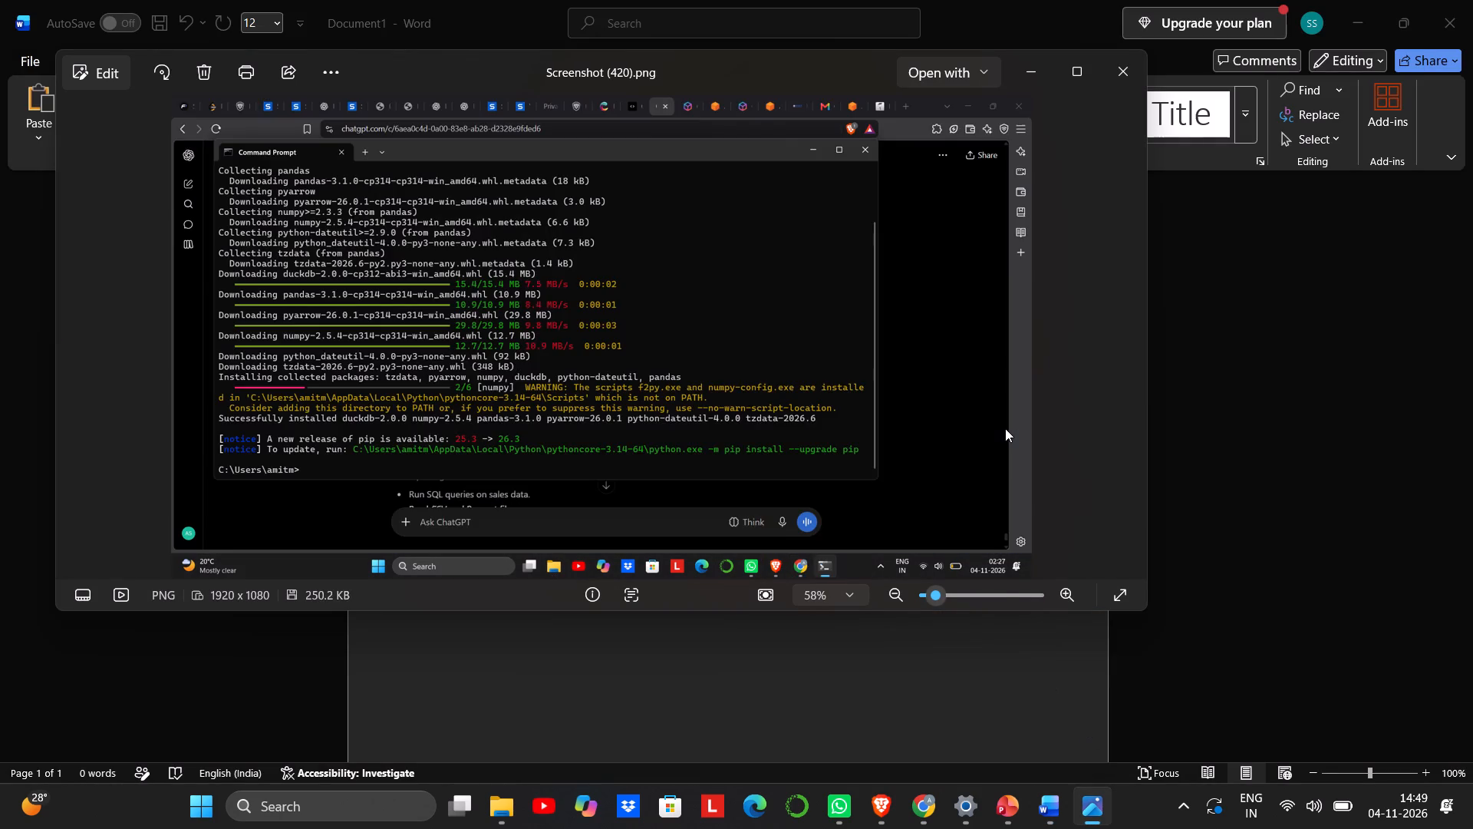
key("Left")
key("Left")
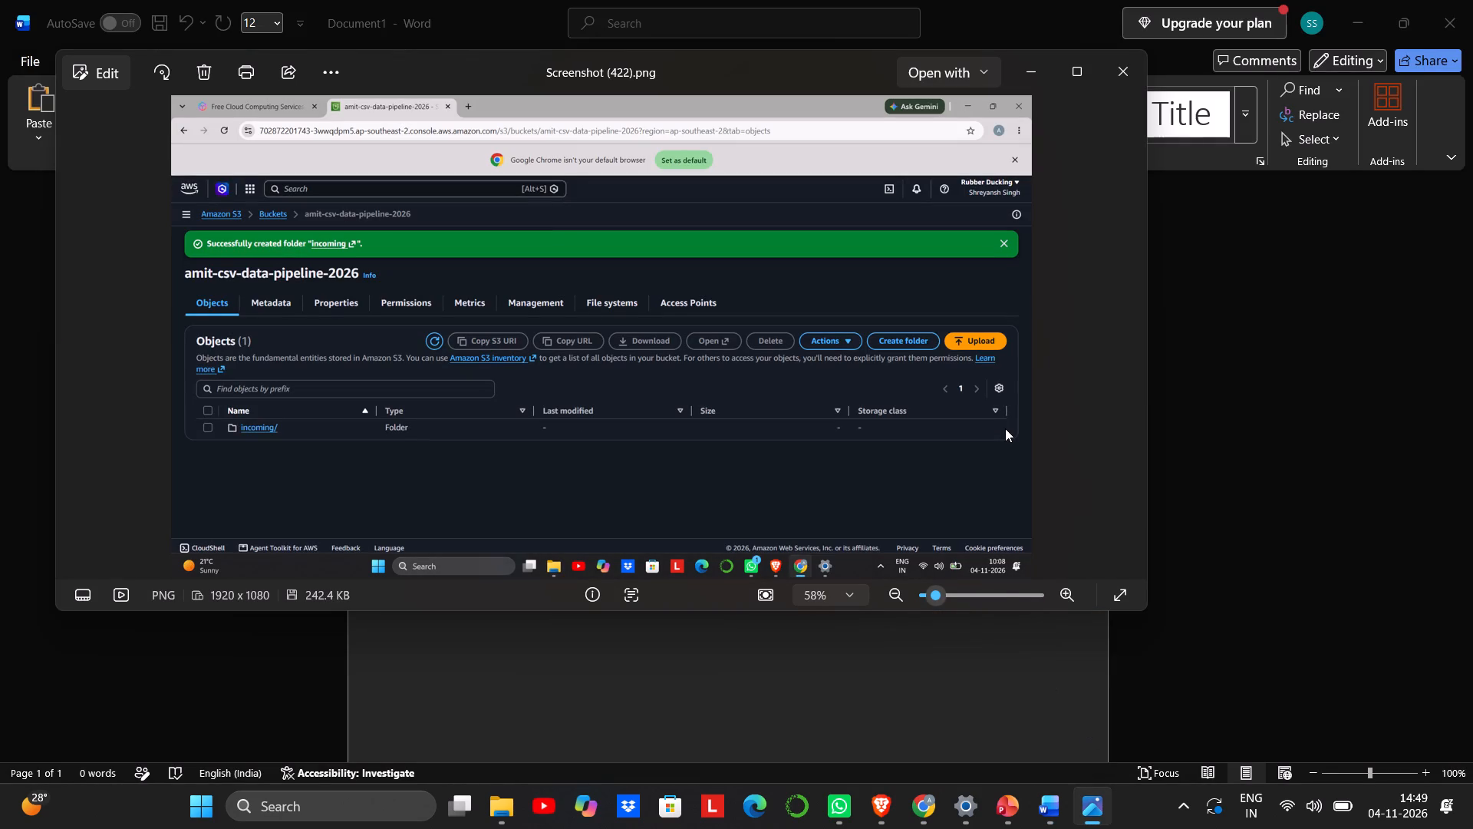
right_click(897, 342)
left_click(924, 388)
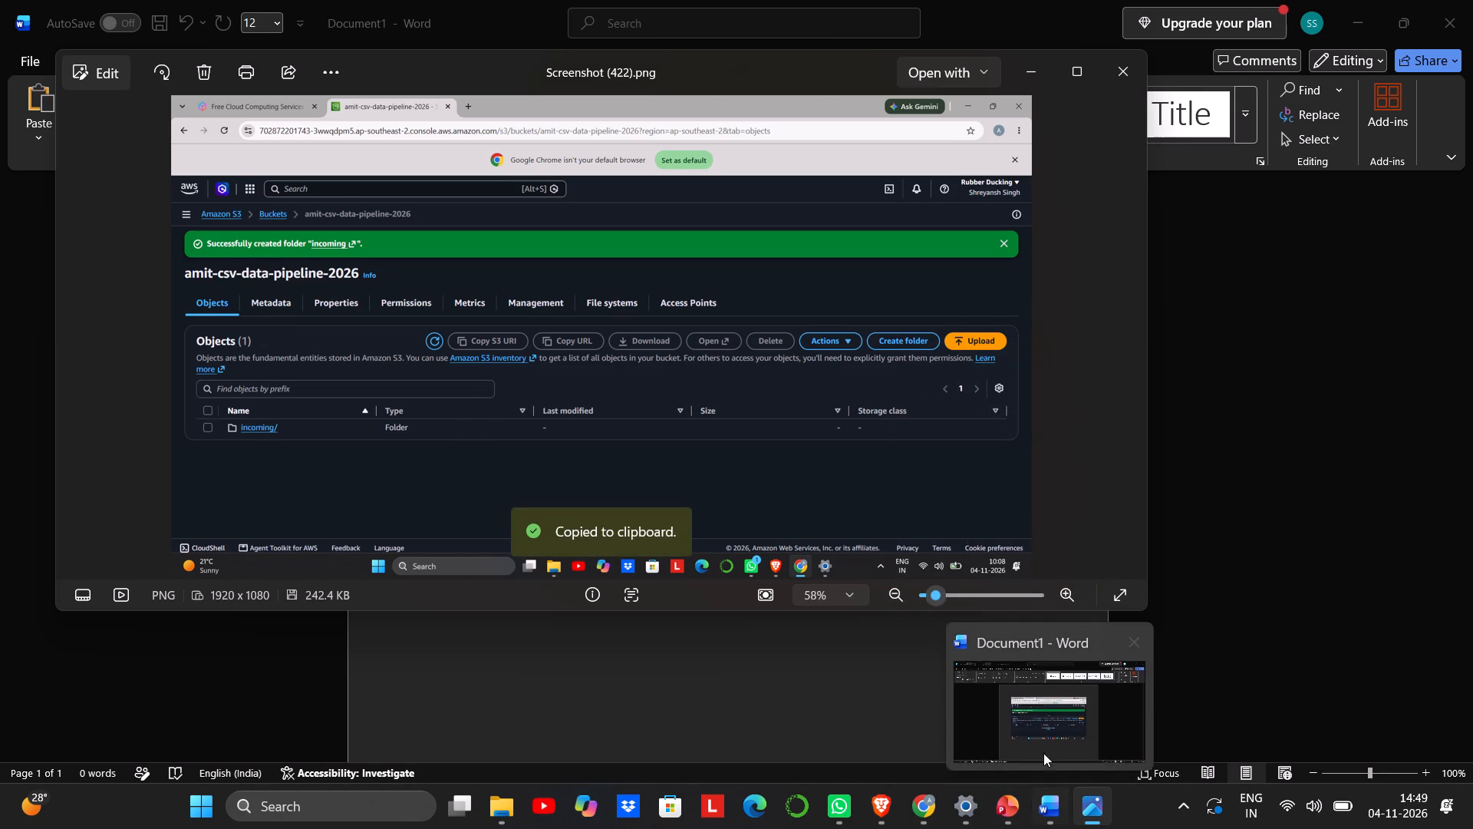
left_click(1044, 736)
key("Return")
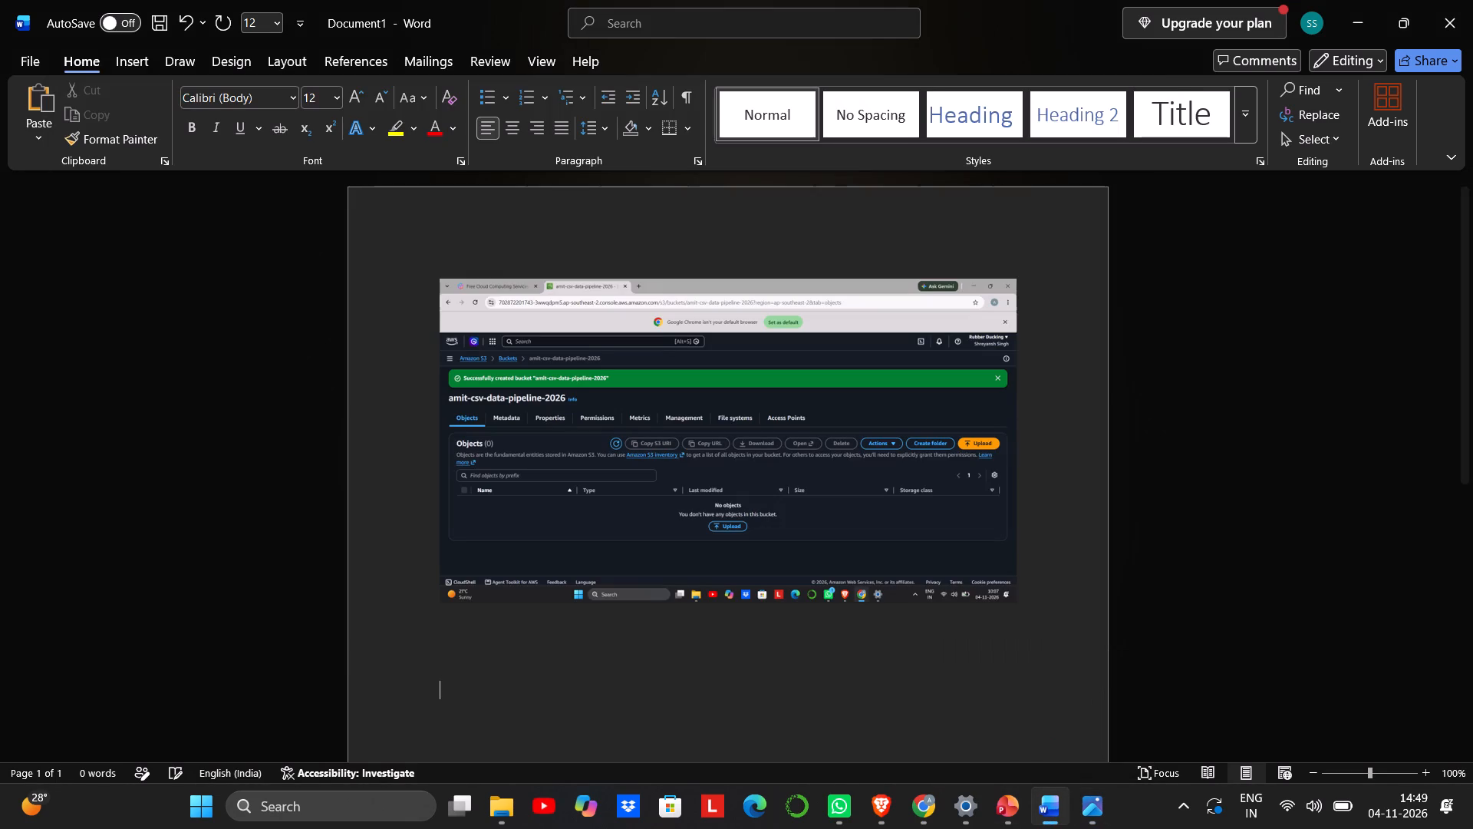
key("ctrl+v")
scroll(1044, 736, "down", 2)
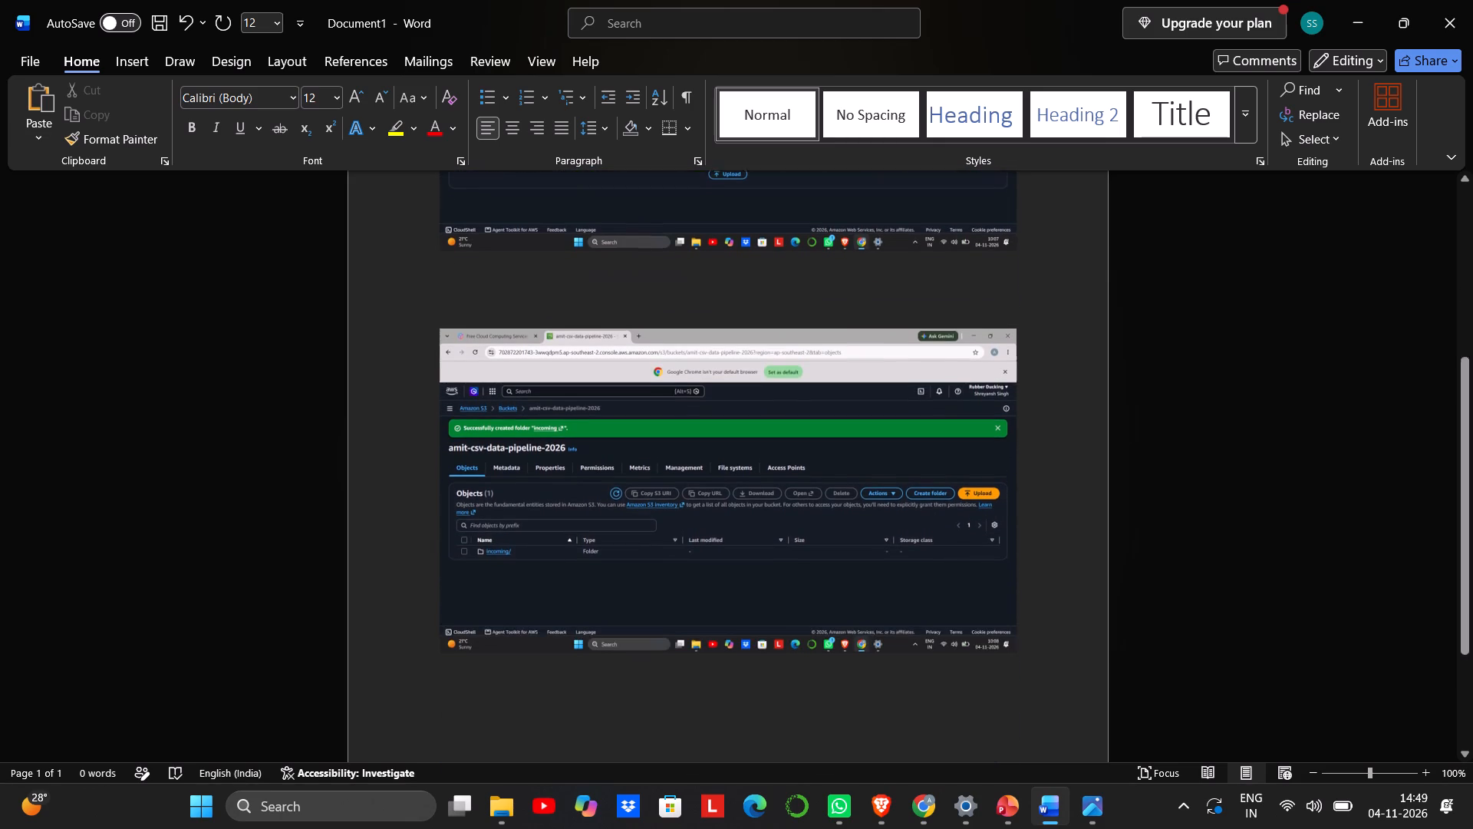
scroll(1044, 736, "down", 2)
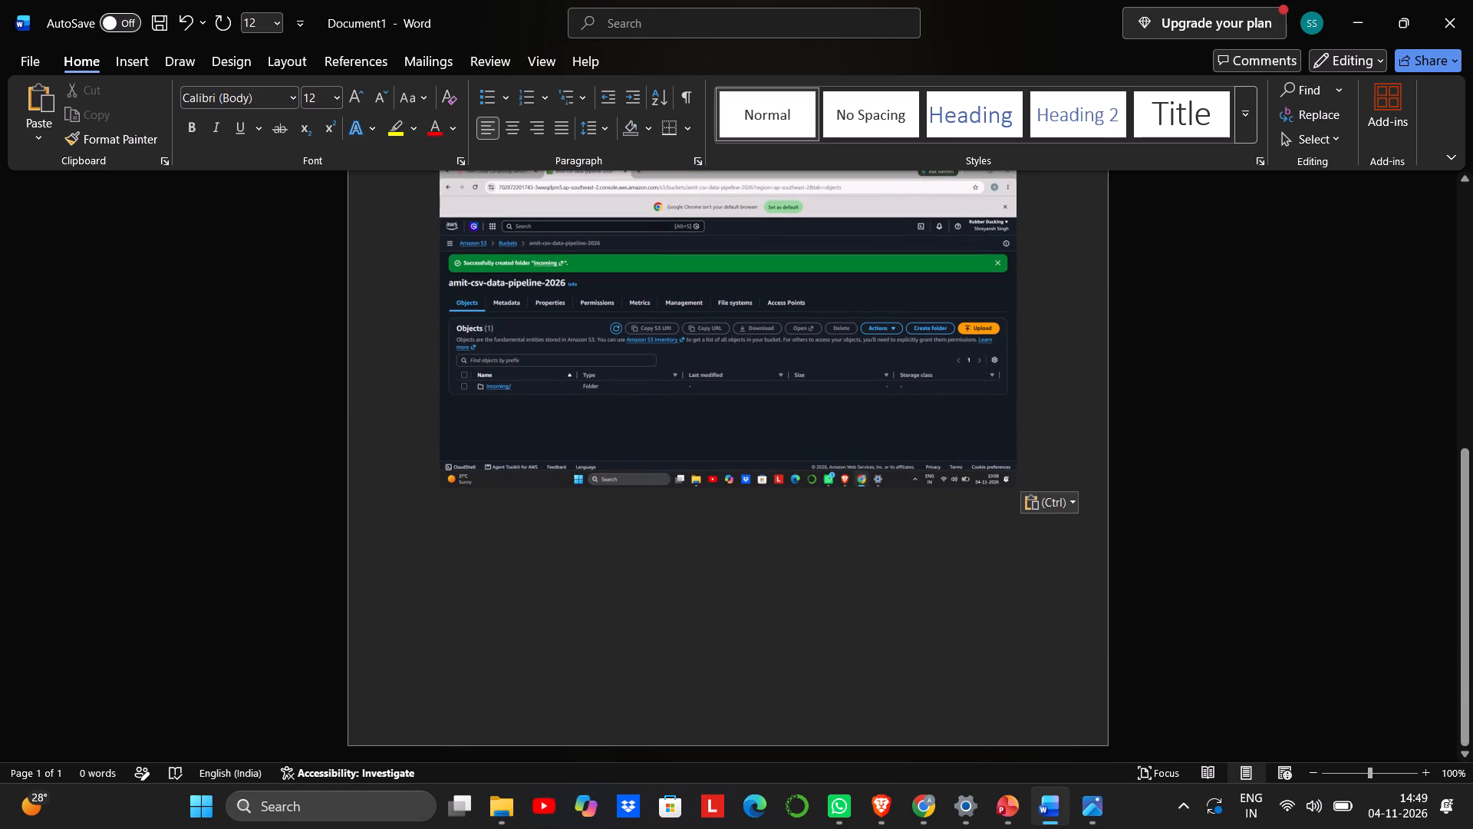
Open Screenshot (423), showing the created processed folder, from the Screenshots folder, copy it, and paste it on a new line after the incoming-folder picture.
key("Return")
key("Return")
key("BackSpace")
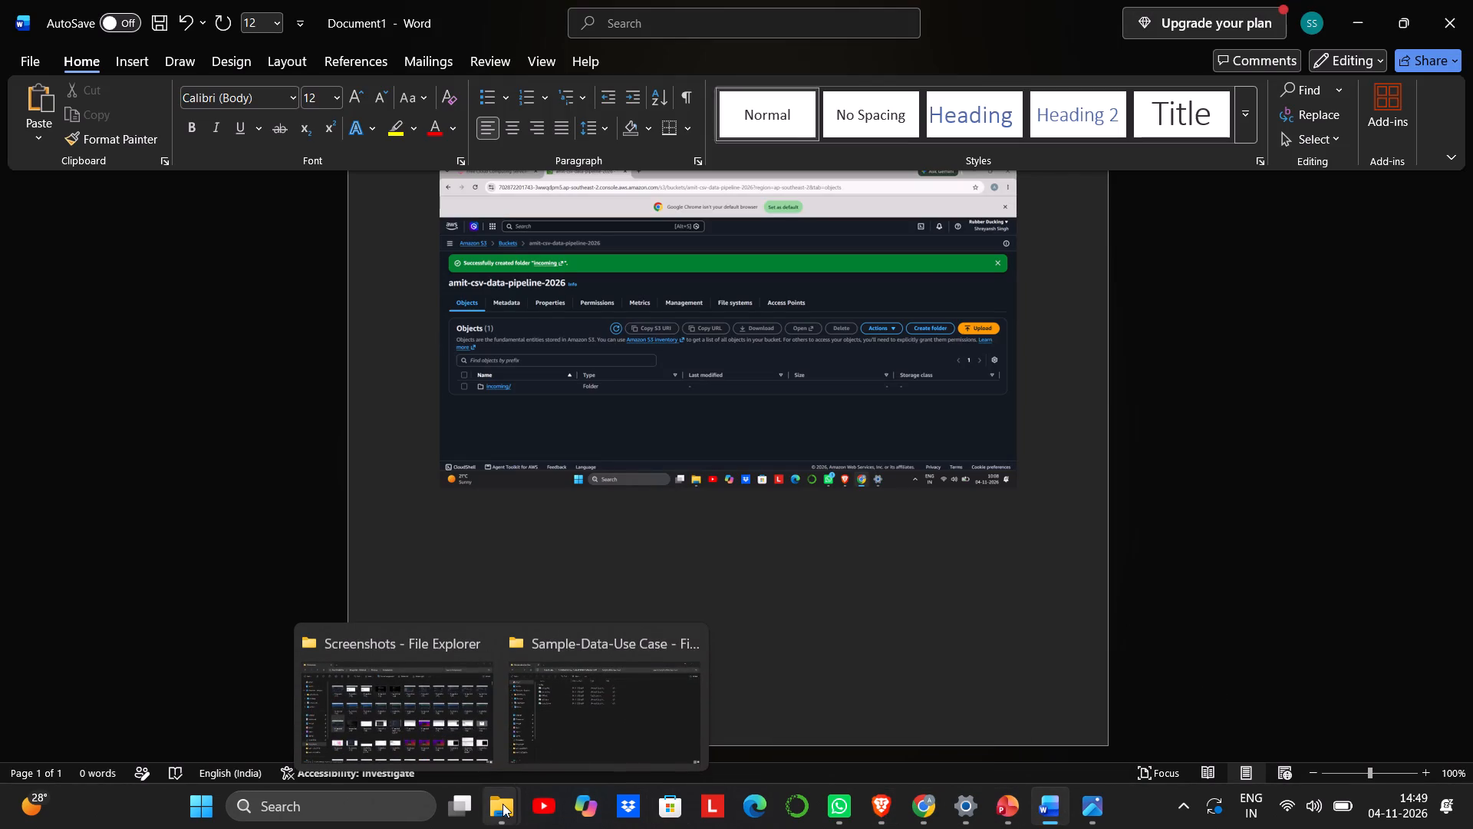
left_click(465, 714)
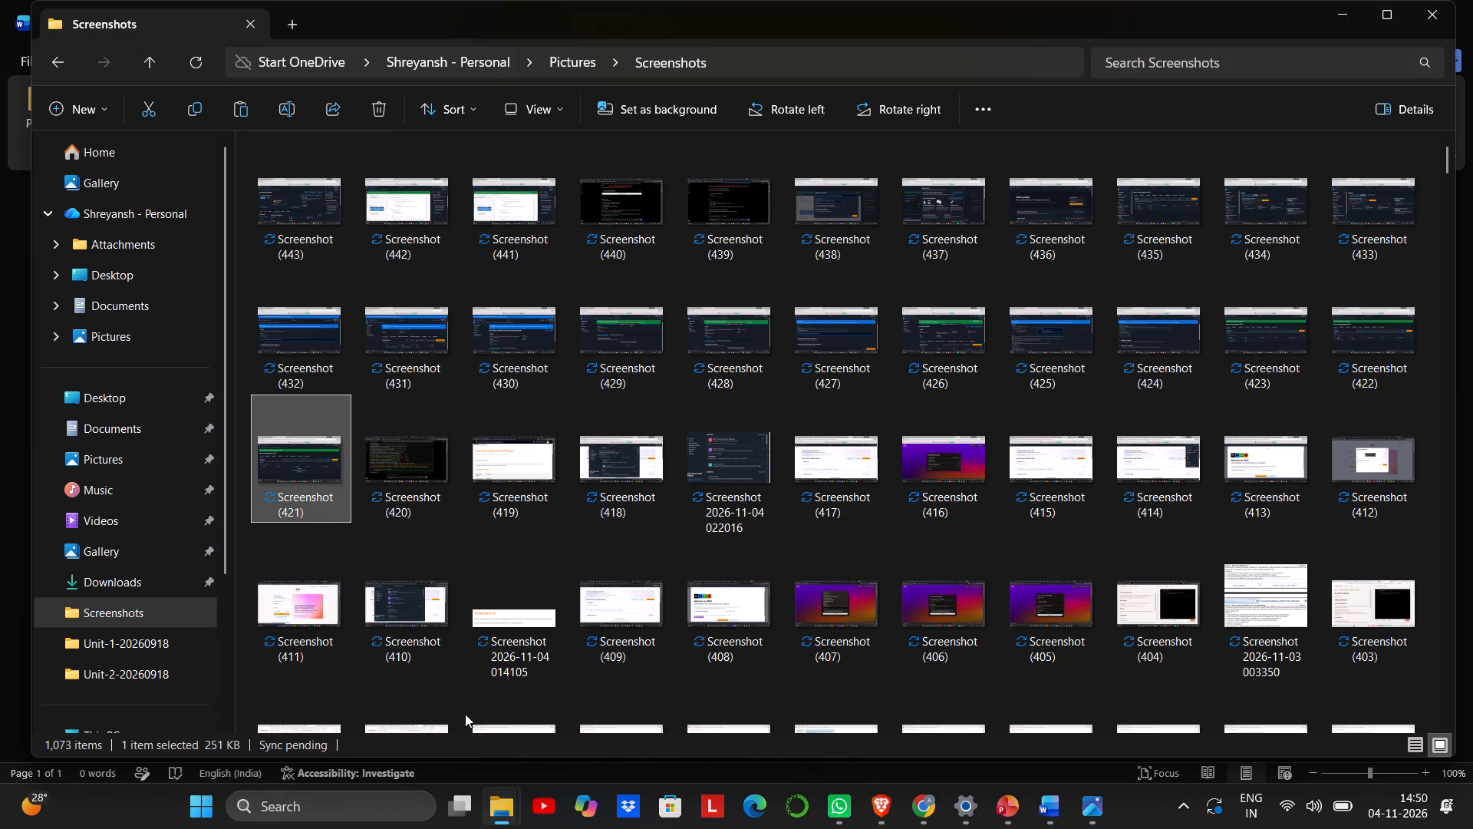
double_click(1263, 357)
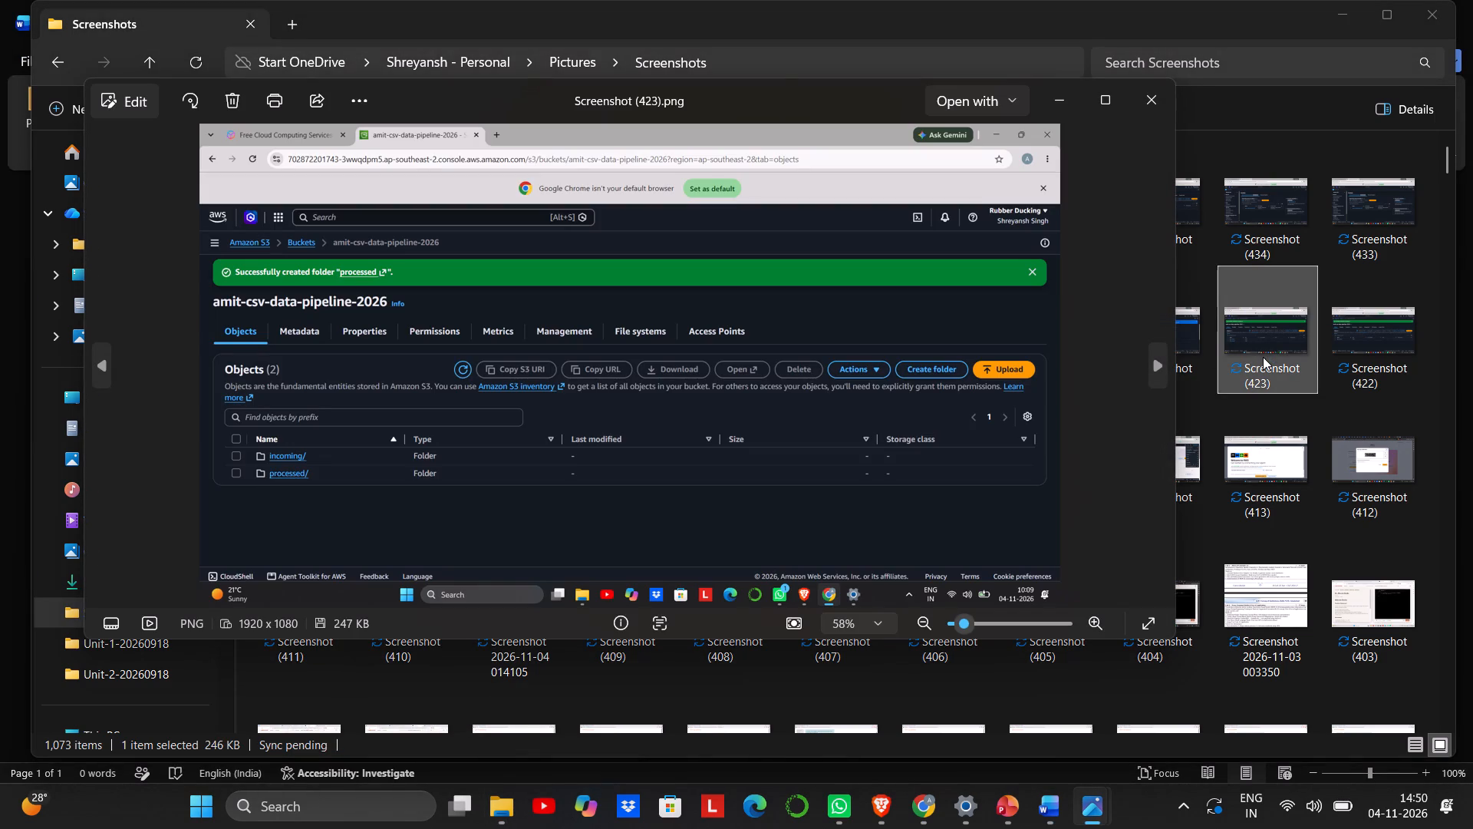
key("Right")
key("Left")
right_click(941, 293)
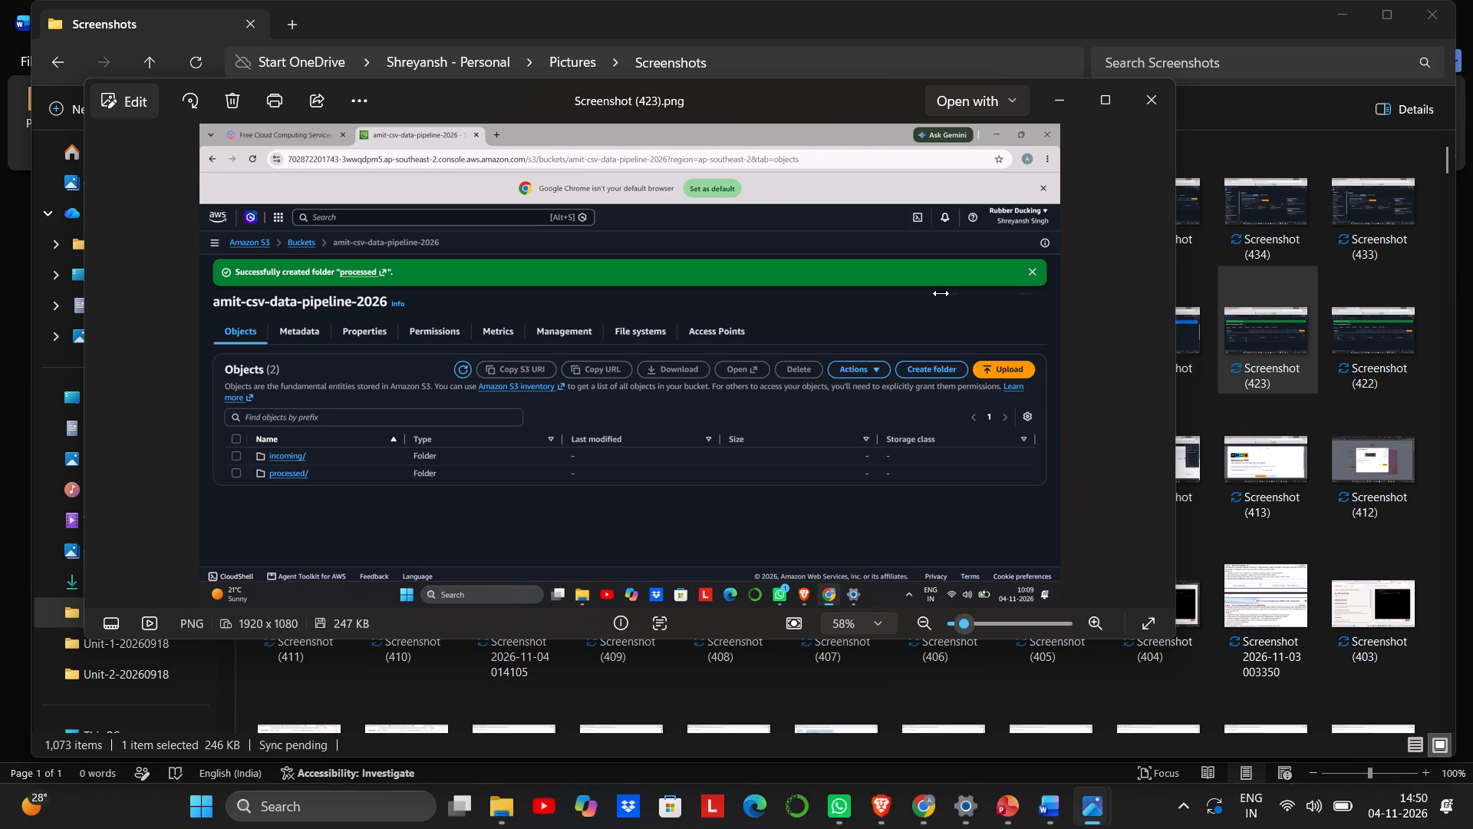
left_click(967, 320)
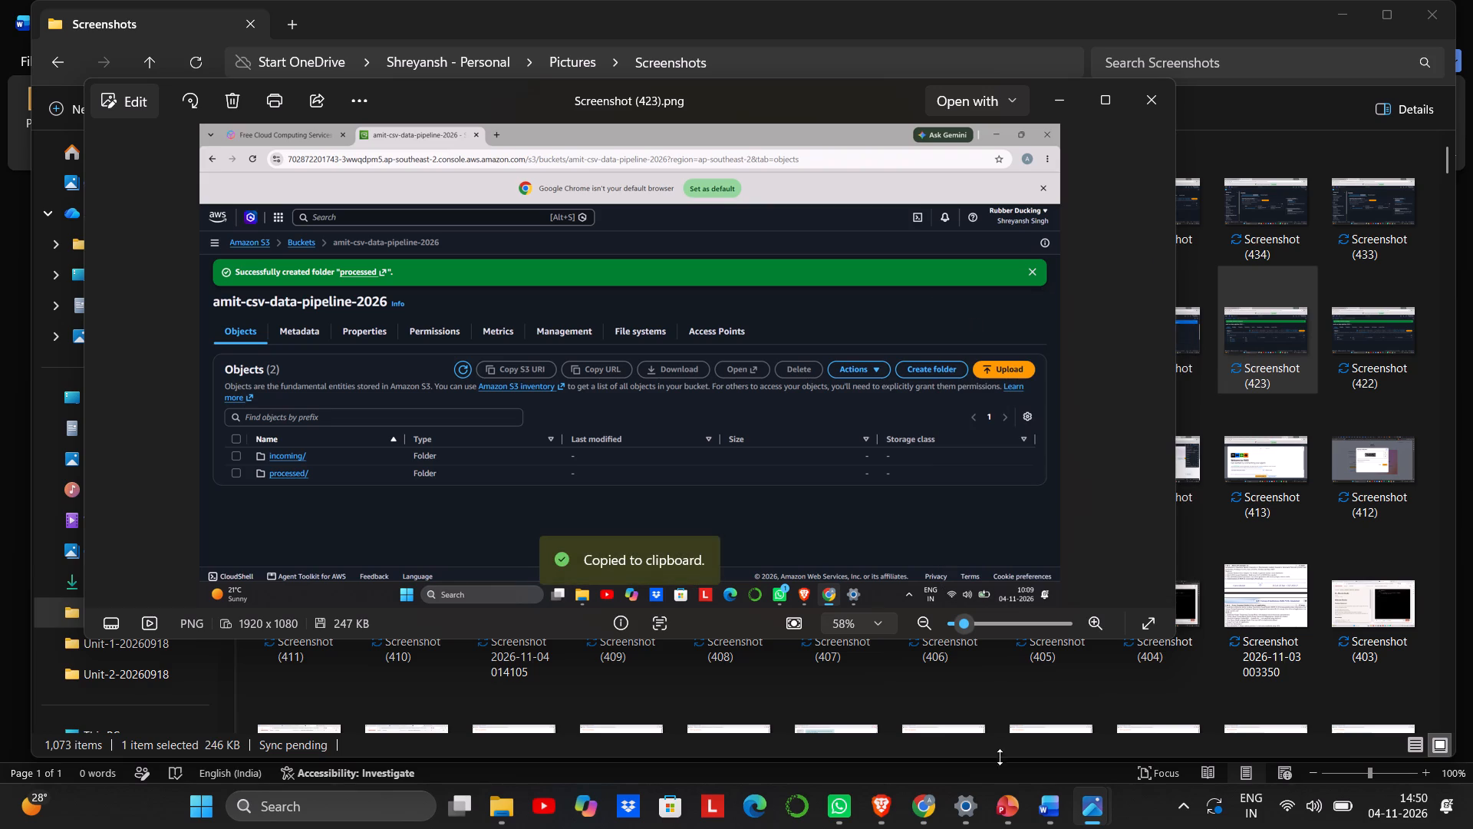
left_click(1063, 693)
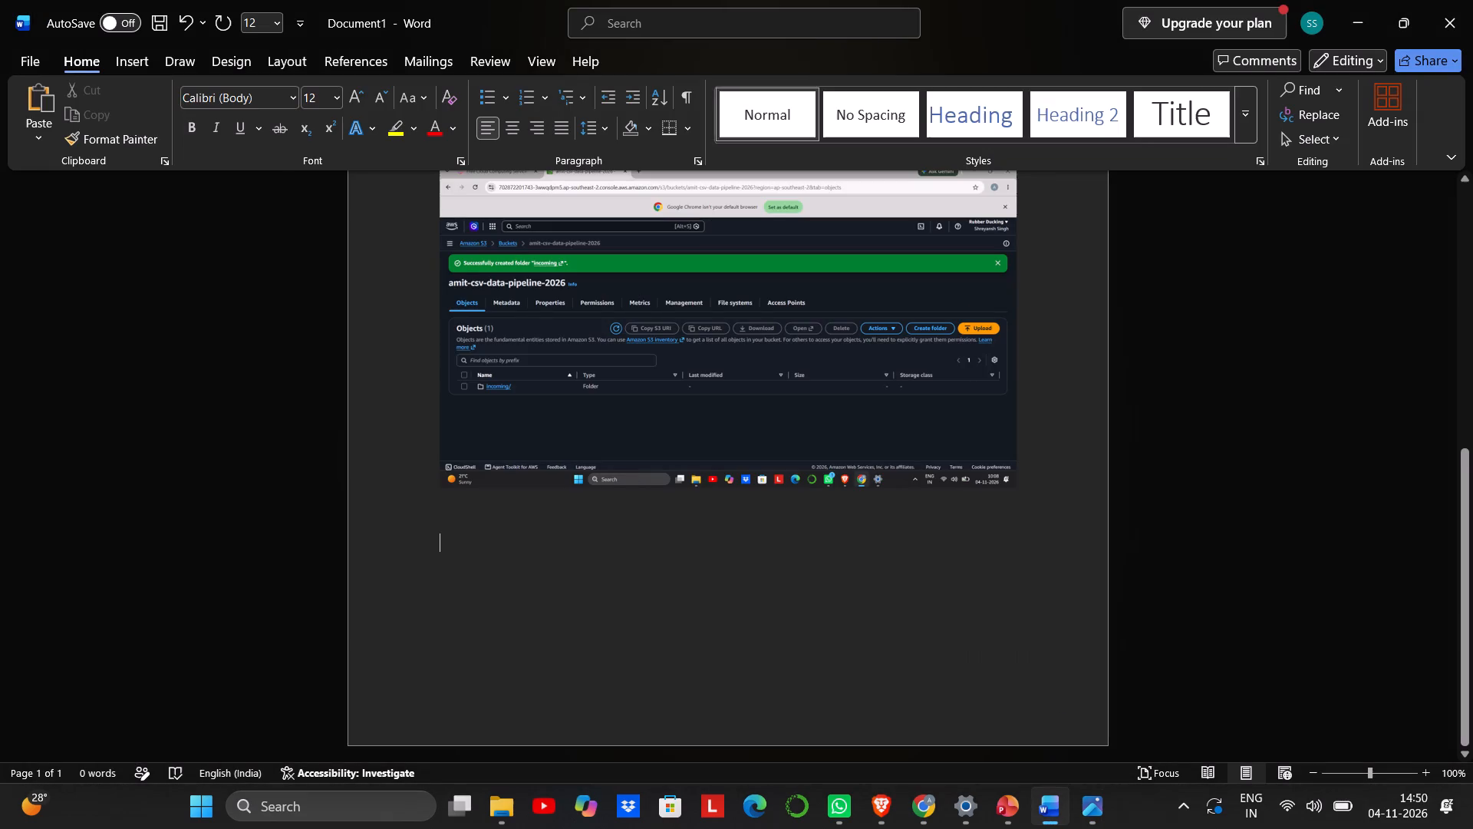
key("ctrl+v")
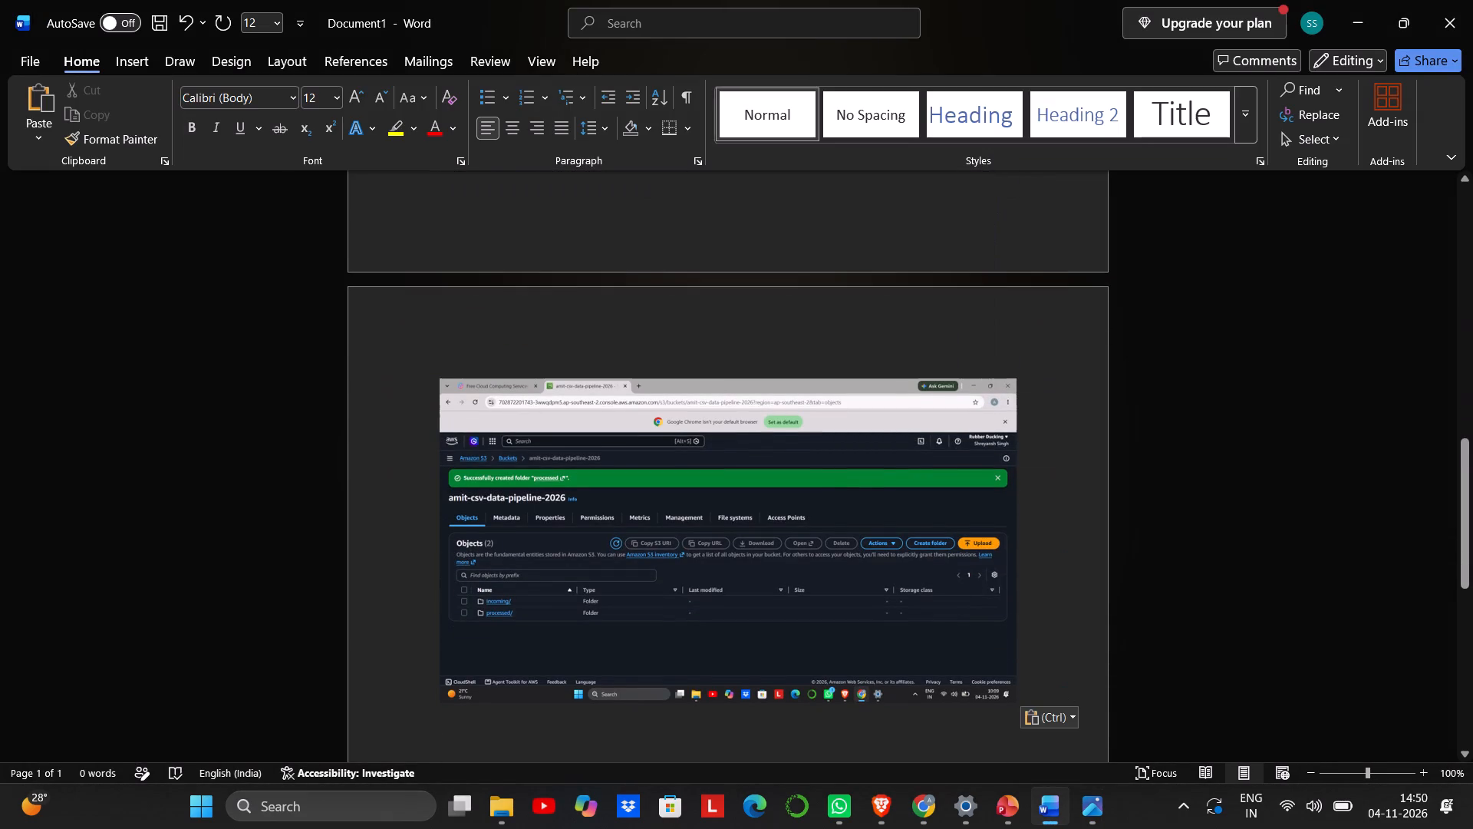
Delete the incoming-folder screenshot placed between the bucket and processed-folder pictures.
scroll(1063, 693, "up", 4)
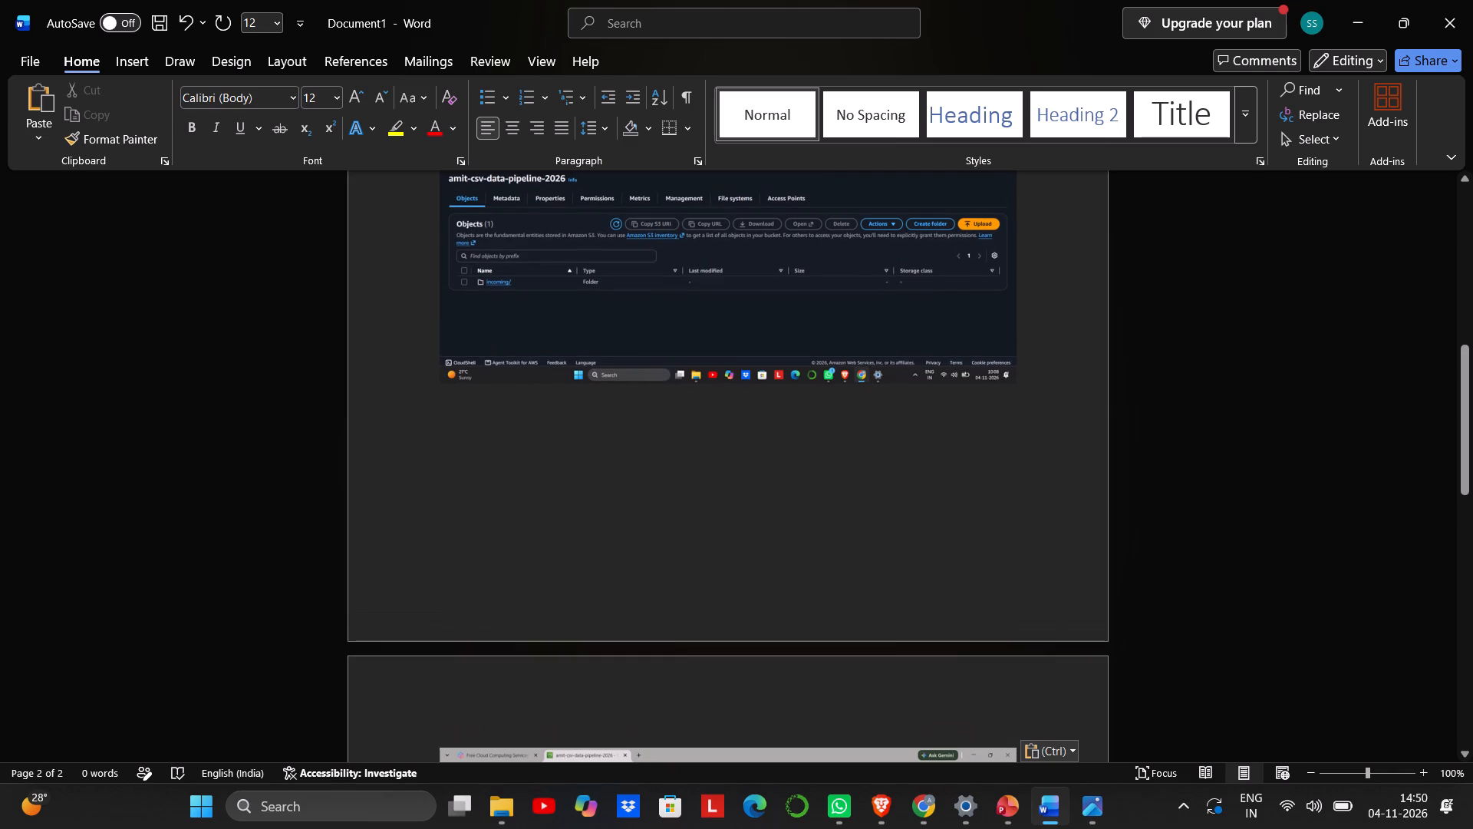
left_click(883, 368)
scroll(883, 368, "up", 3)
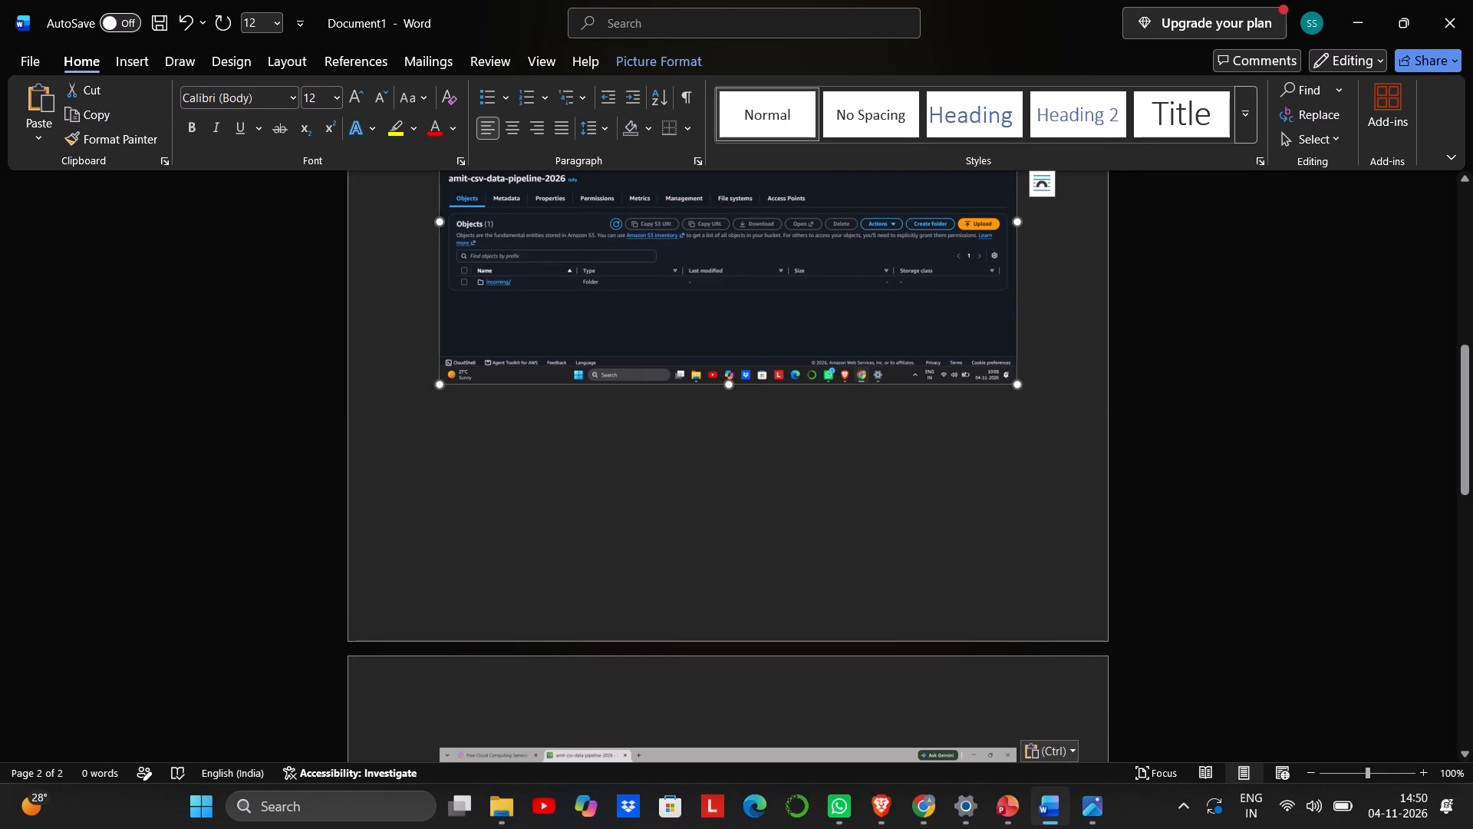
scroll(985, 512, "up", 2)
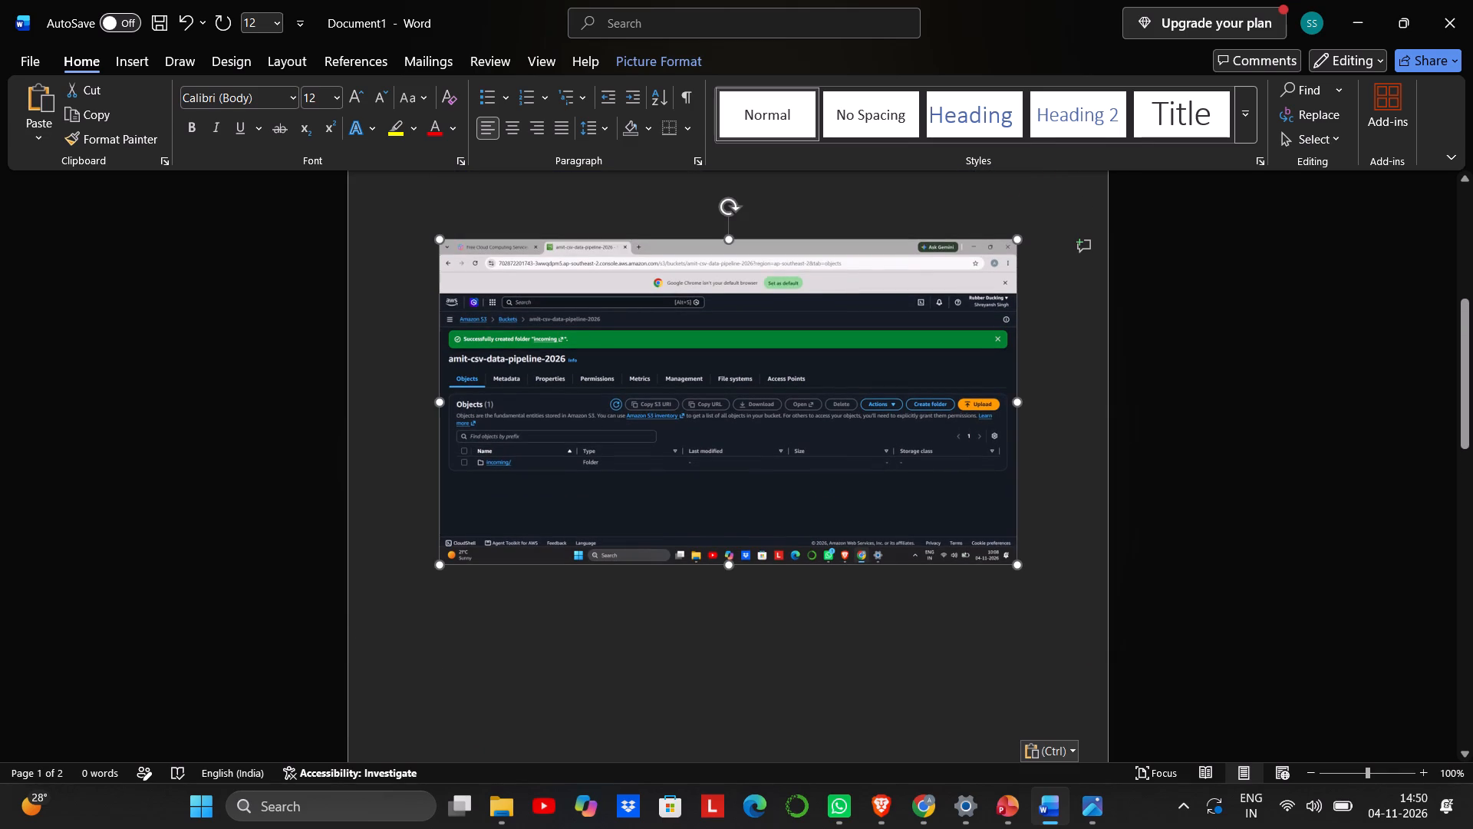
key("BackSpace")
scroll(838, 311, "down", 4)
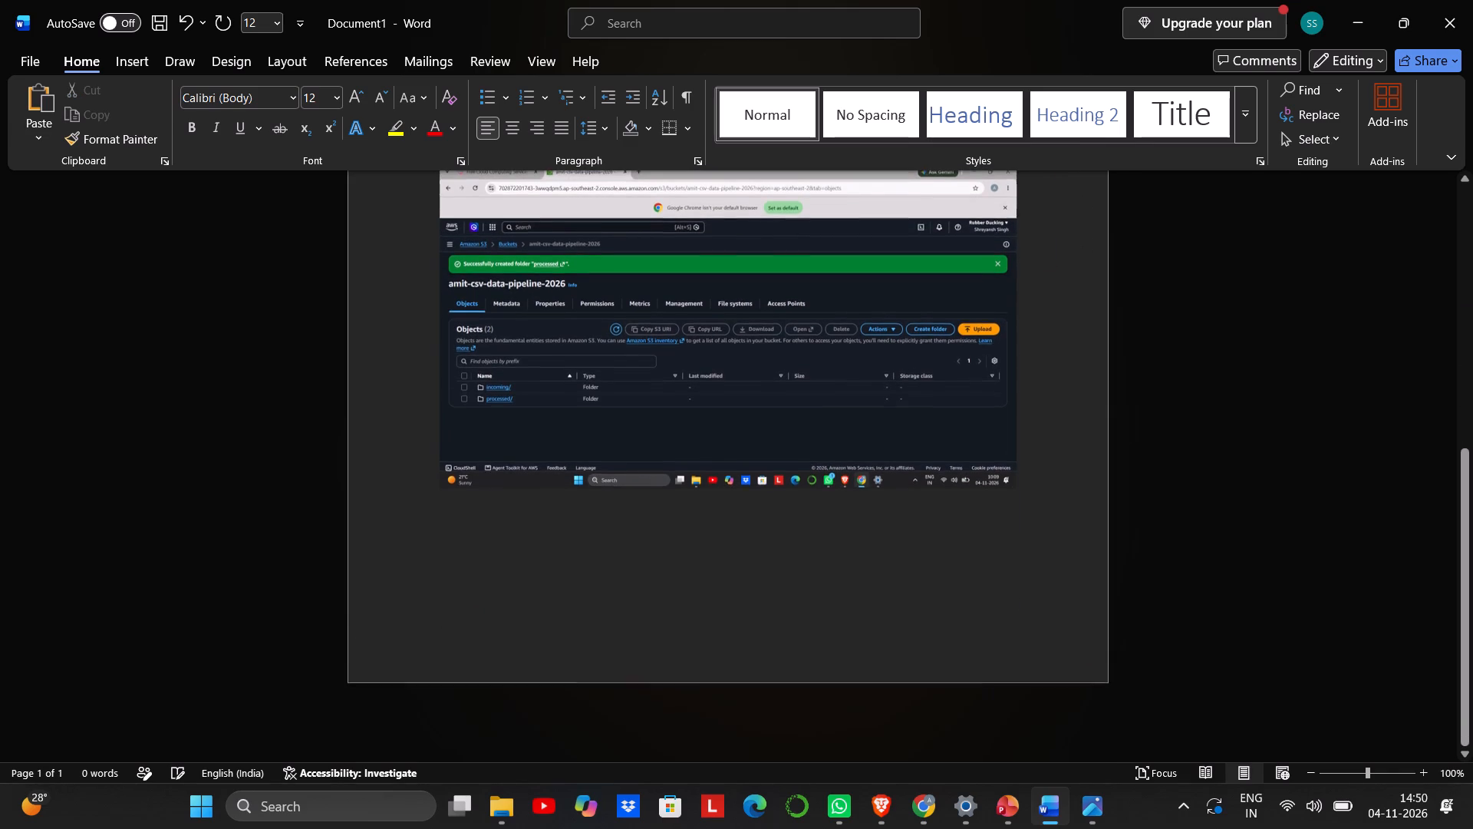
Add two new lines after the processed-folder picture in the Word document.
scroll(838, 311, "down", 5)
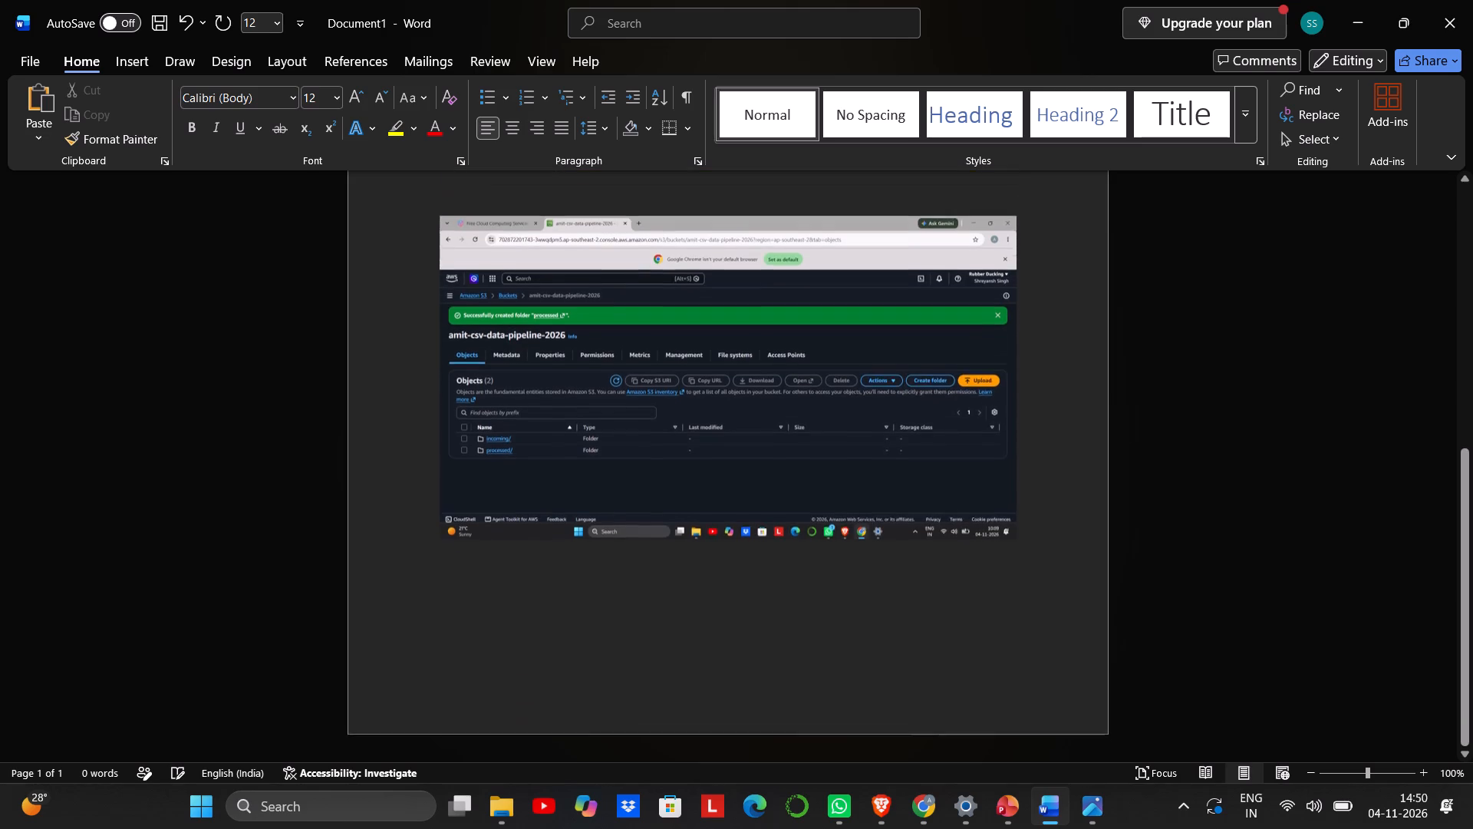
left_click(1066, 564)
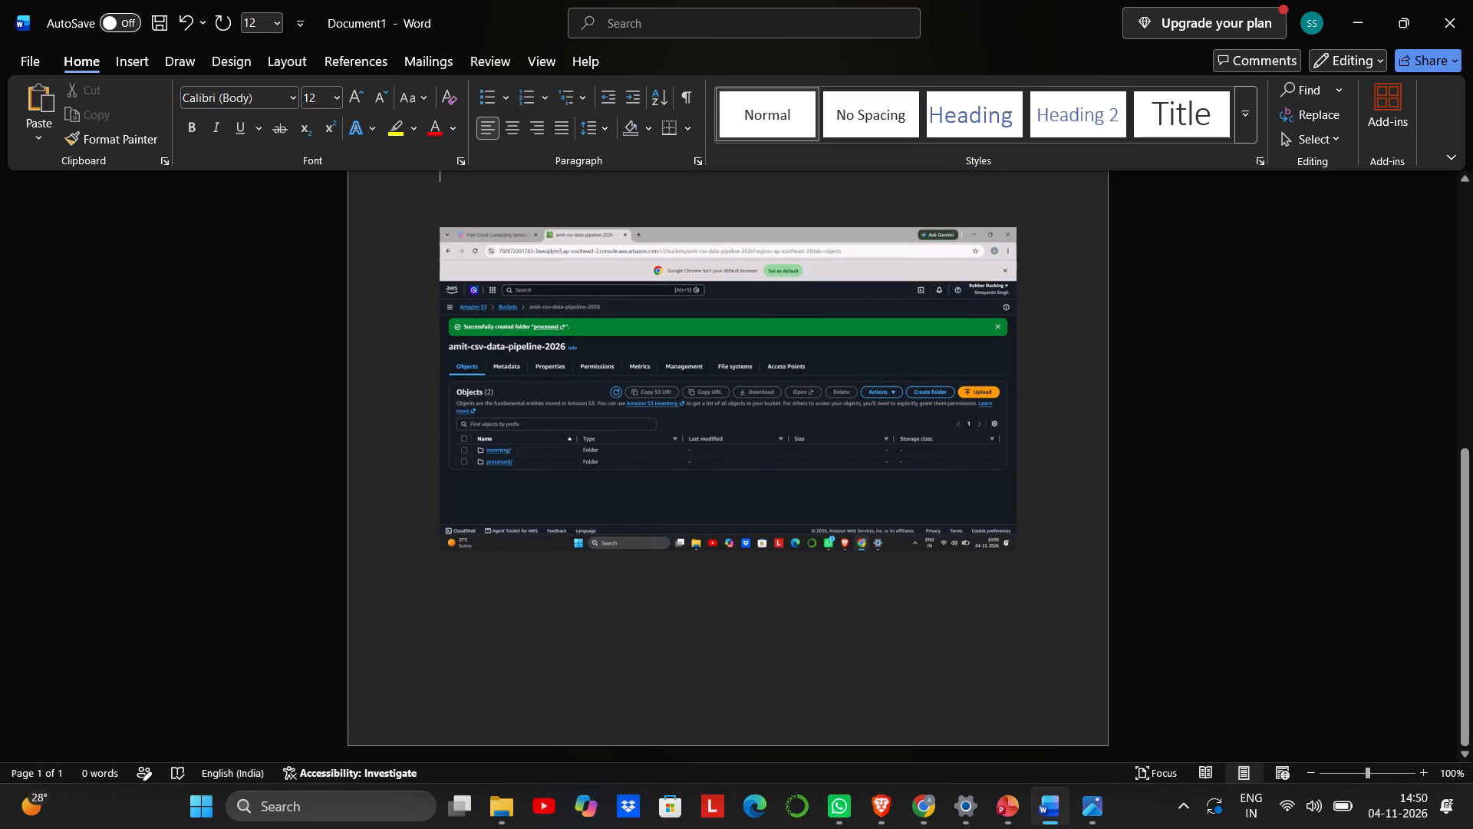
key("Return")
key("Return")
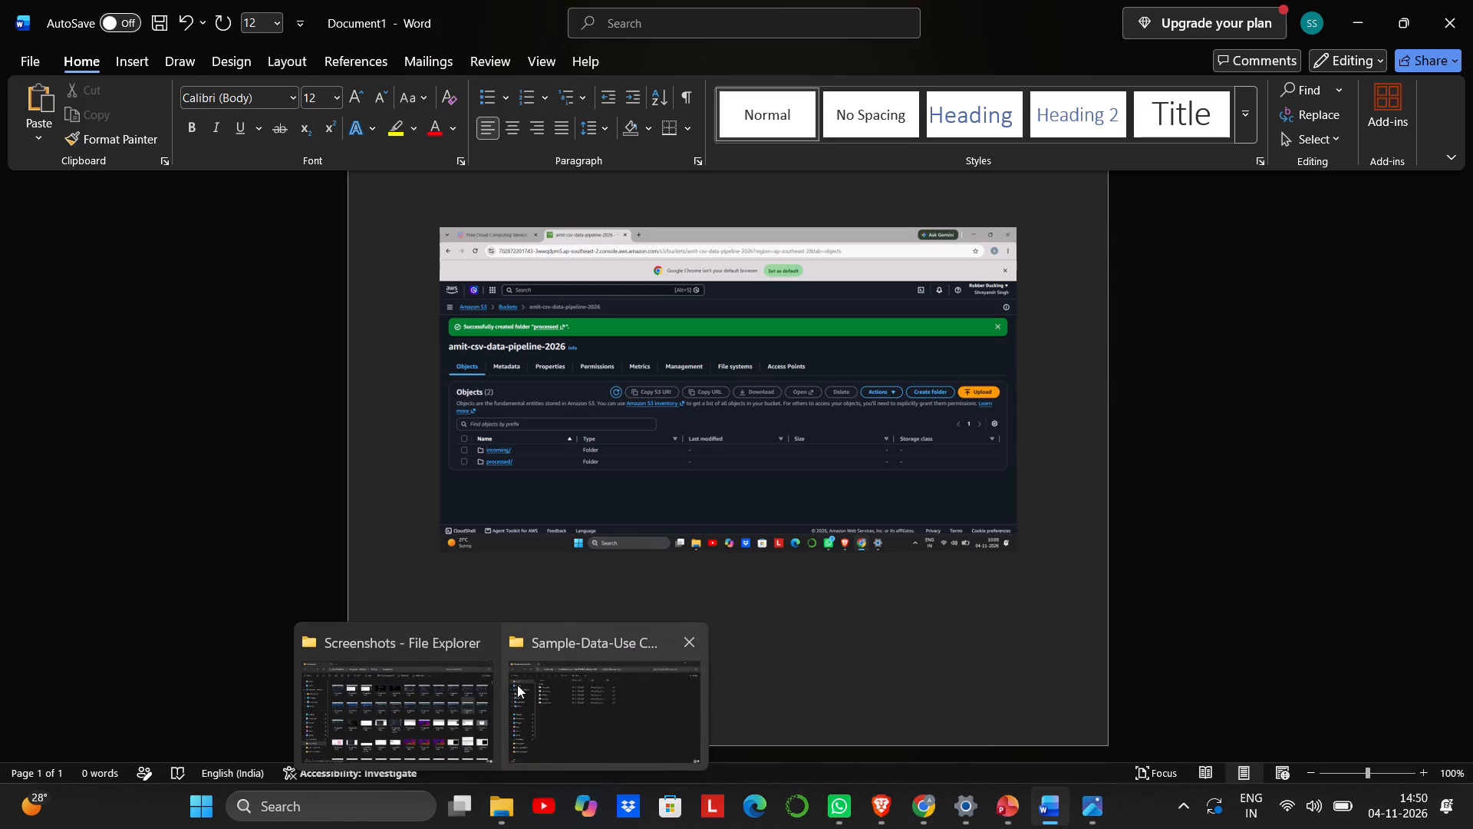
Browse Screenshots (424) to (428) in Photos, copy Screenshot (426) of the created csv-pipeline-alerts topic, and paste it after the processed-folder picture in Word.
left_click(449, 682)
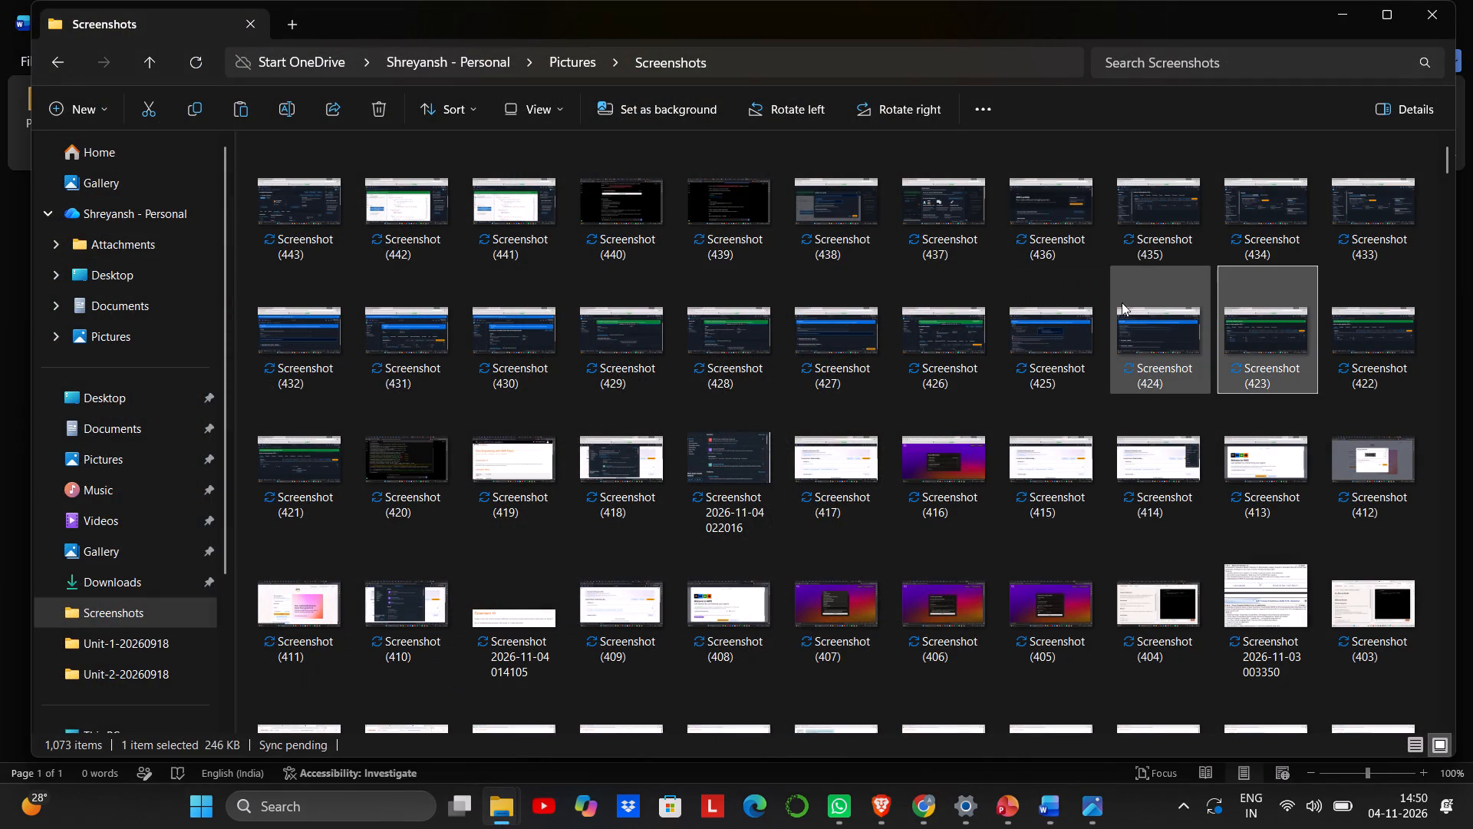
left_click(1138, 307)
double_click(1138, 307)
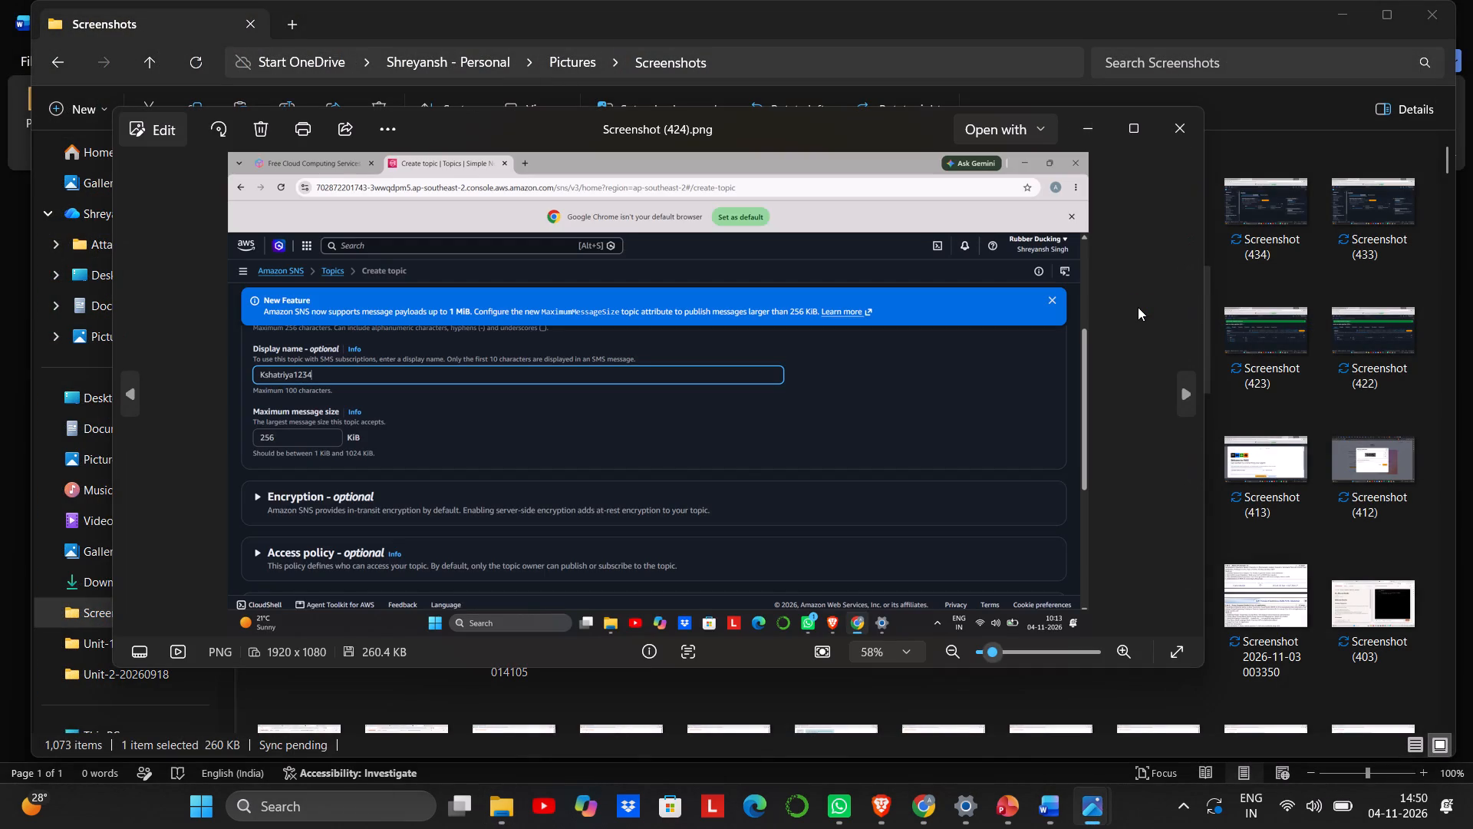
key("Right")
key("Left")
key("Left")
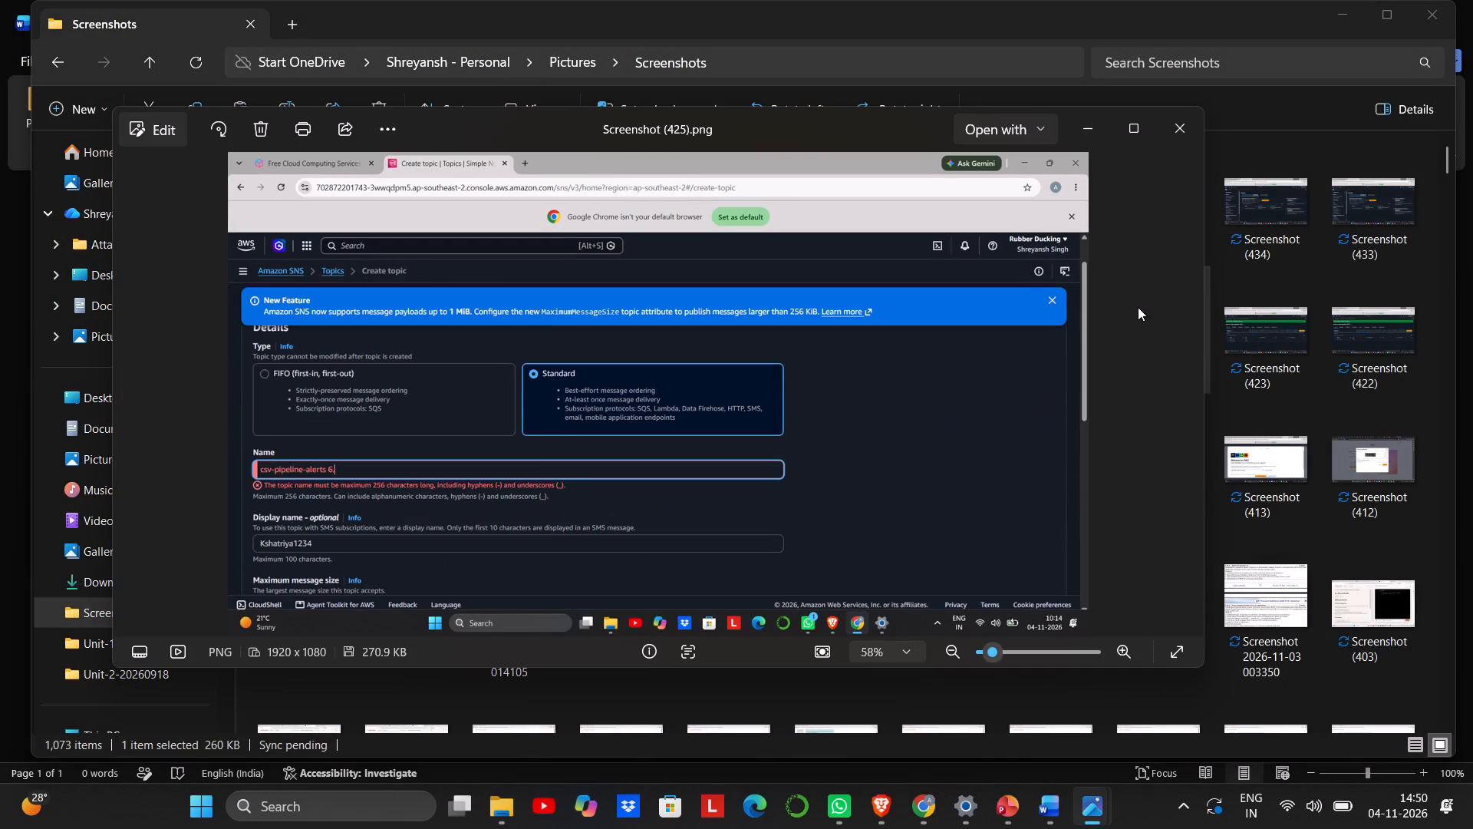
key("Left")
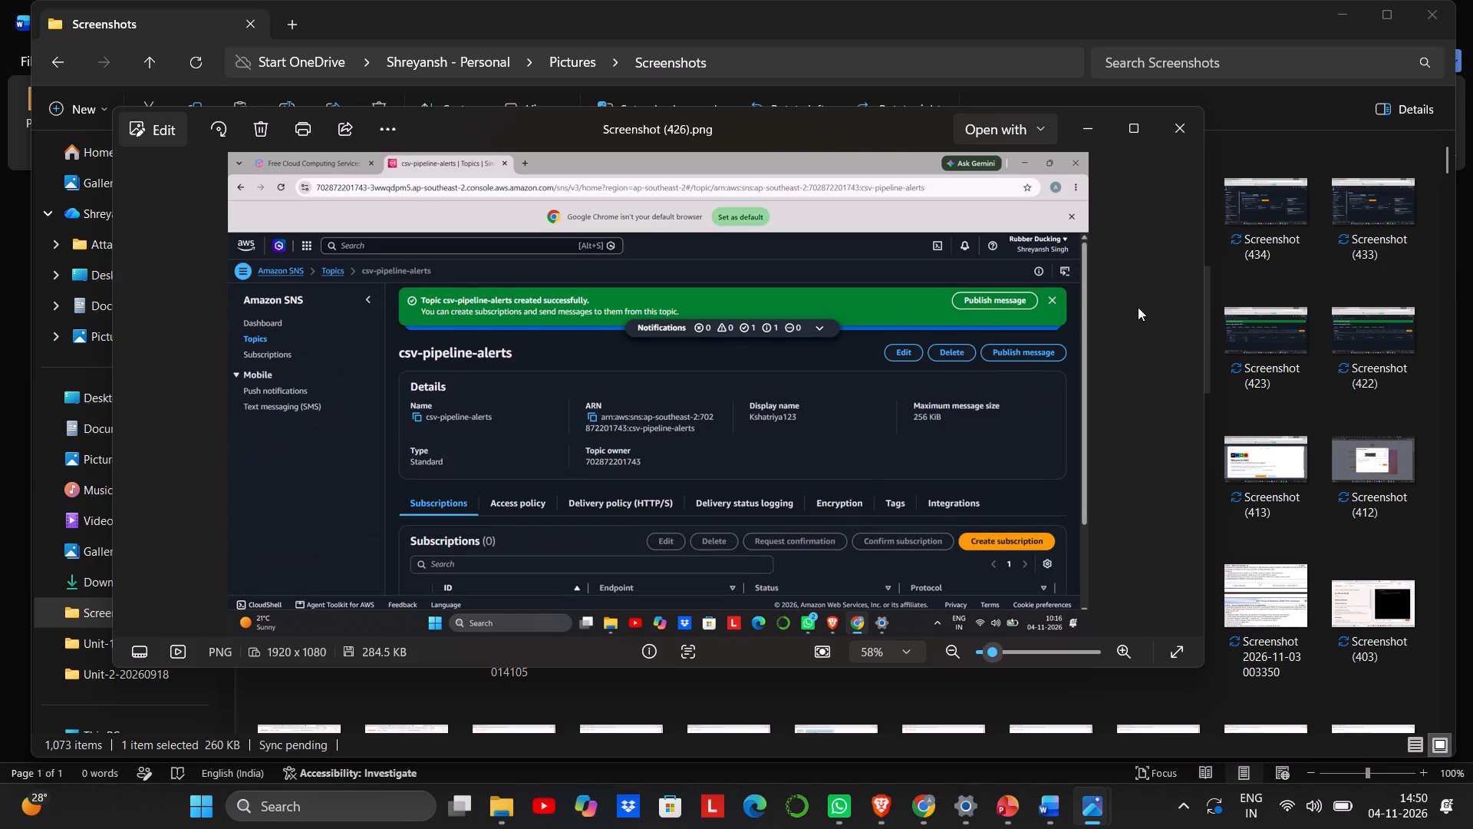
key("Right")
key("Right")
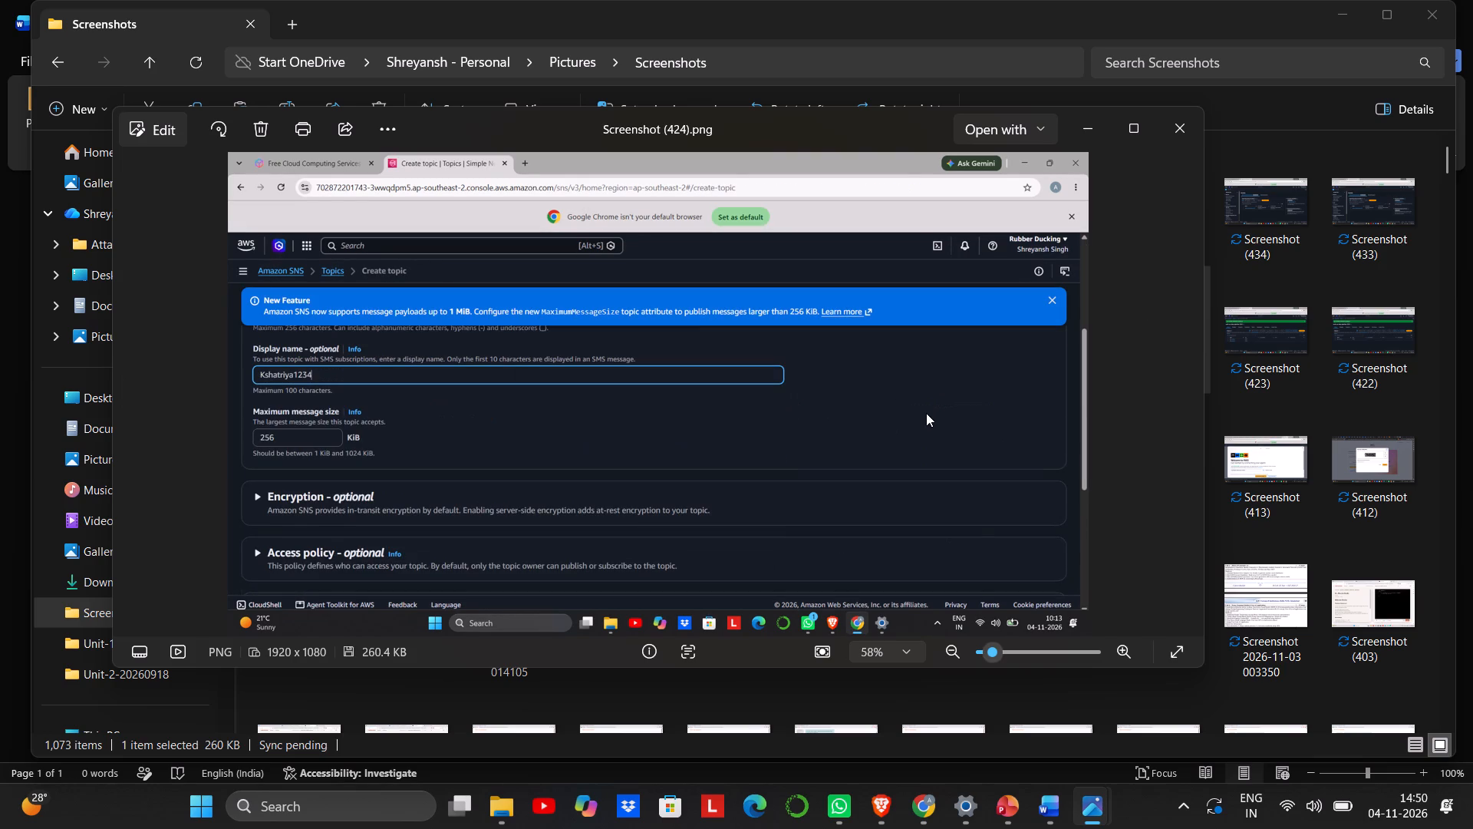
key("Left")
key("Left")
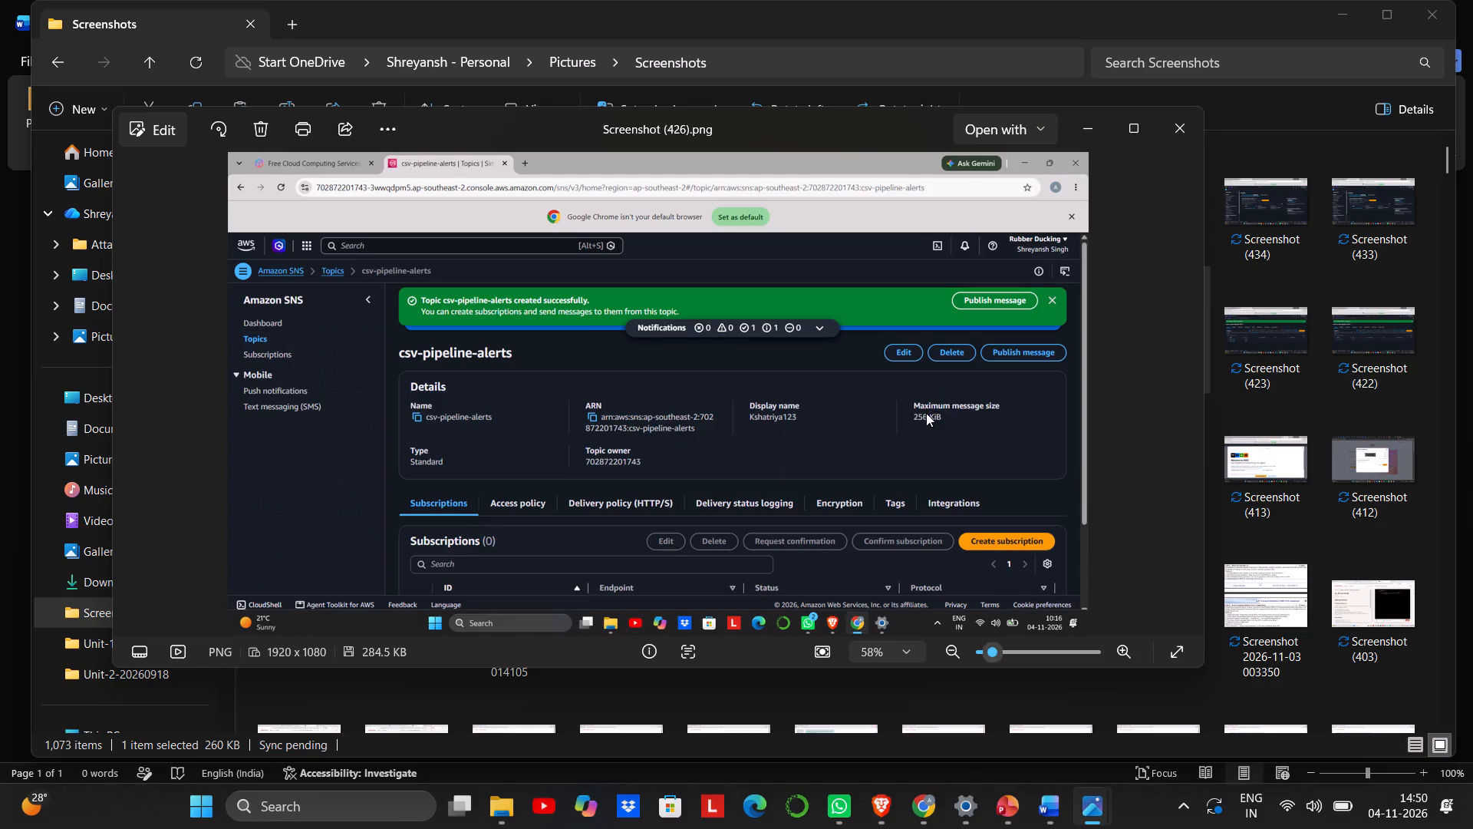
key("Left")
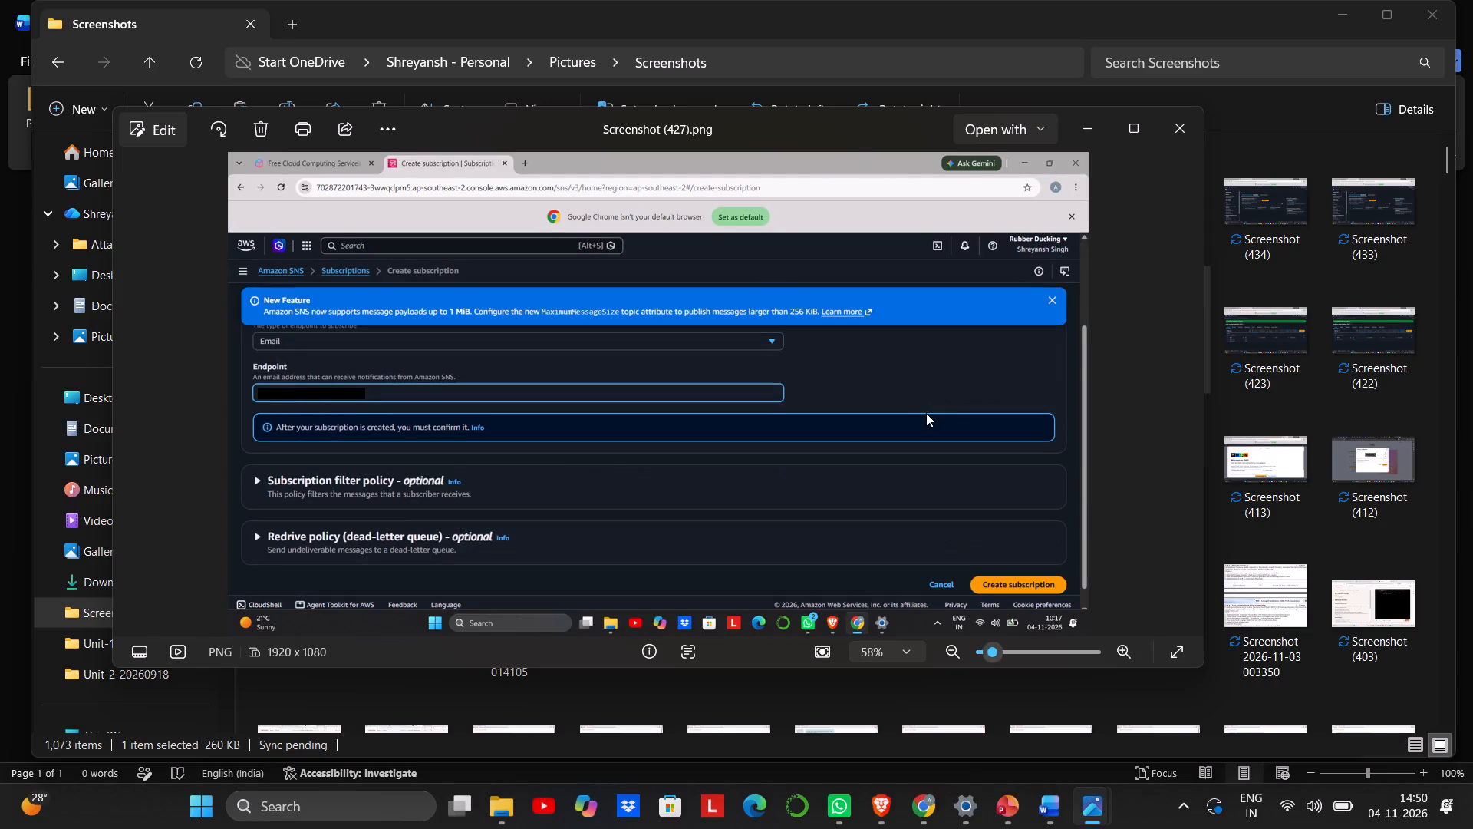
key("Left")
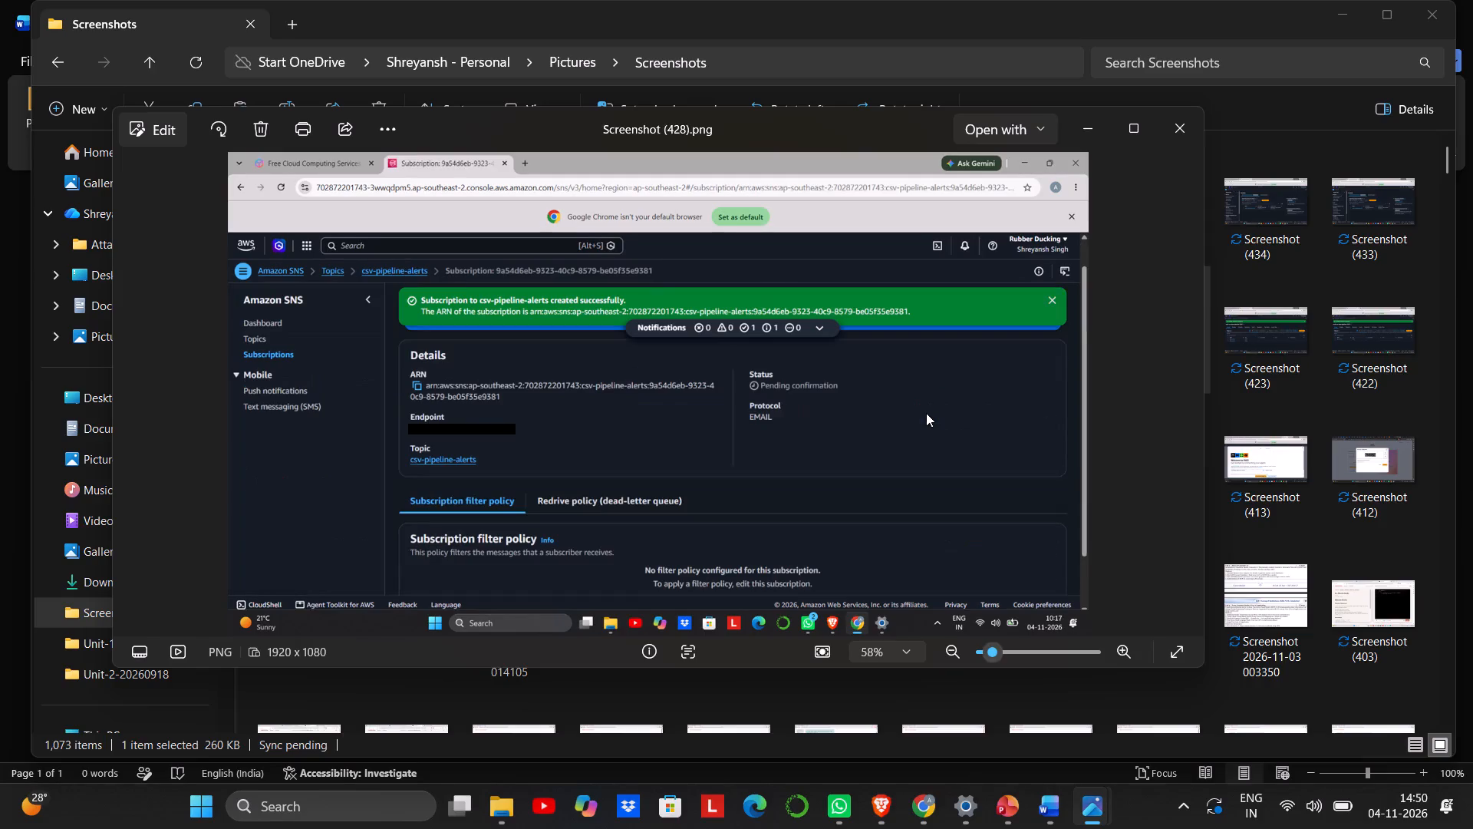
key("Right")
key("Right")
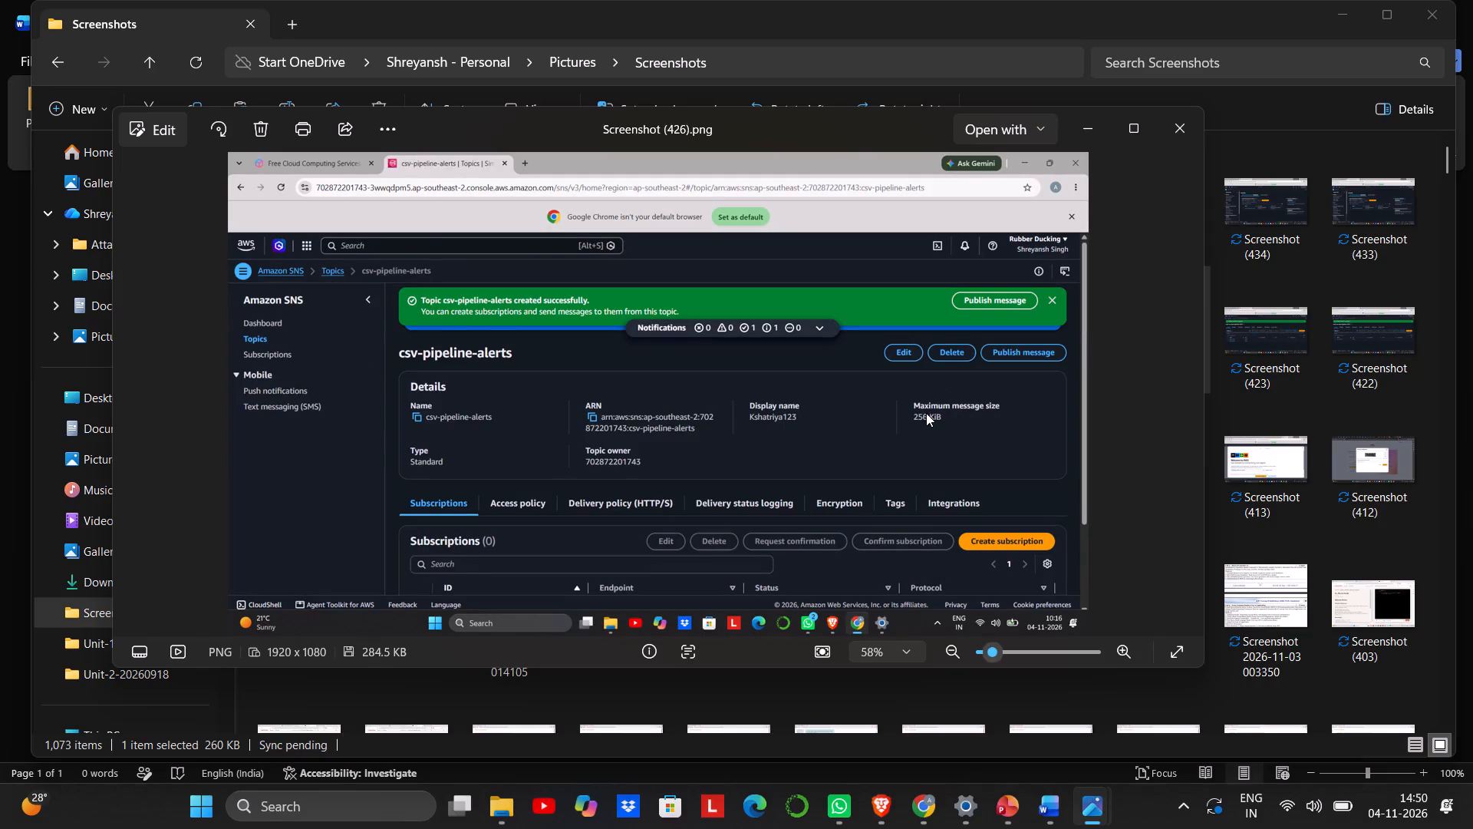
key("ctrl+c")
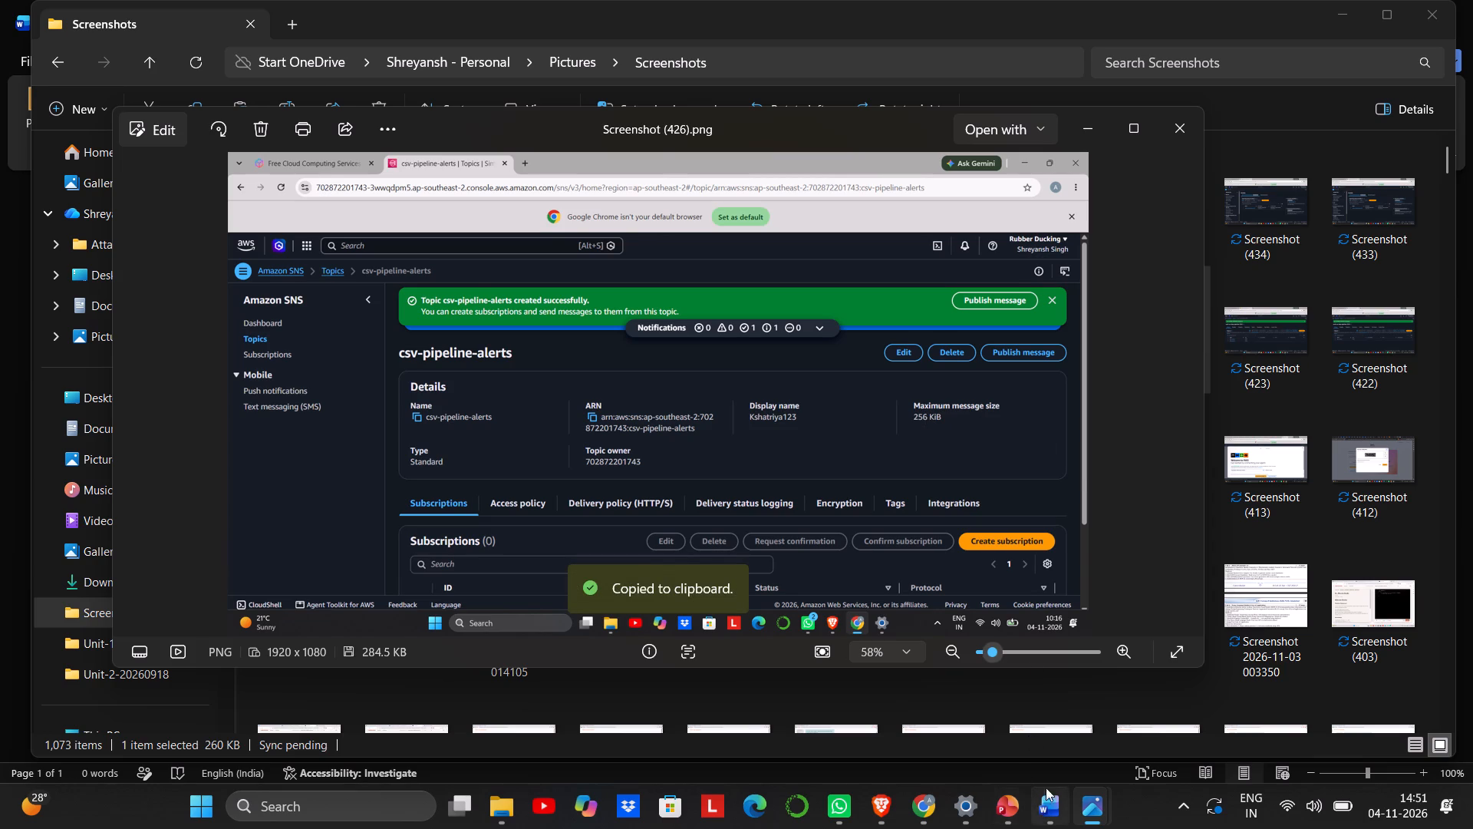
left_click(1059, 699)
key("ctrl+v")
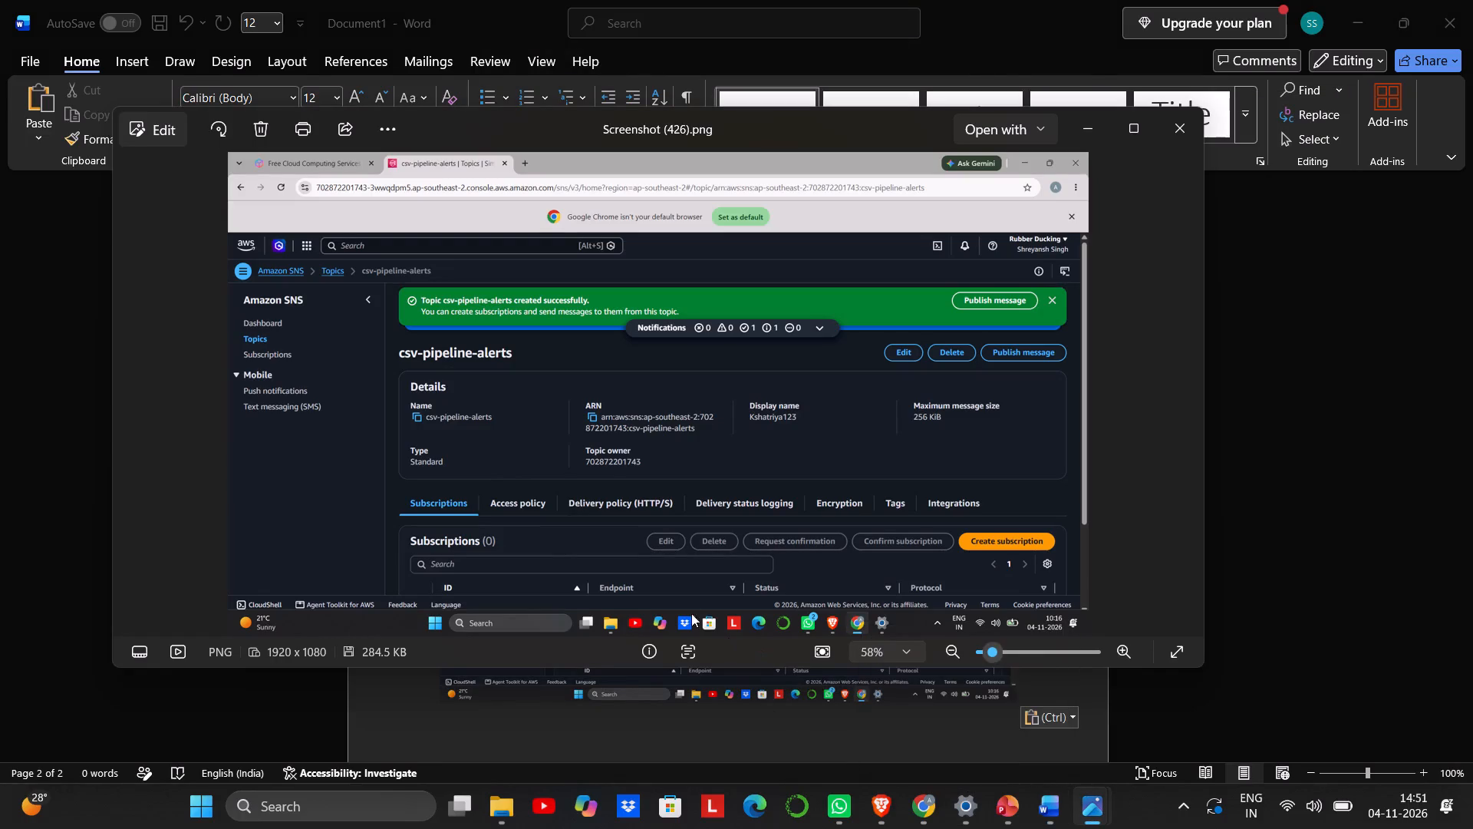
Copy Screenshot (428), showing the created subscription pending confirmation, from Photos and paste it on a new line below the topic picture in Word.
key("Left")
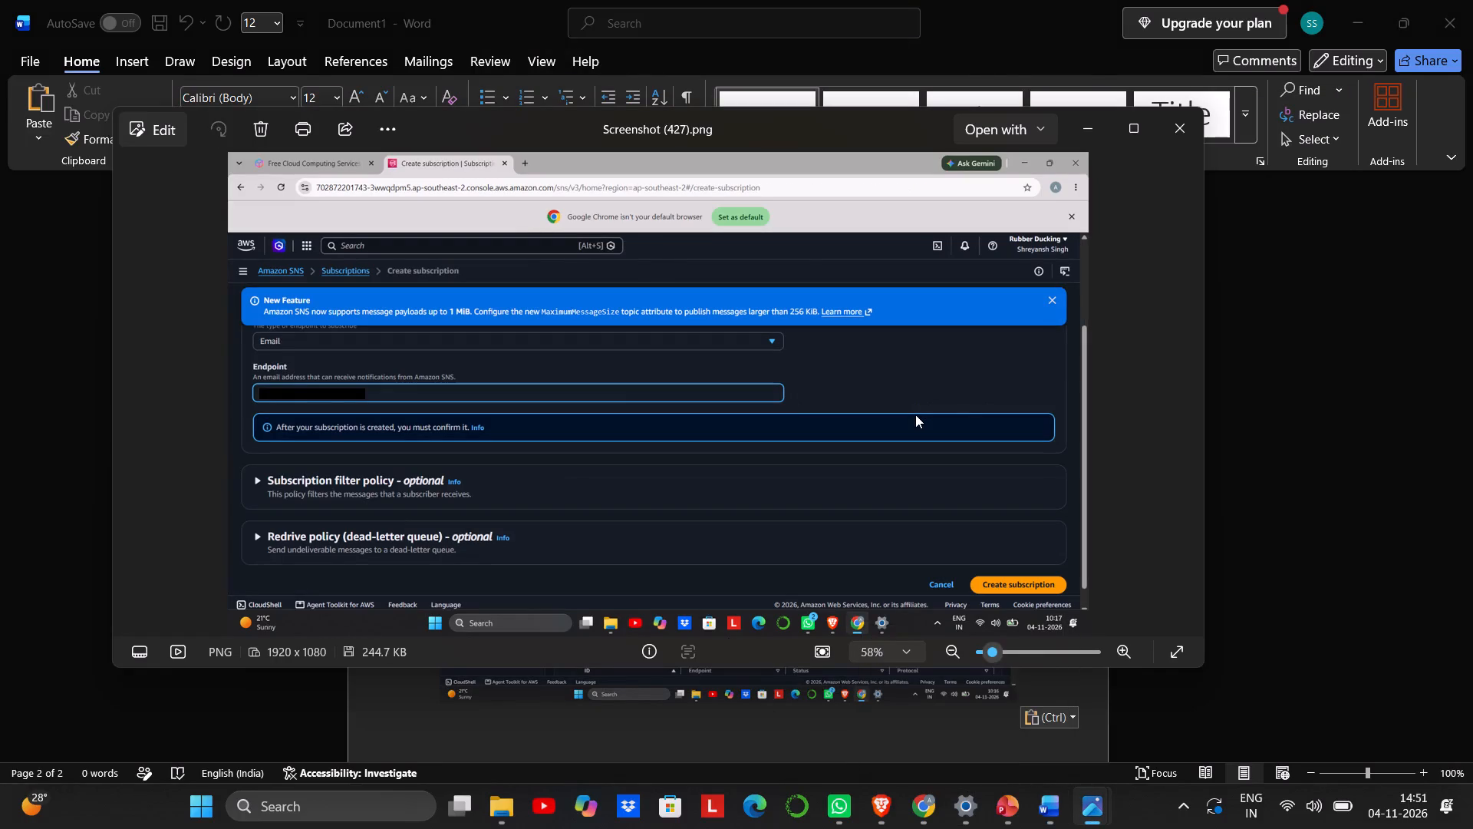
key("Left")
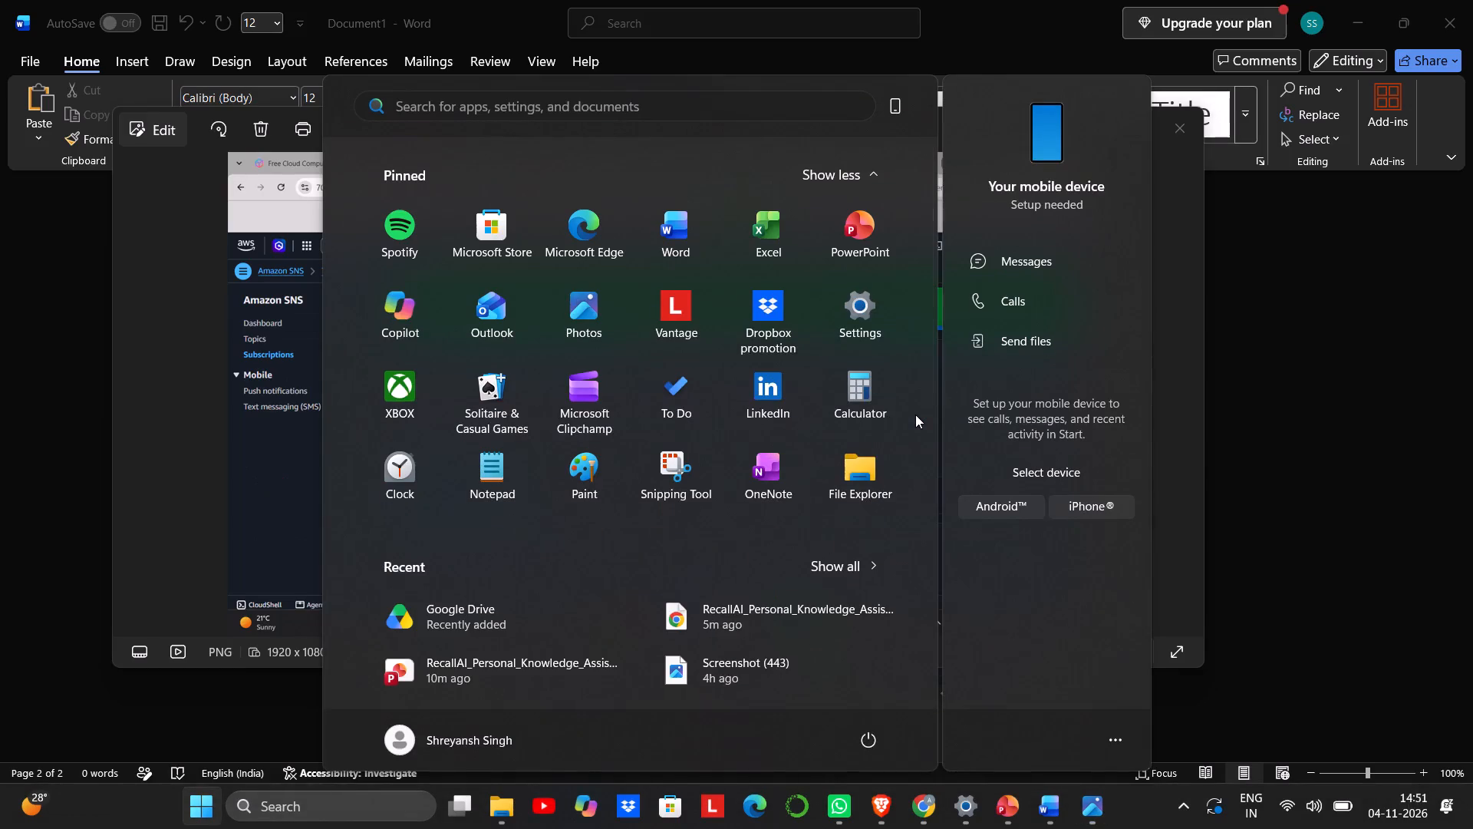
left_click(1254, 477)
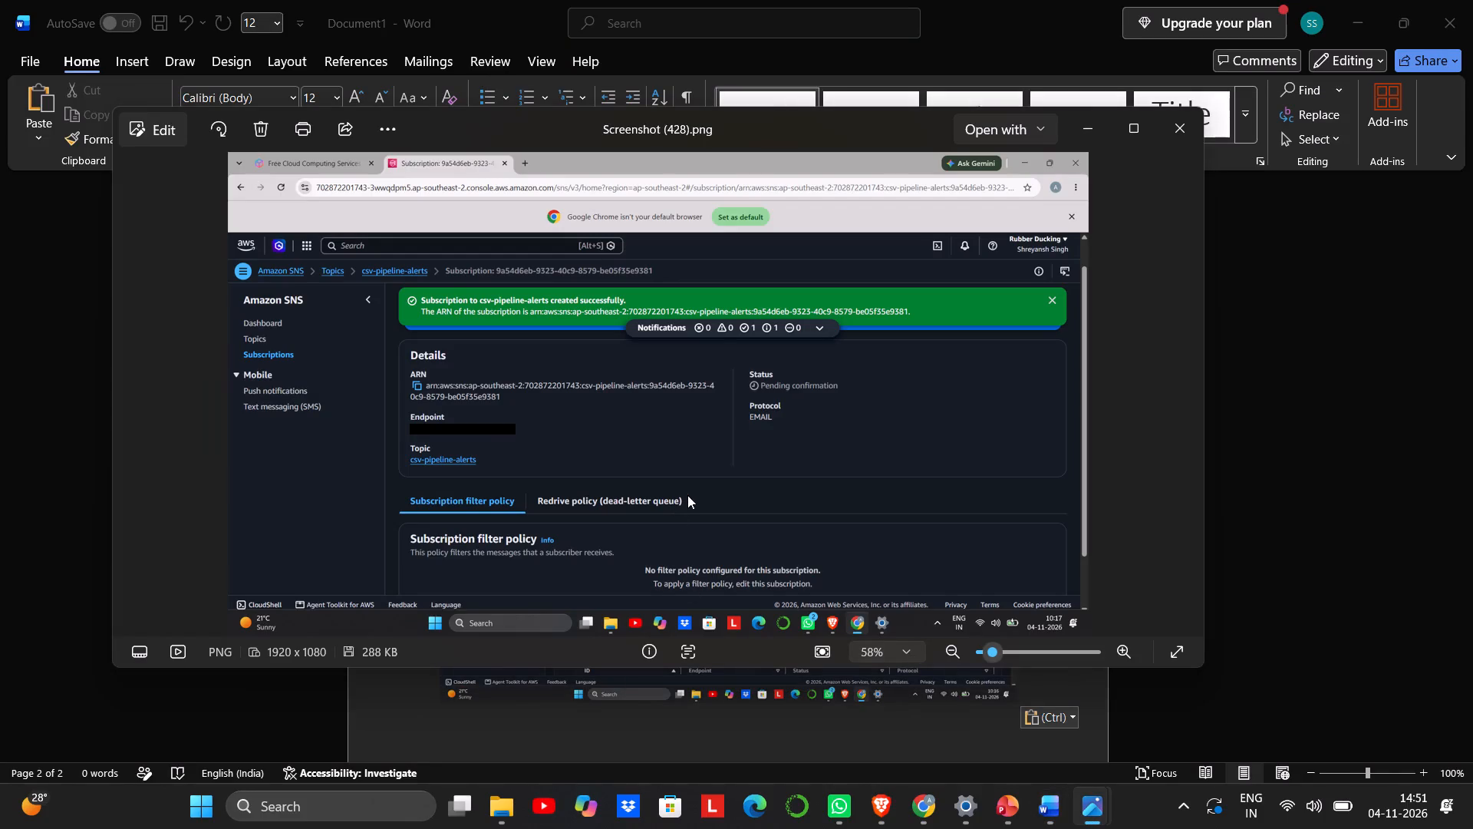
key("ctrl+c")
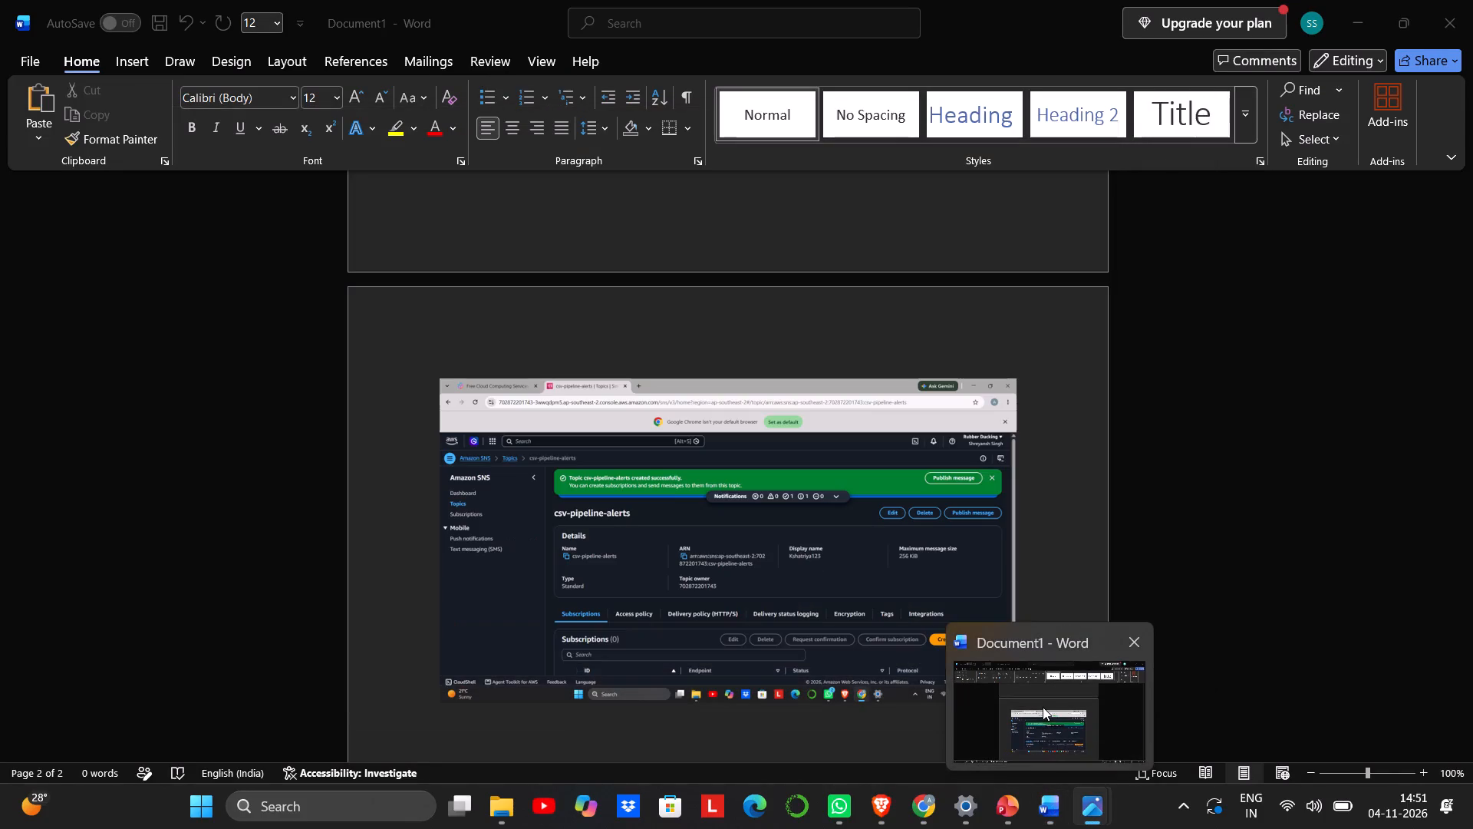
left_click(1043, 707)
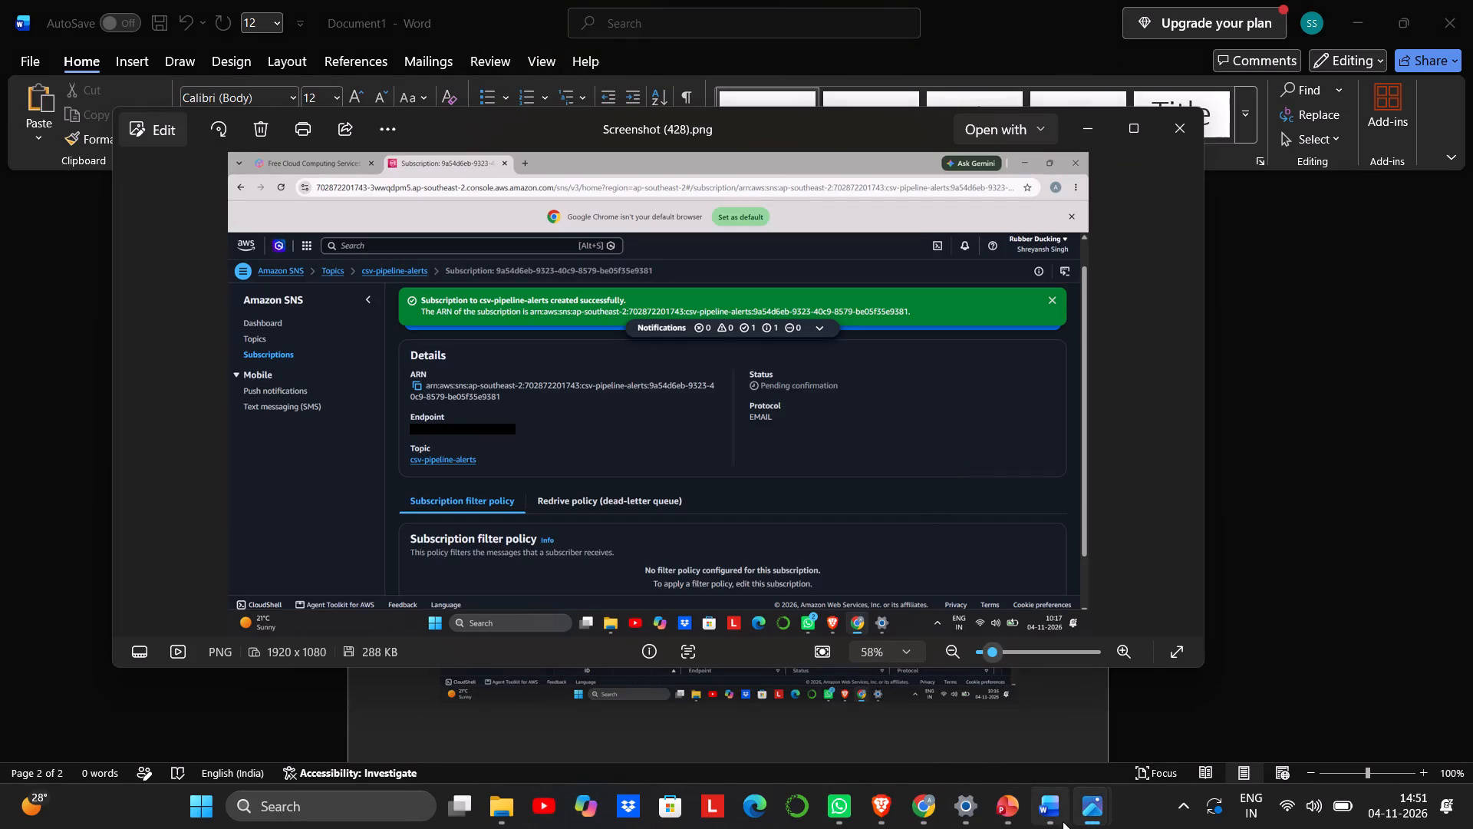
left_click(1027, 697)
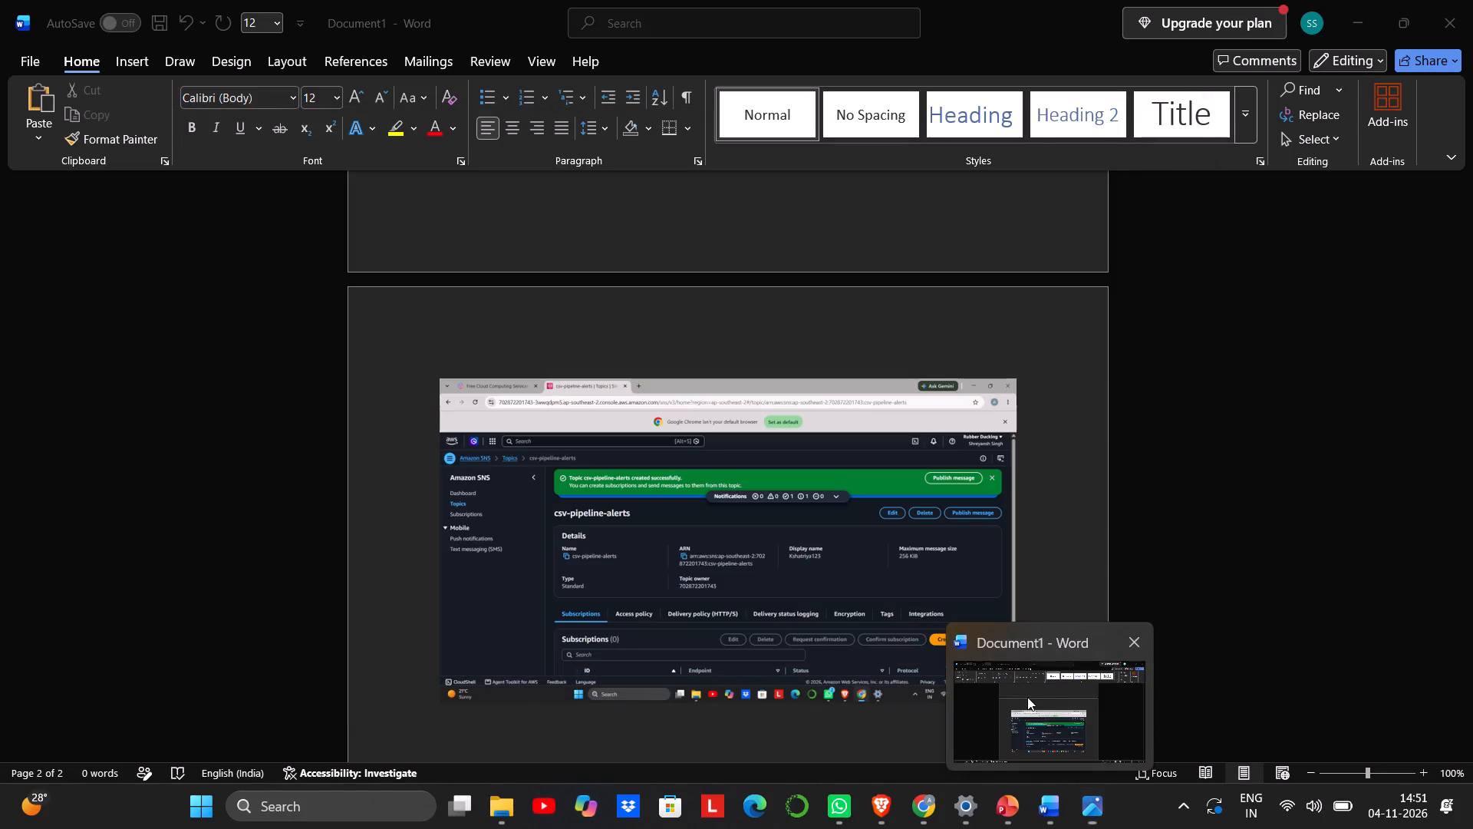
key("Return")
key("ctrl+v")
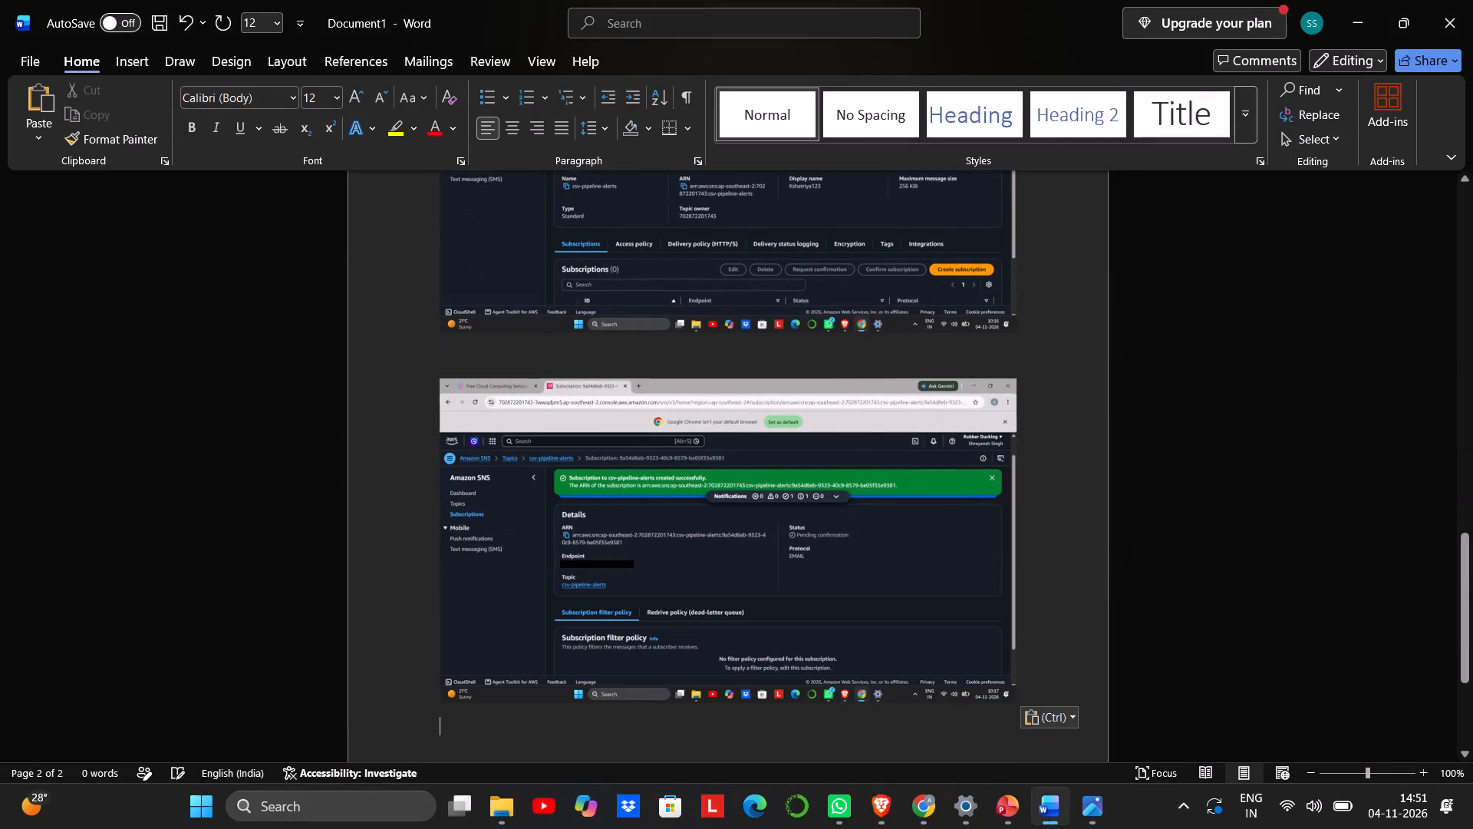
Find Screenshot (430), showing the confirmed subscription, in the Screenshots folder, copy it, and paste it below the pending-subscription picture in the Word document.
scroll(1027, 697, "down", 2)
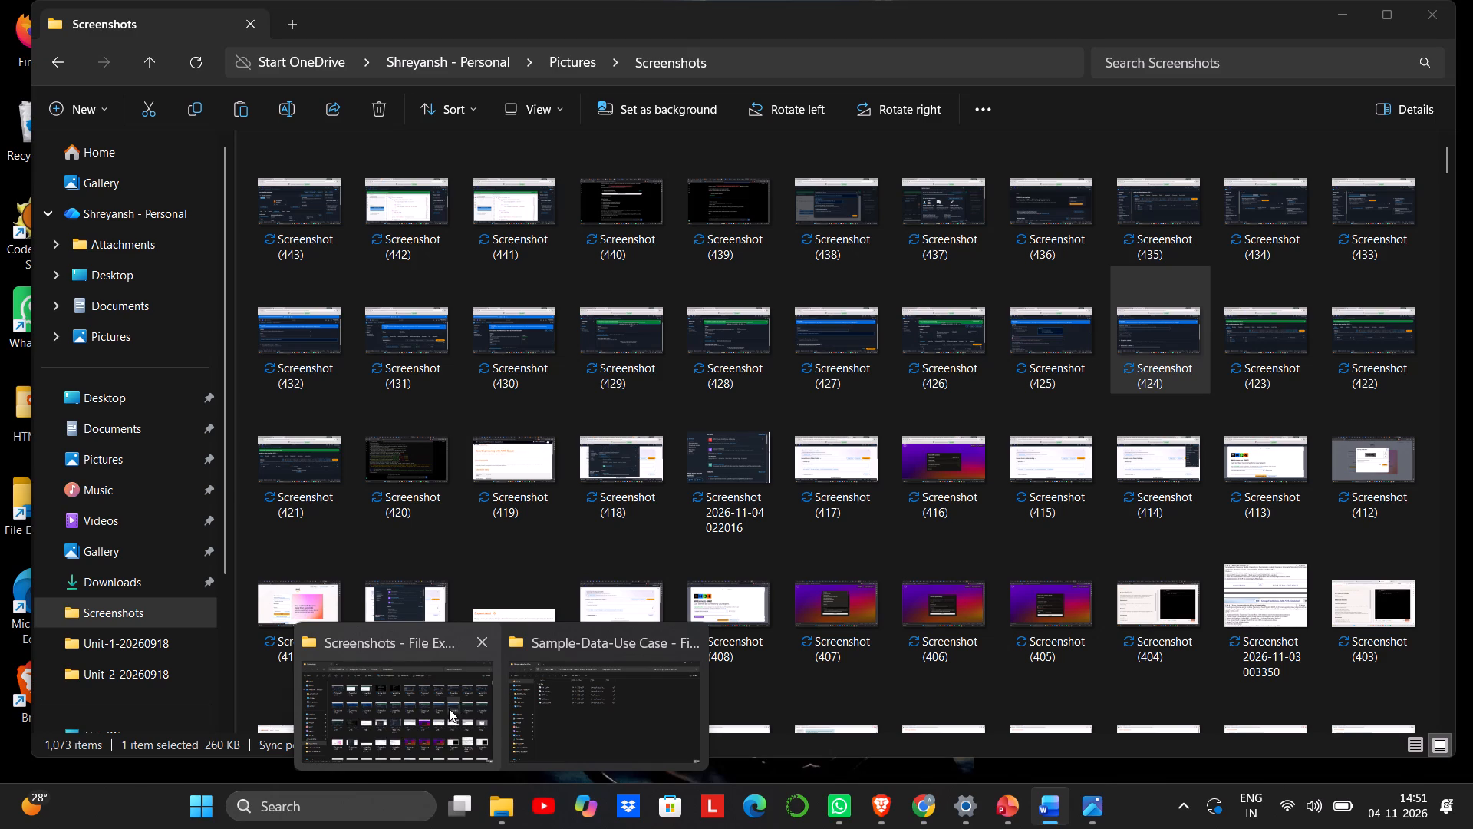
left_click(449, 708)
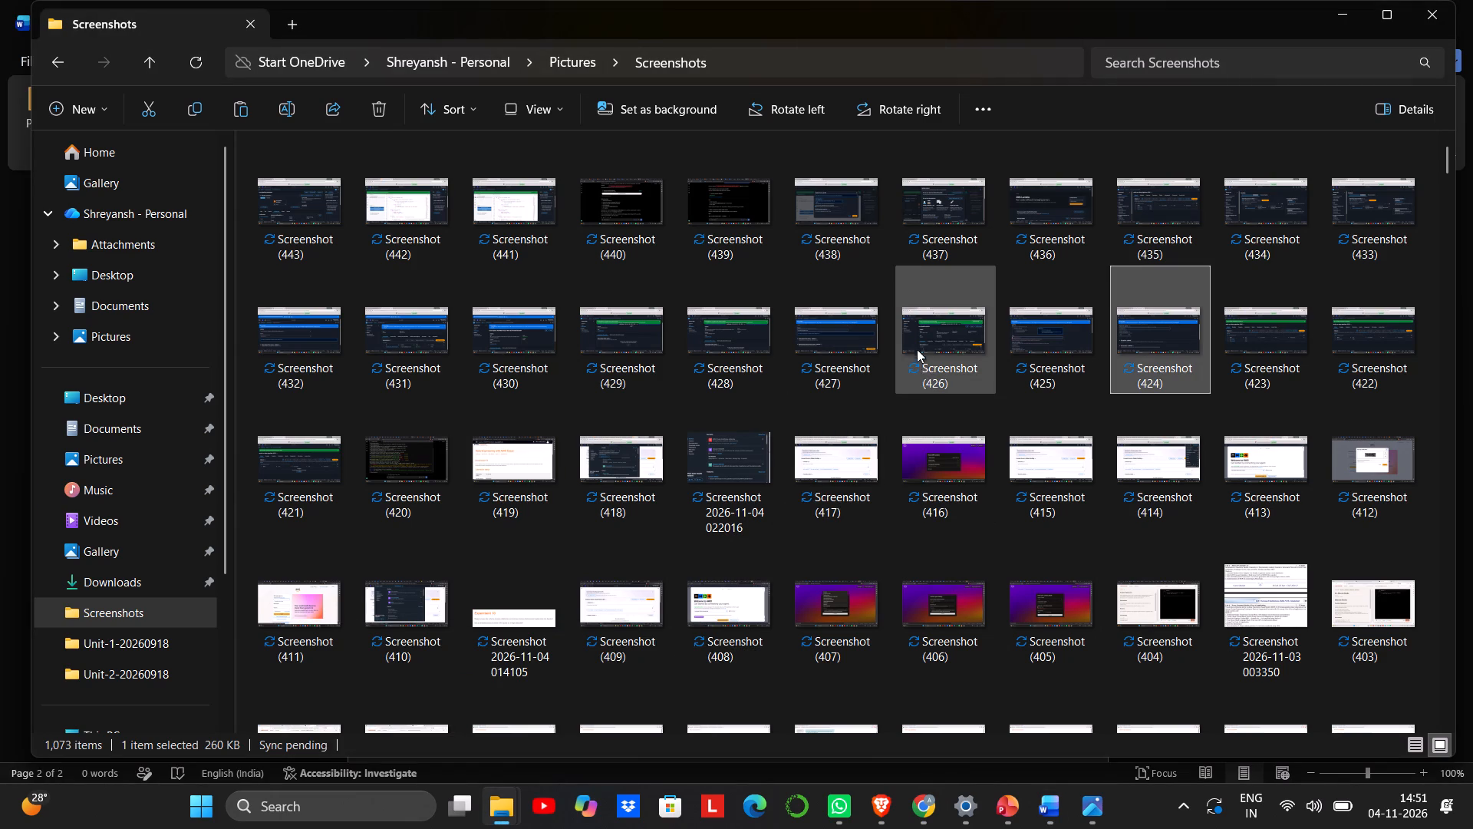
left_click(891, 338)
double_click(951, 337)
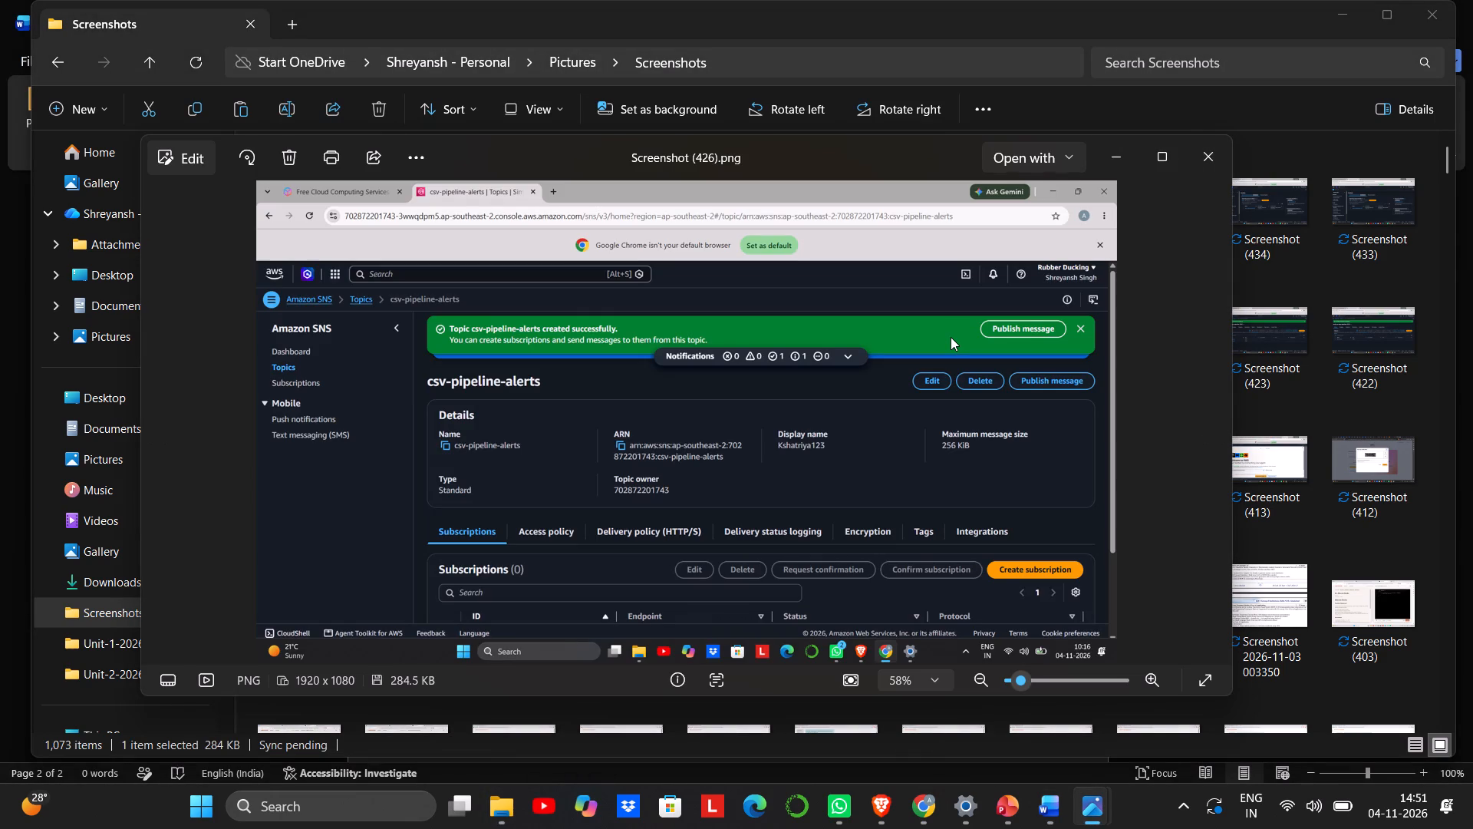
key("Left")
key("Left")
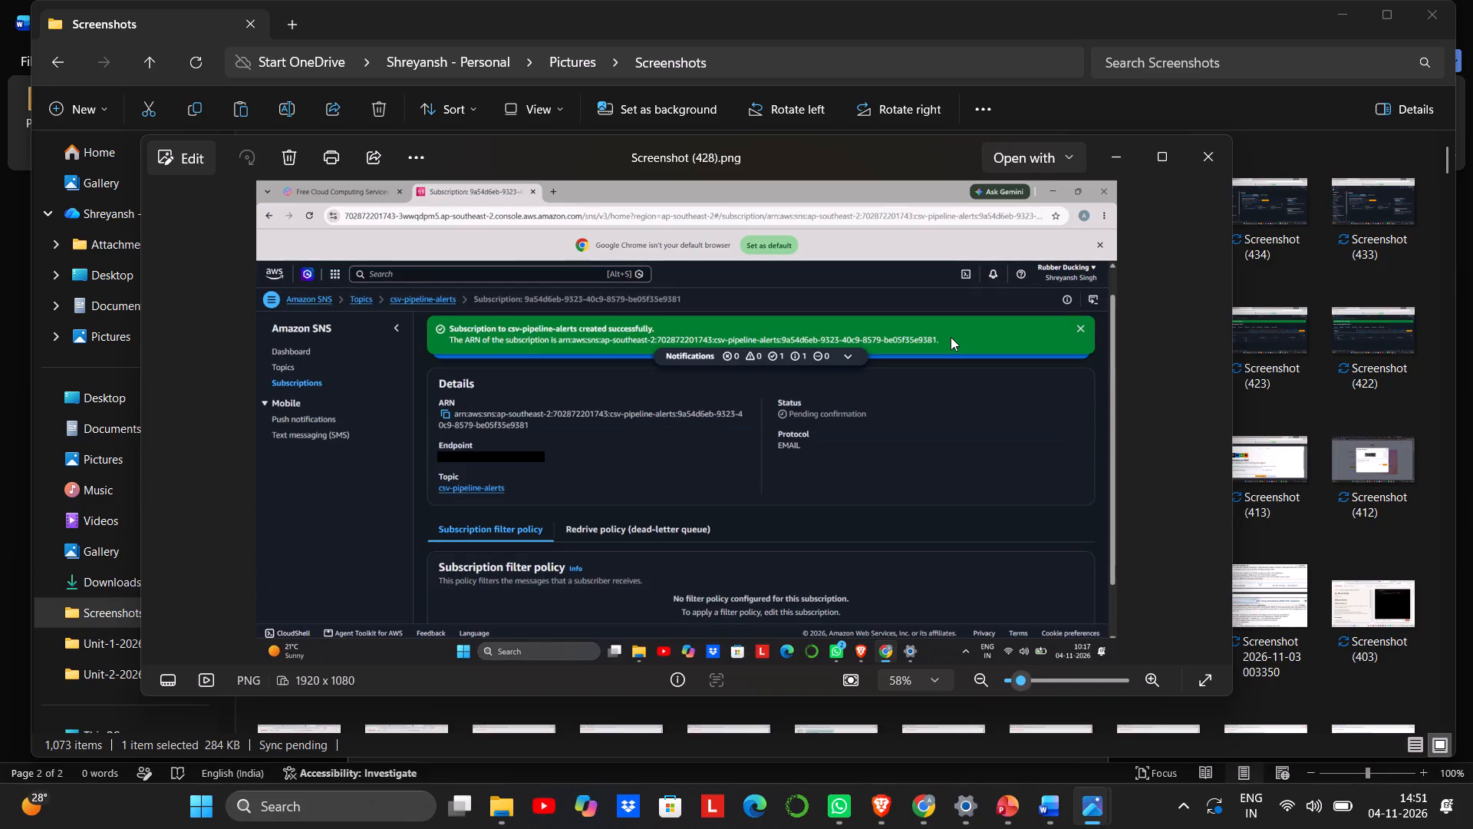
key("Left")
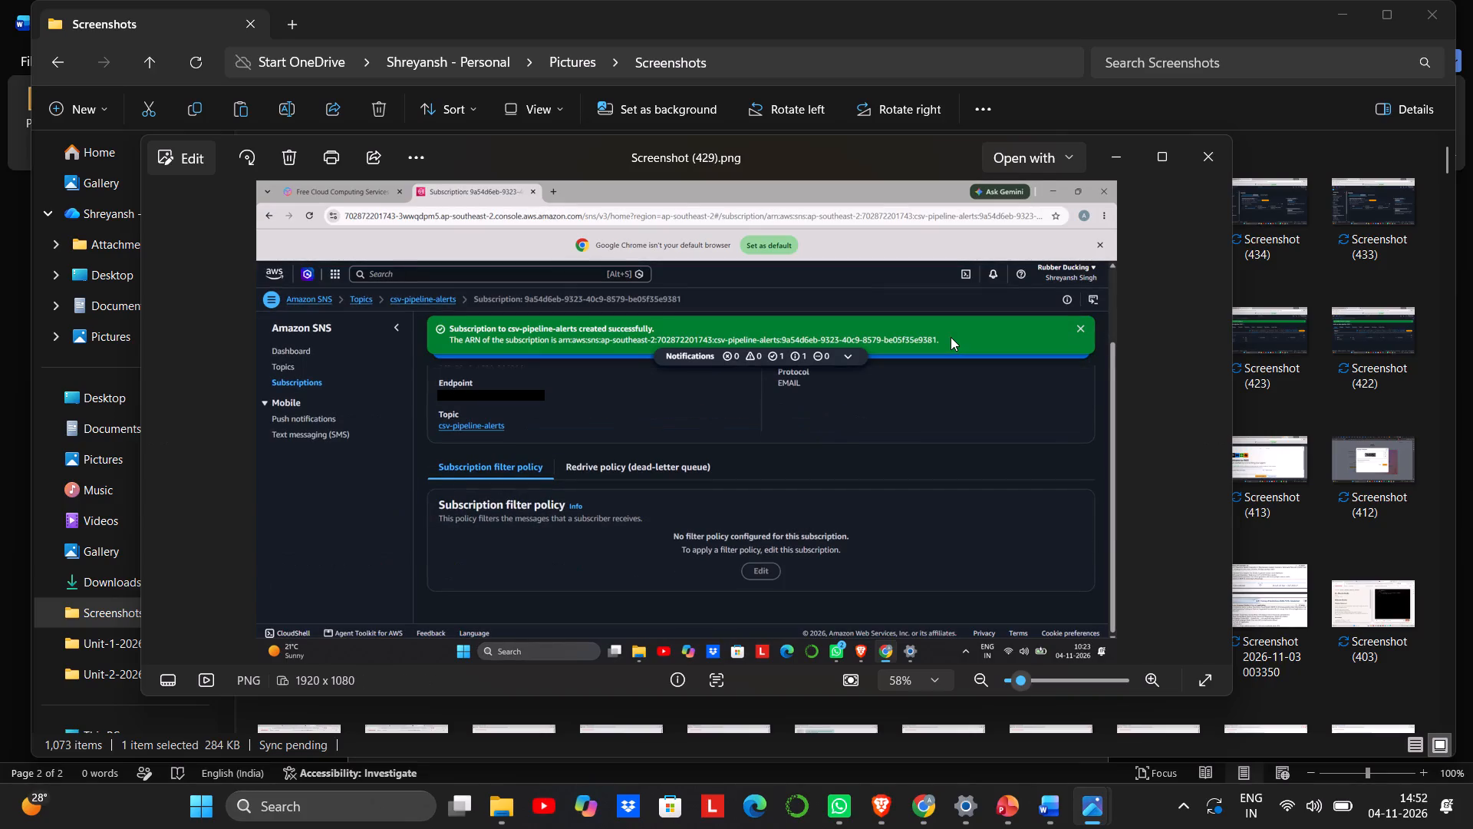
key("Right")
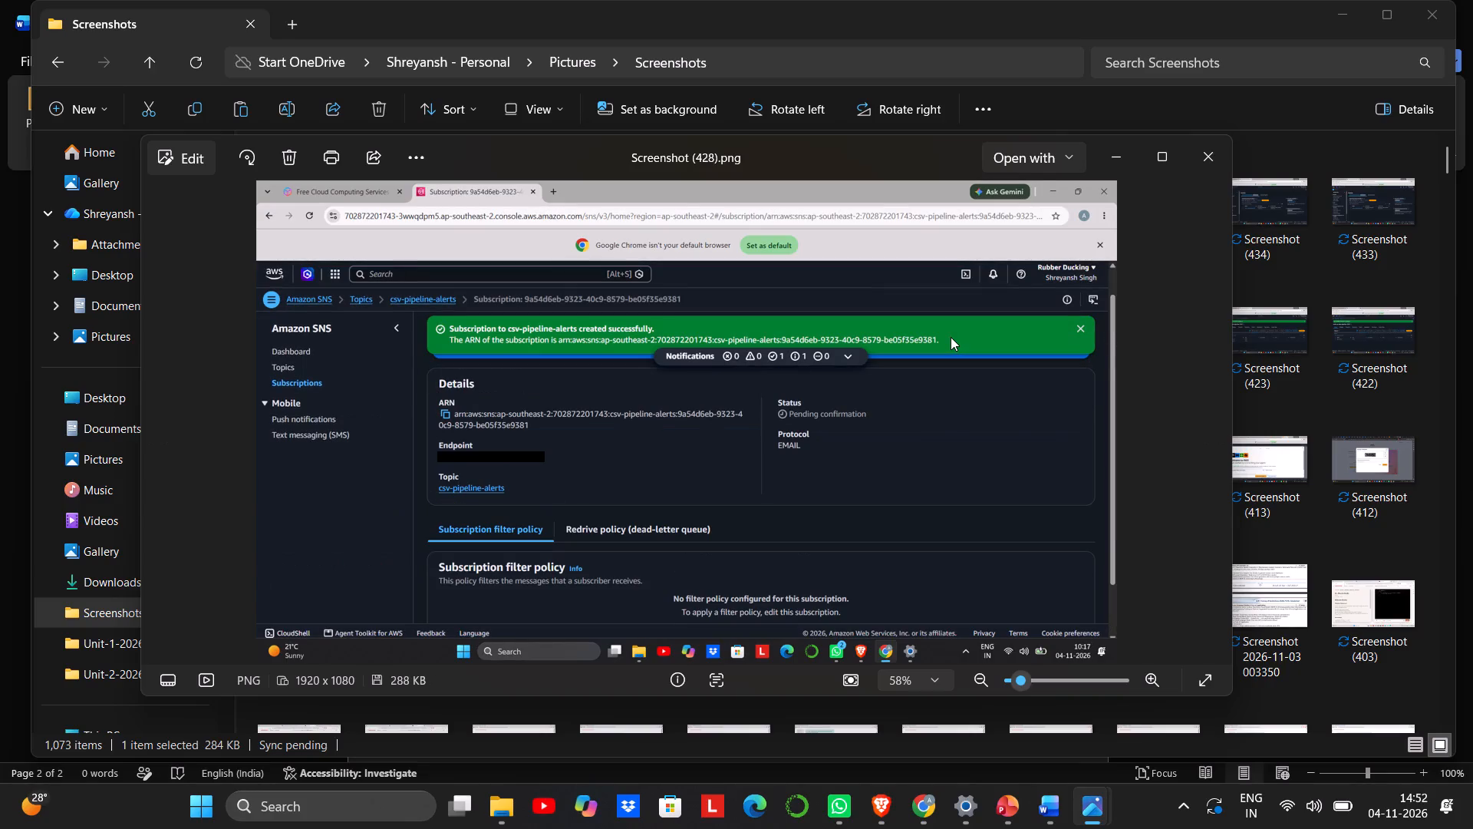
key("Left")
key("Left")
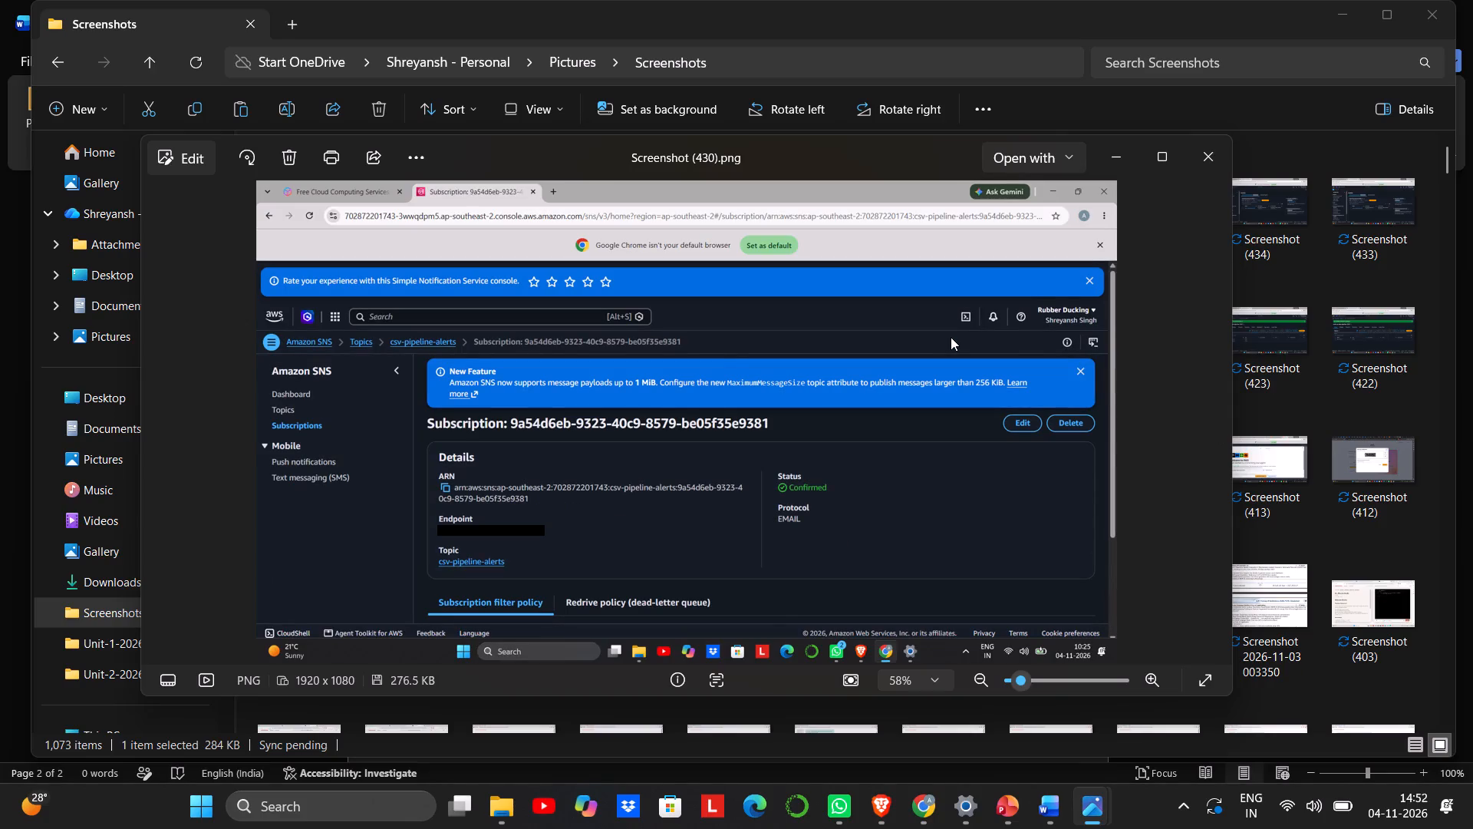
key("ctrl+c")
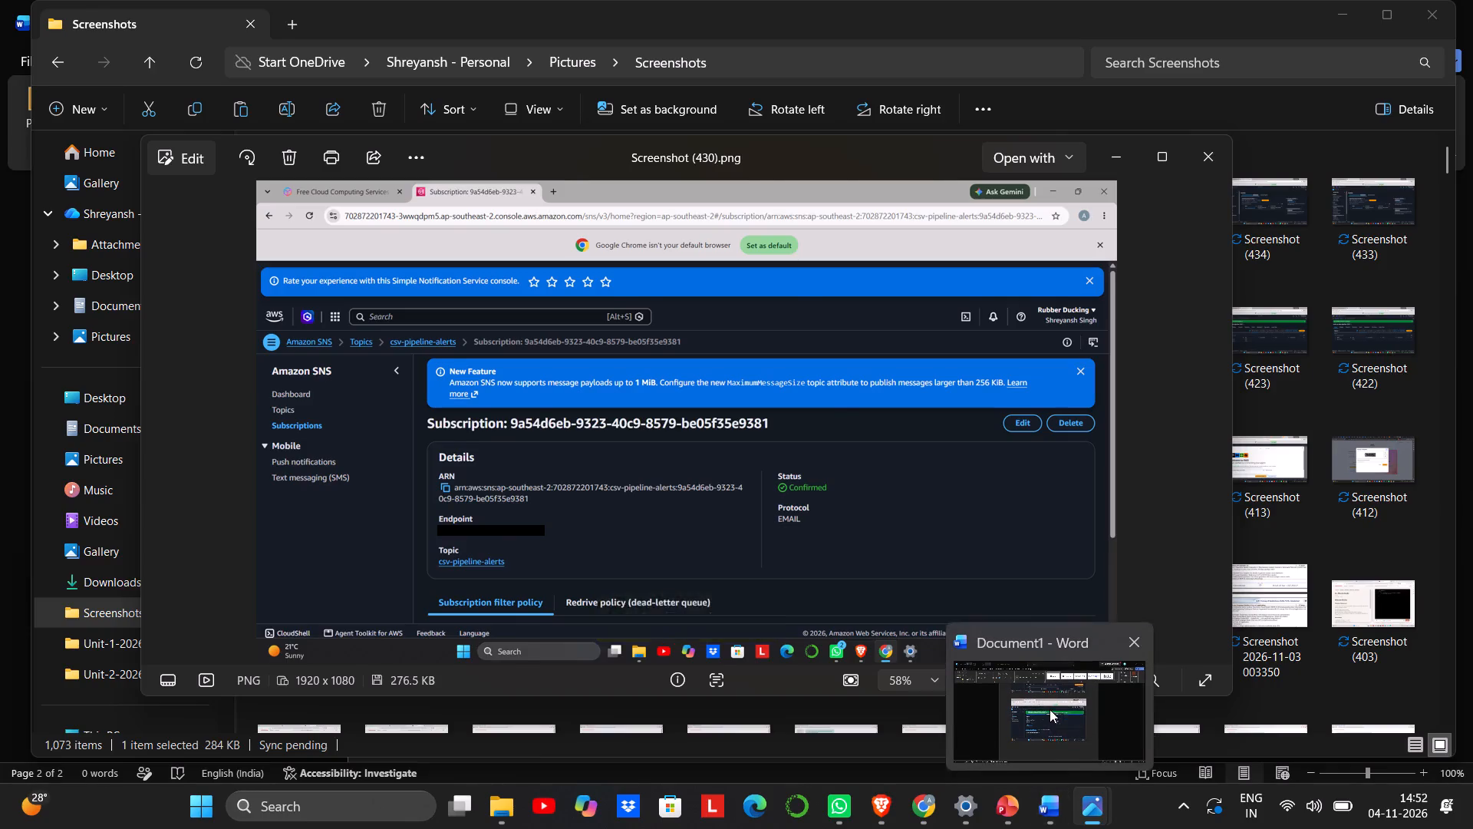
left_click(1050, 705)
key("ctrl+v")
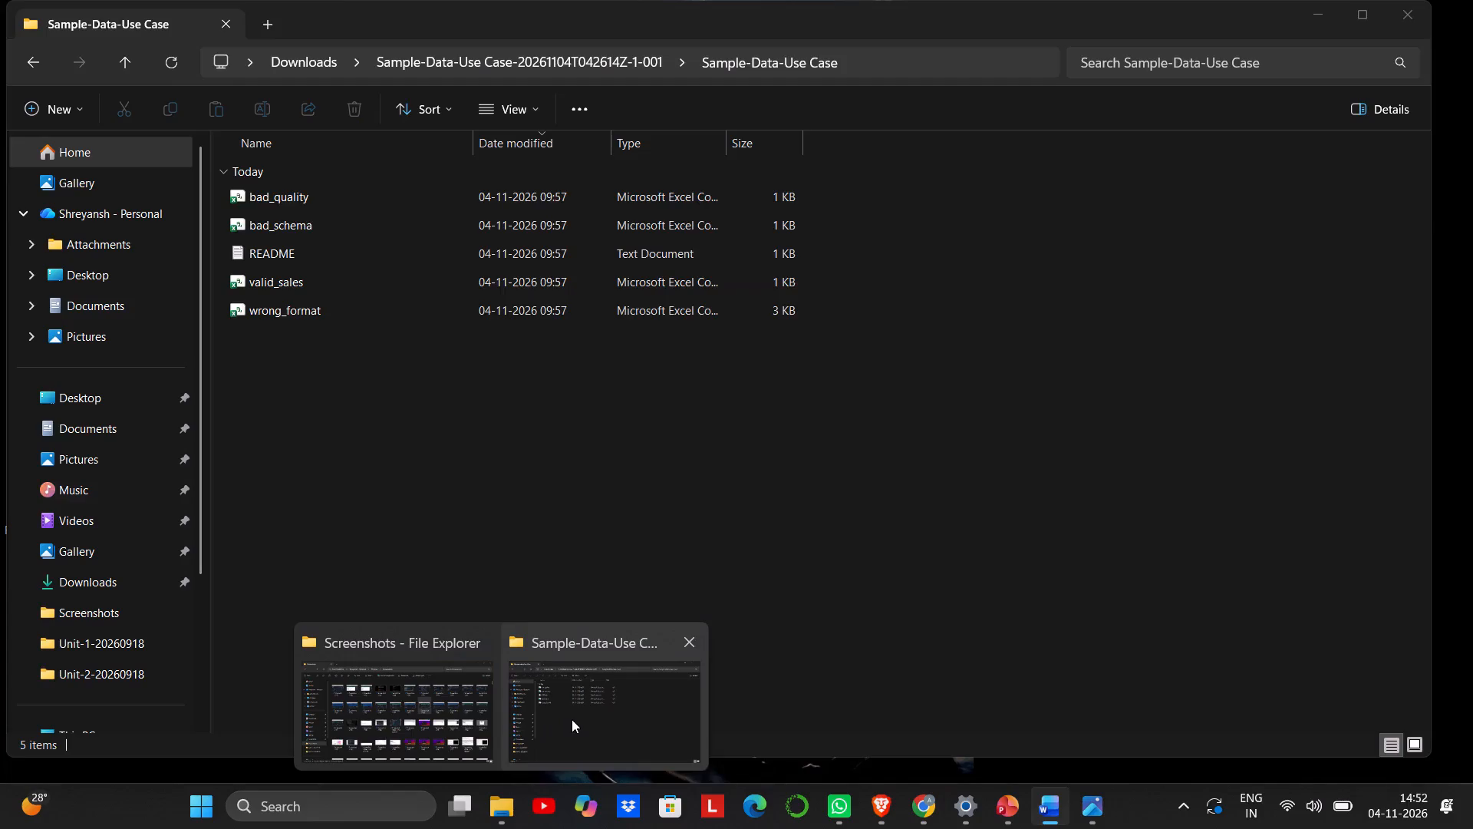
Open Screenshot (426) from the Screenshots folder in Photos and review the SNS subscription screenshots that follow it.
left_click(450, 687)
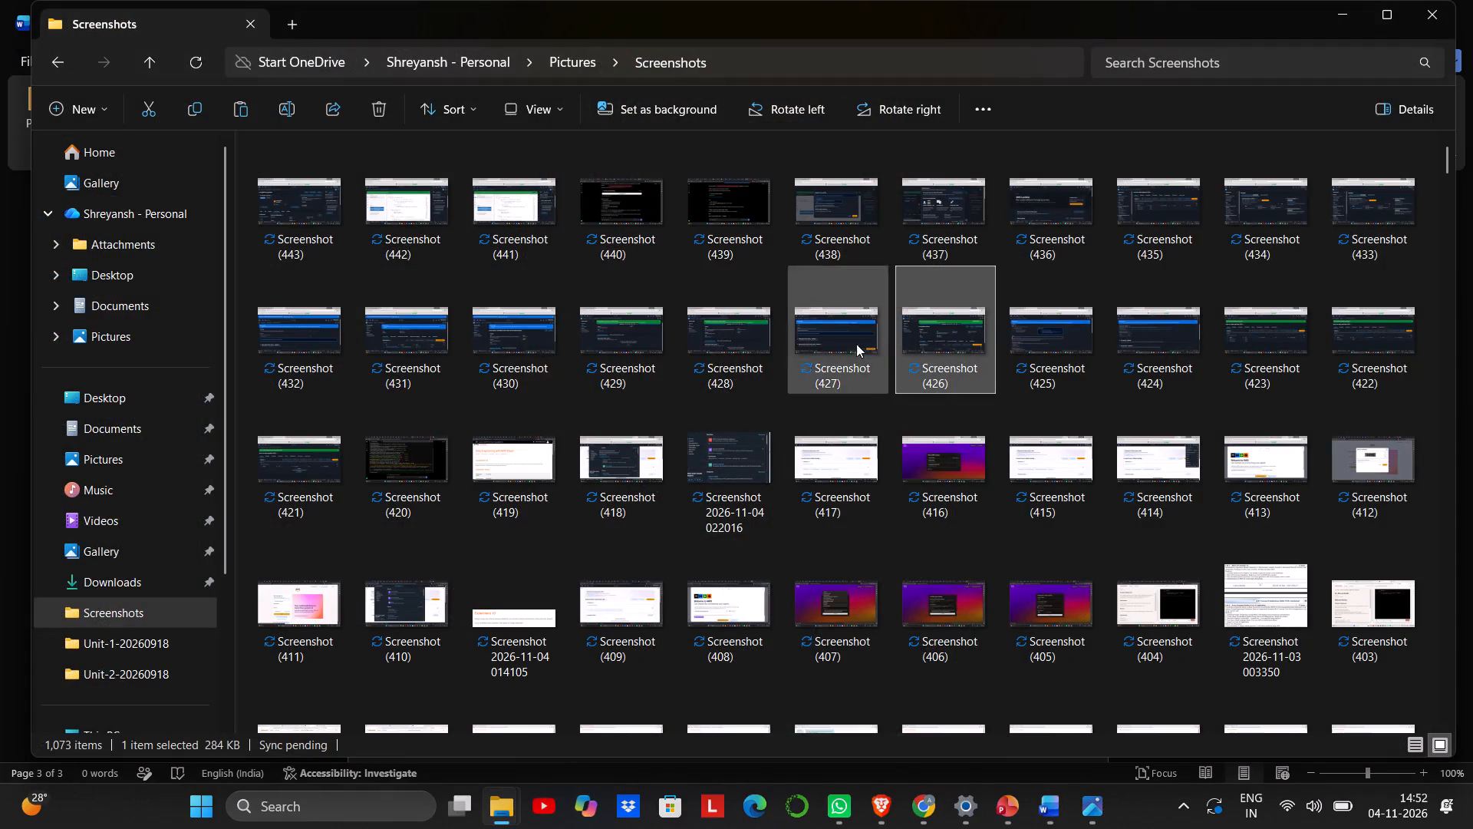
double_click(924, 345)
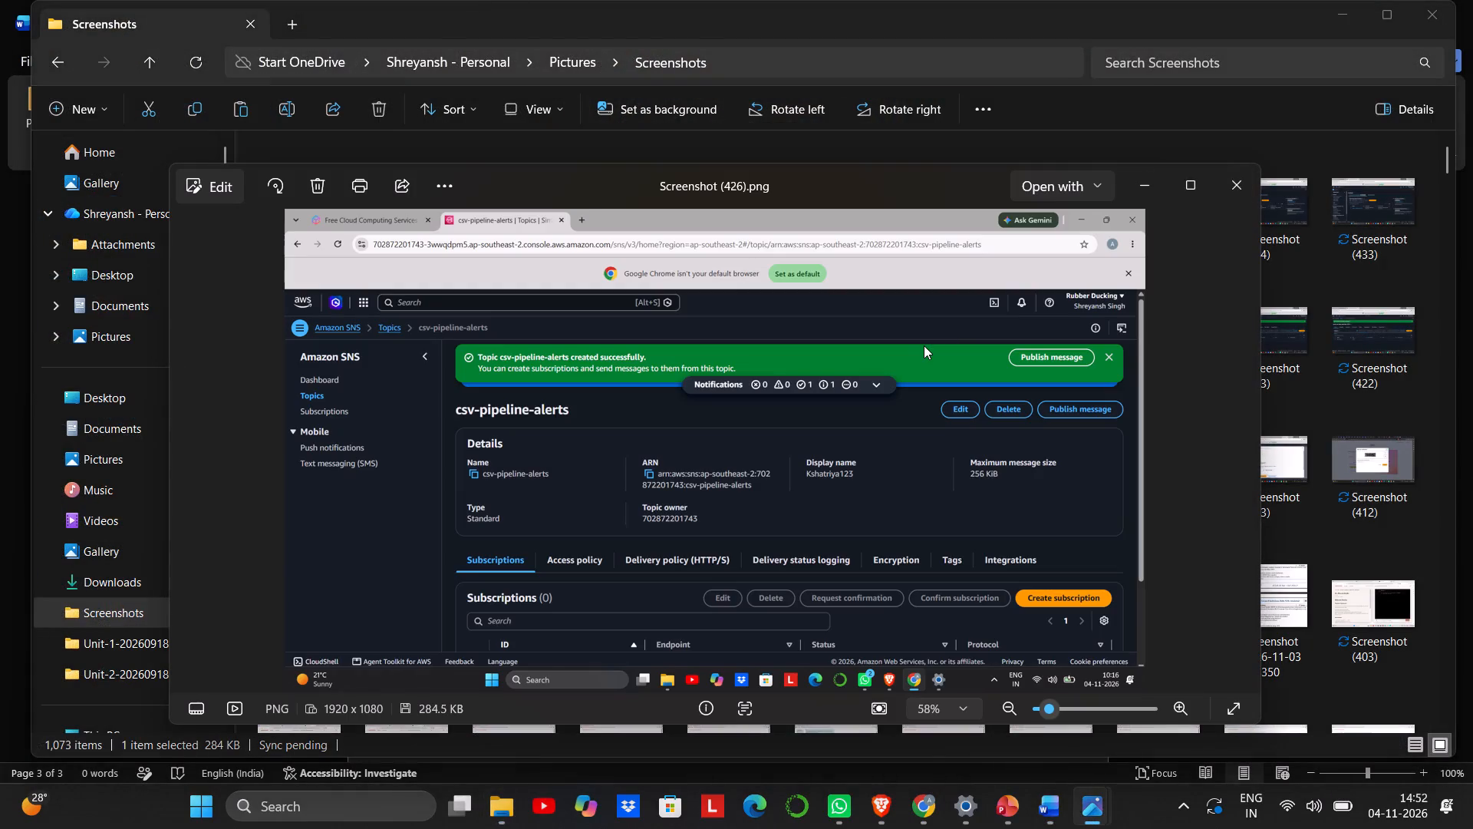
key("Left")
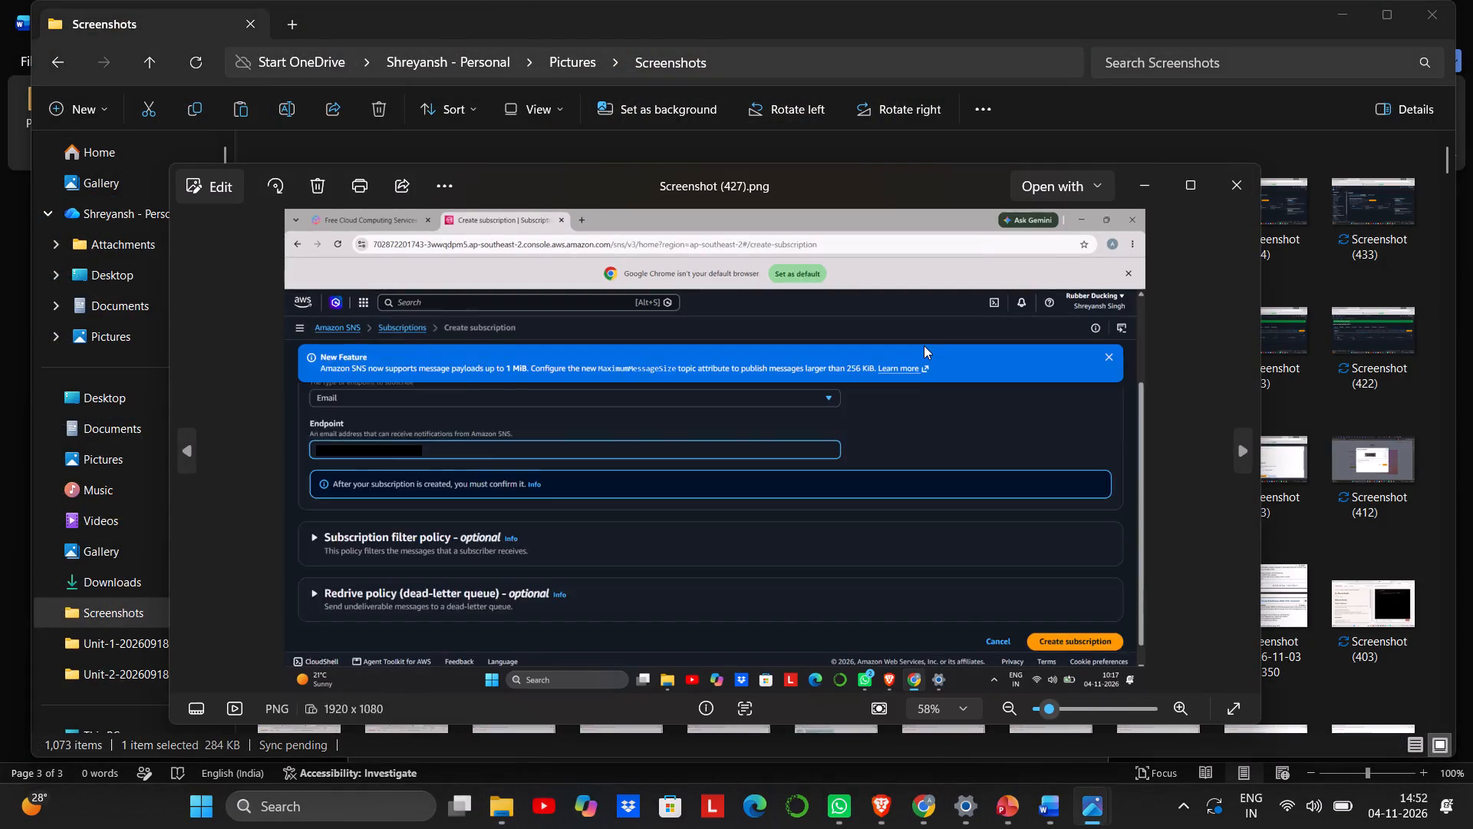
key("Left")
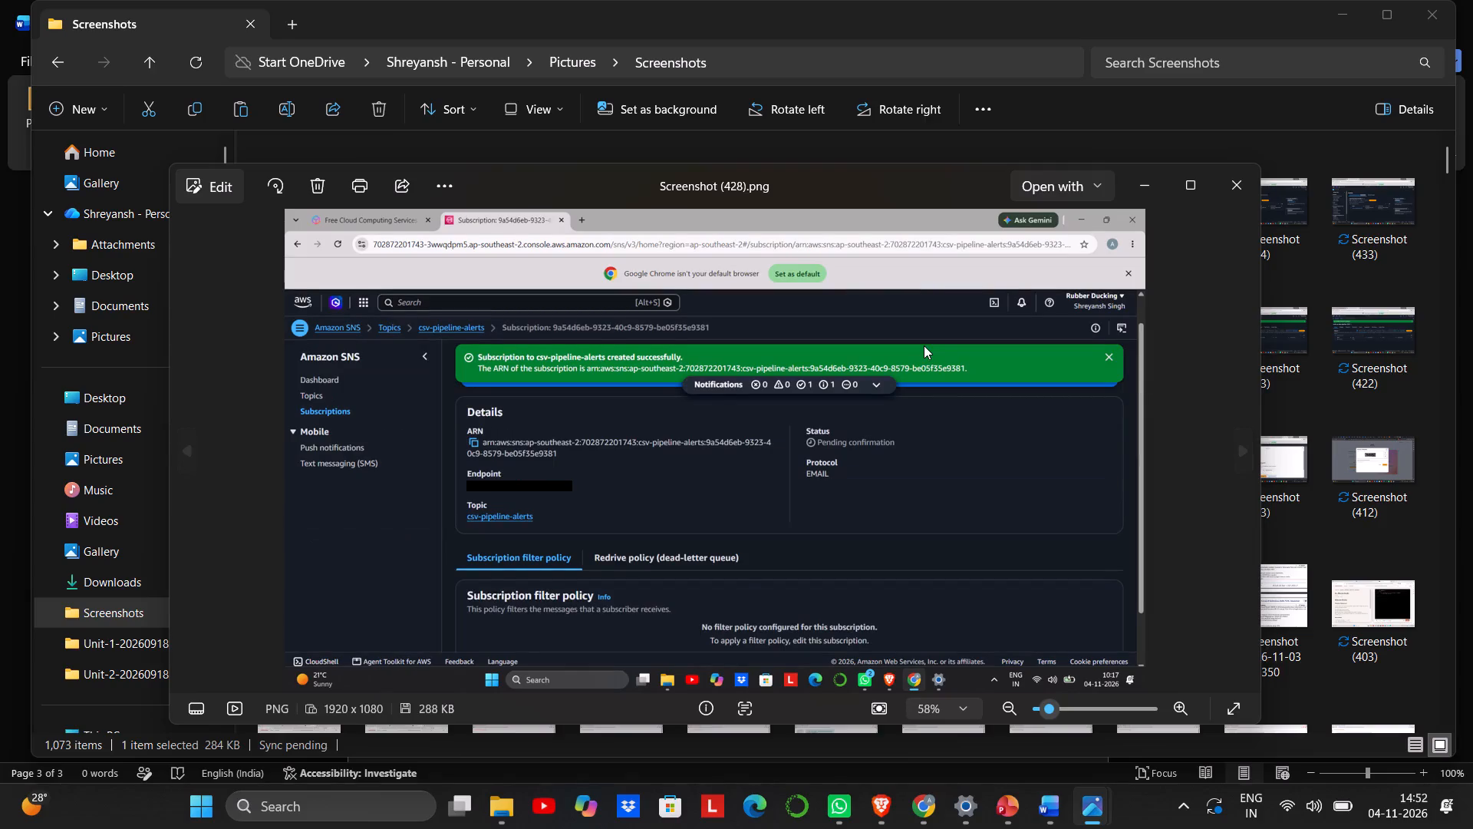
key("Left")
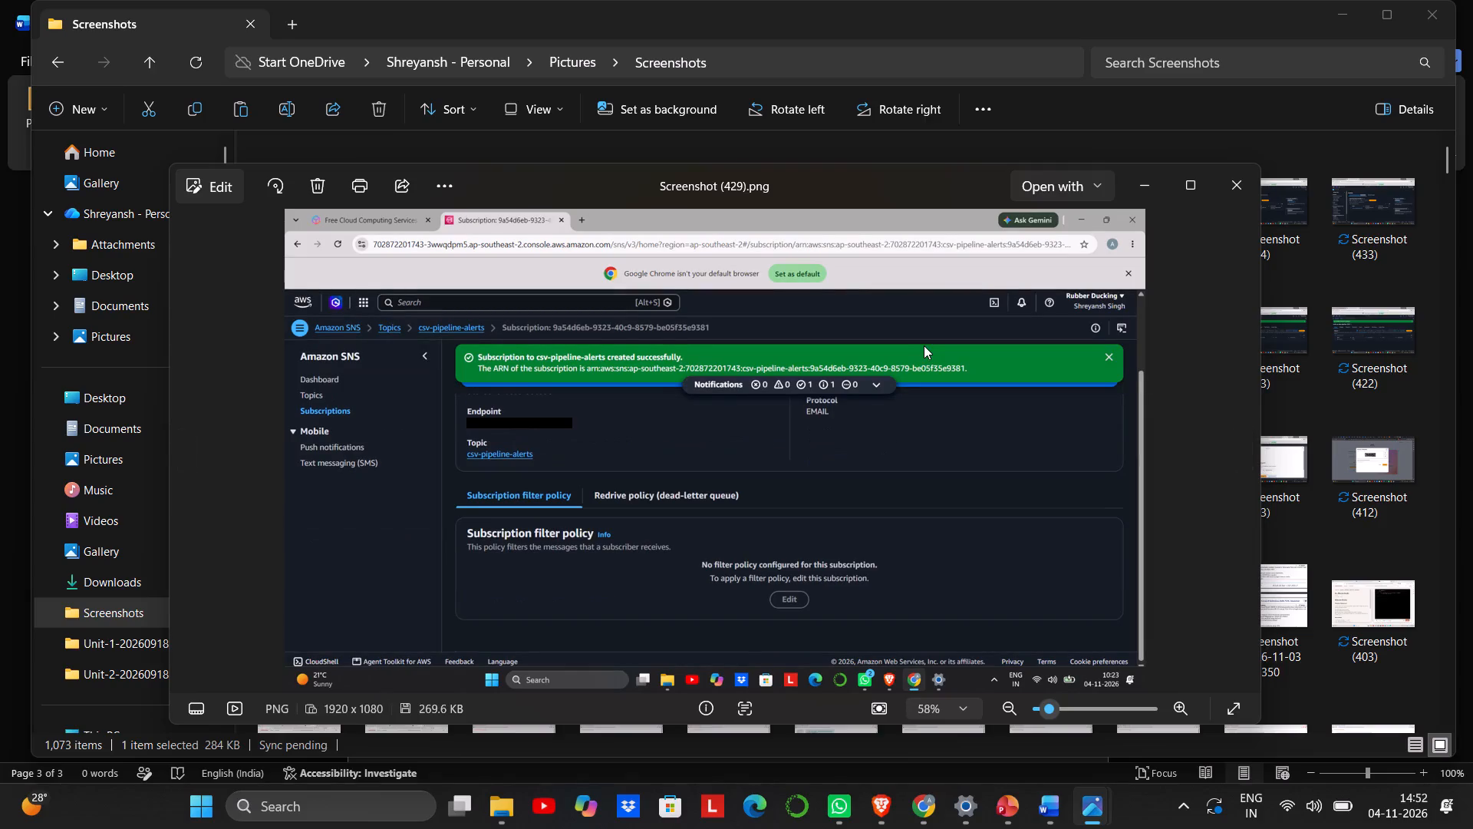
key("Left")
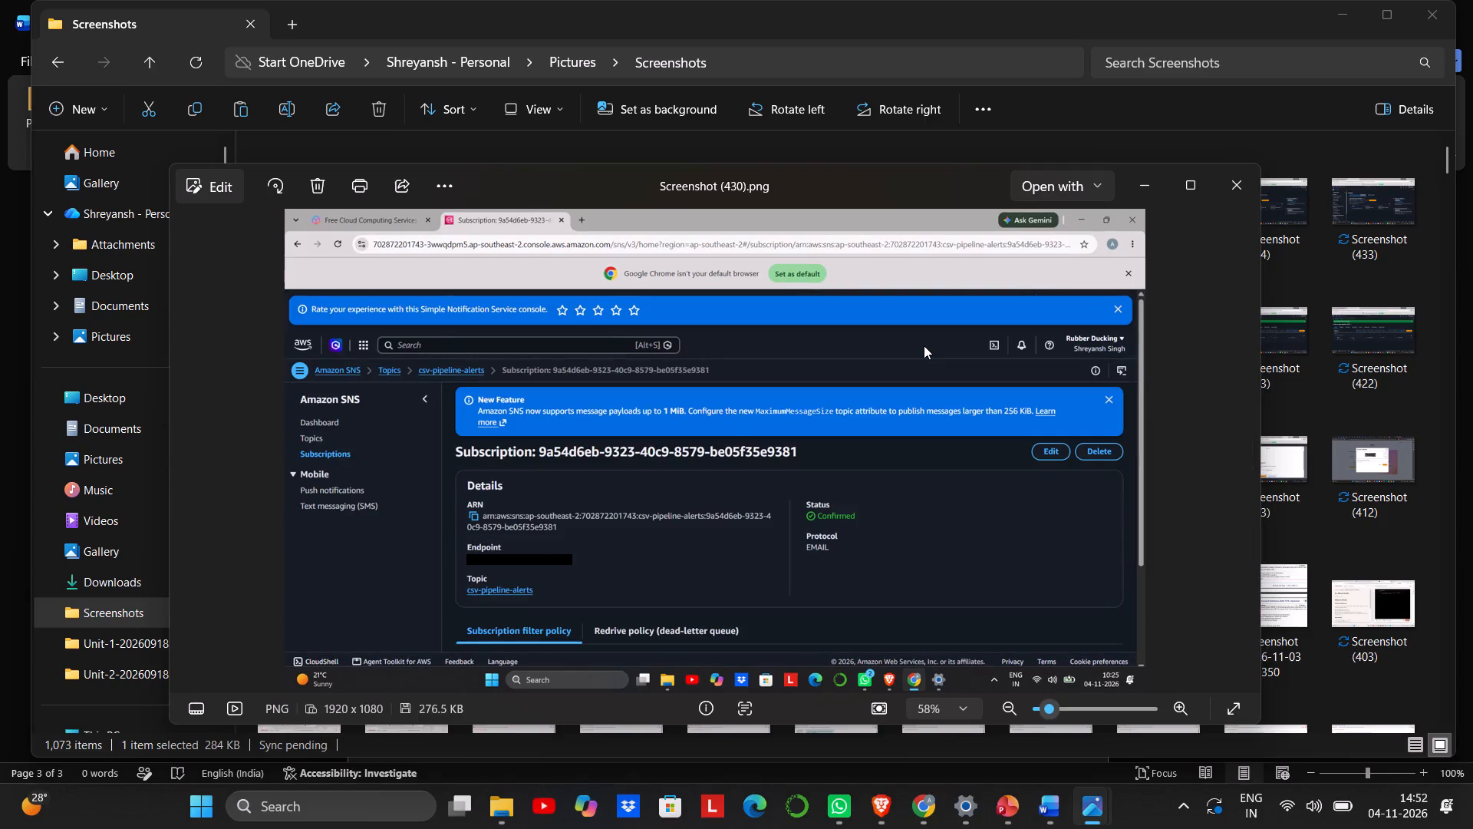
key("Left")
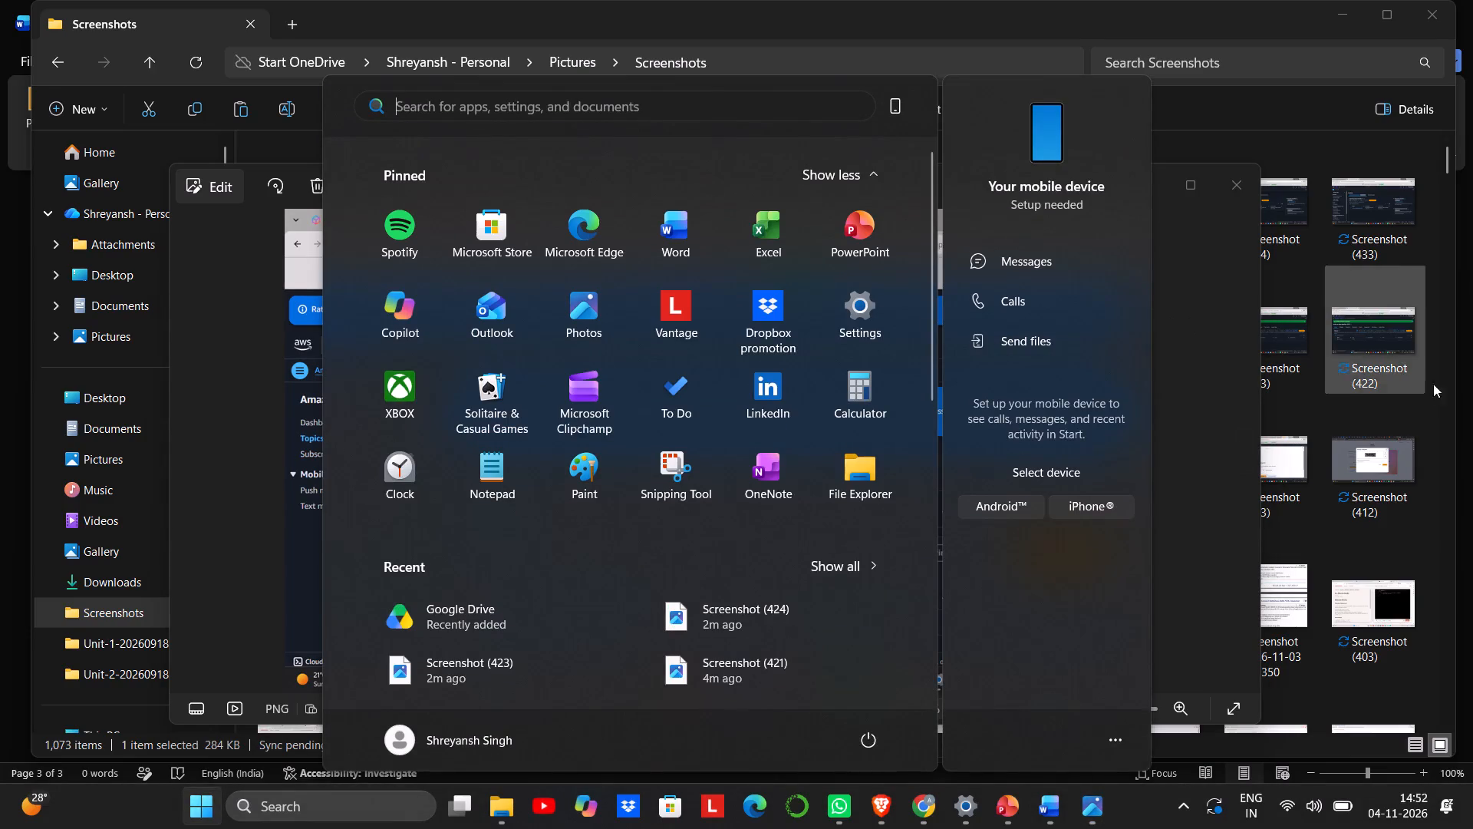
Find Screenshot (431), showing the topic's confirmed subscription list, copy it, and paste it on a new line below the confirmed-subscription picture in Word.
left_click(1452, 388)
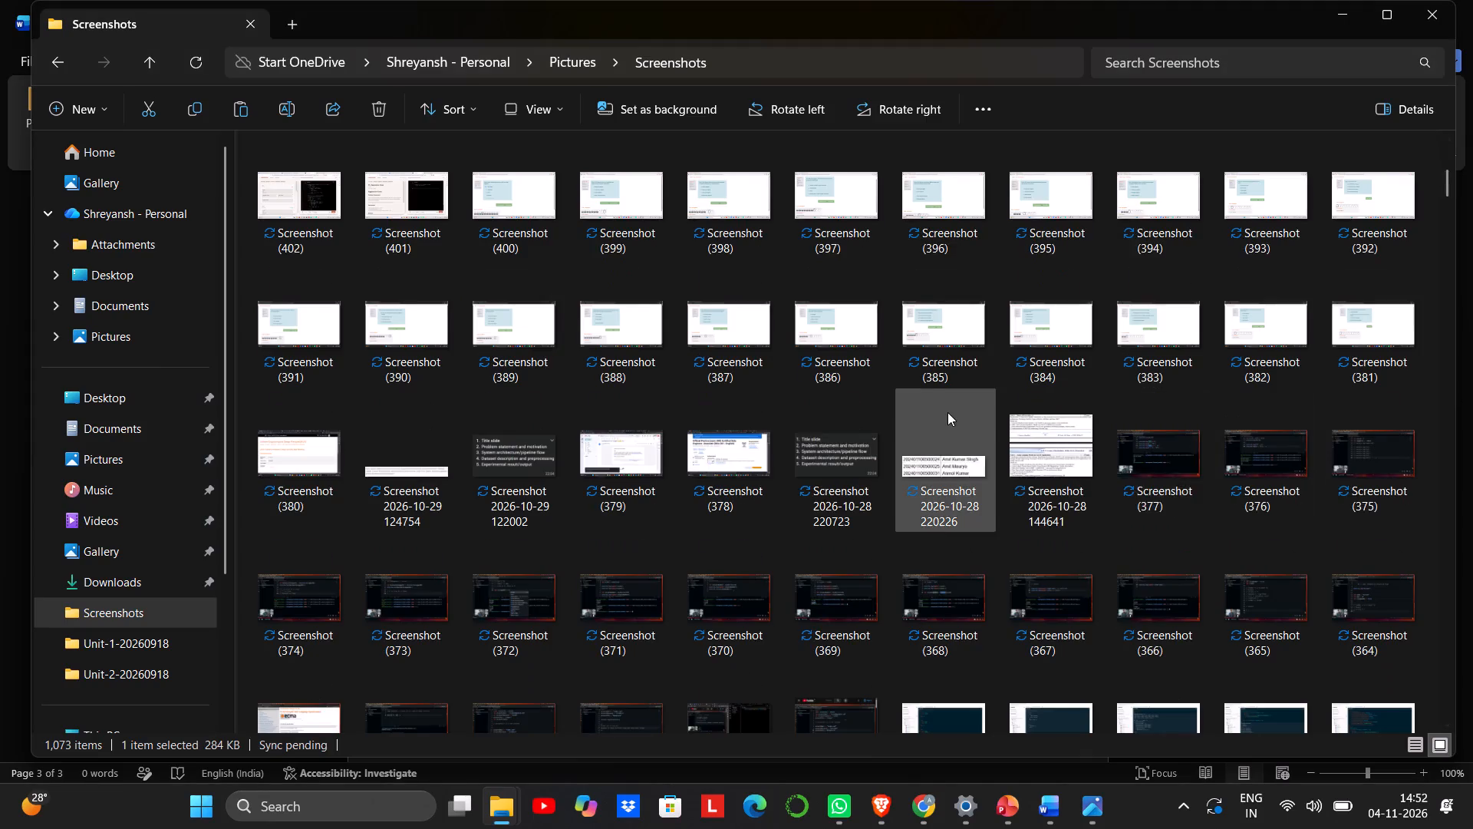
scroll(947, 412, "up", 16)
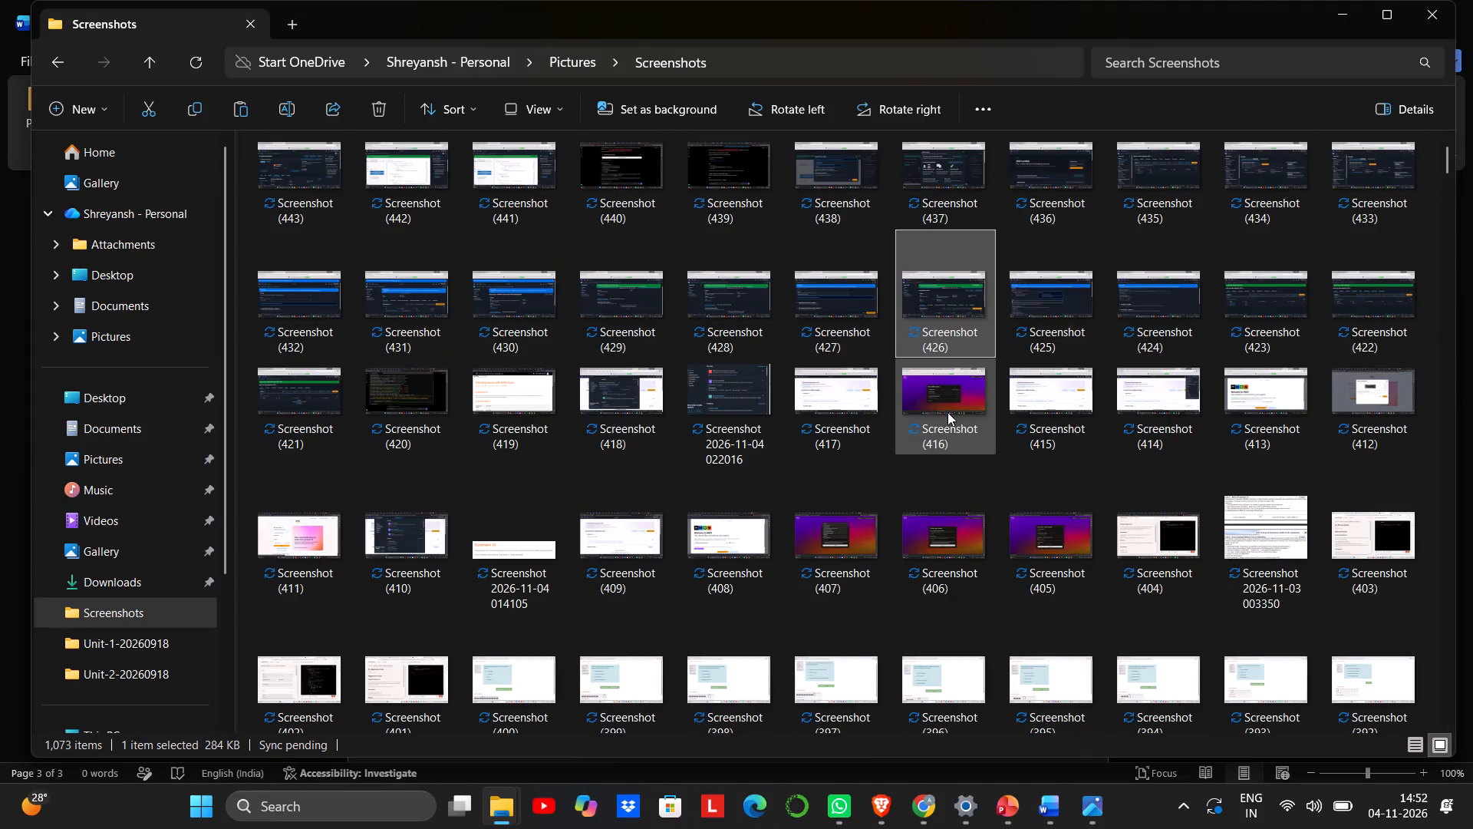
double_click(644, 291)
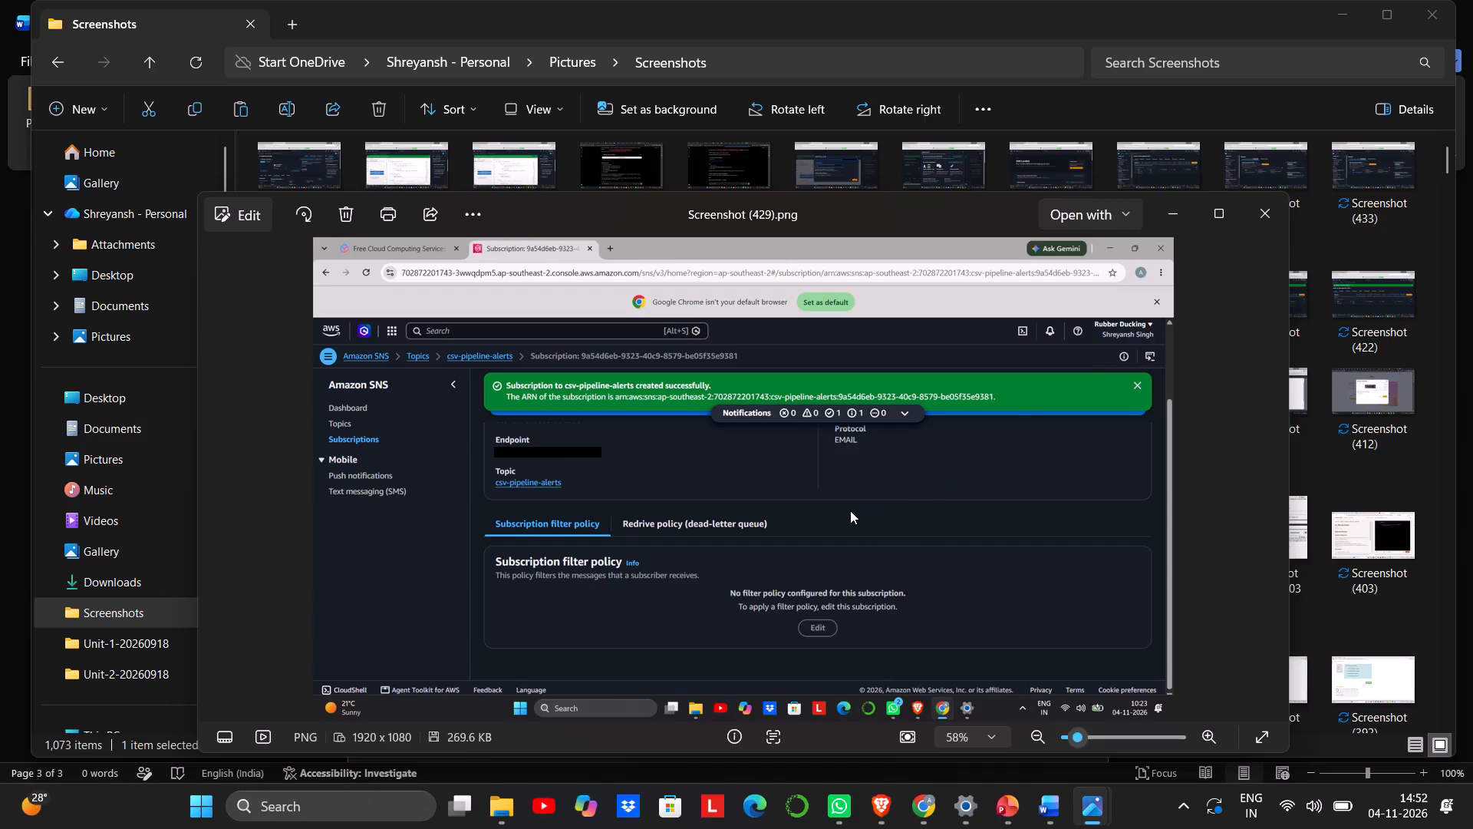
key("Left")
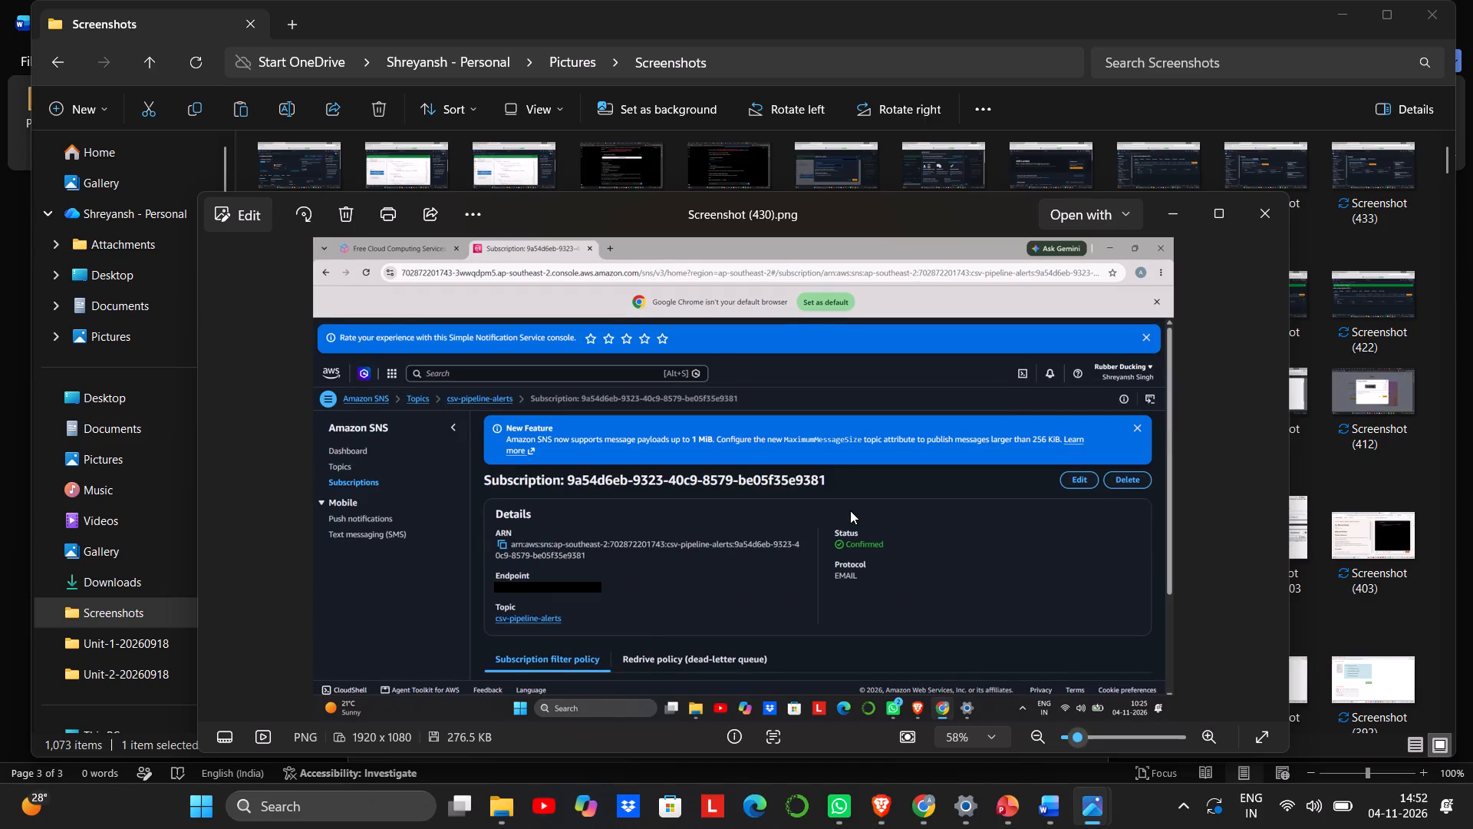
key("Left")
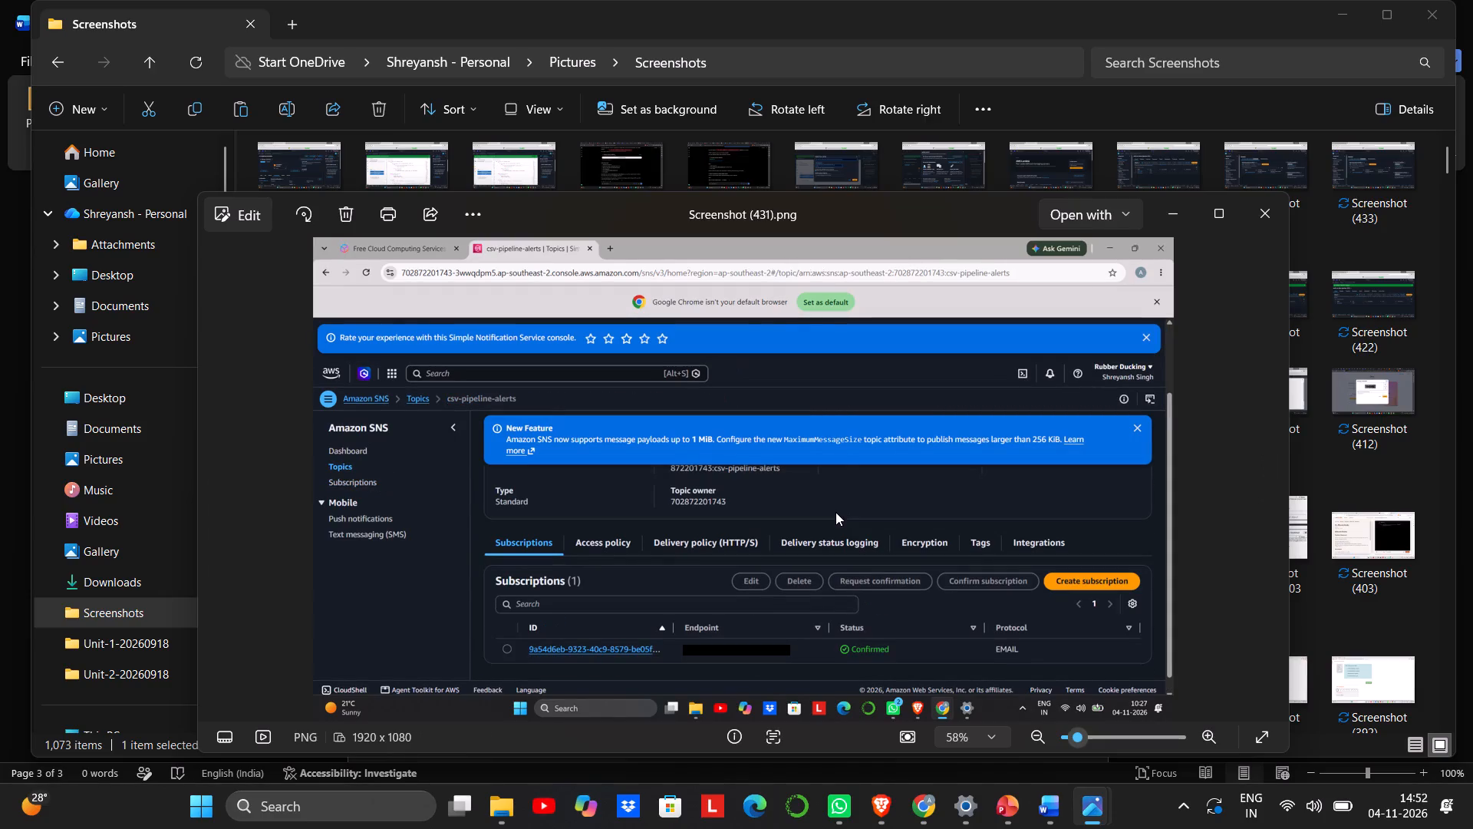
key("ctrl+c")
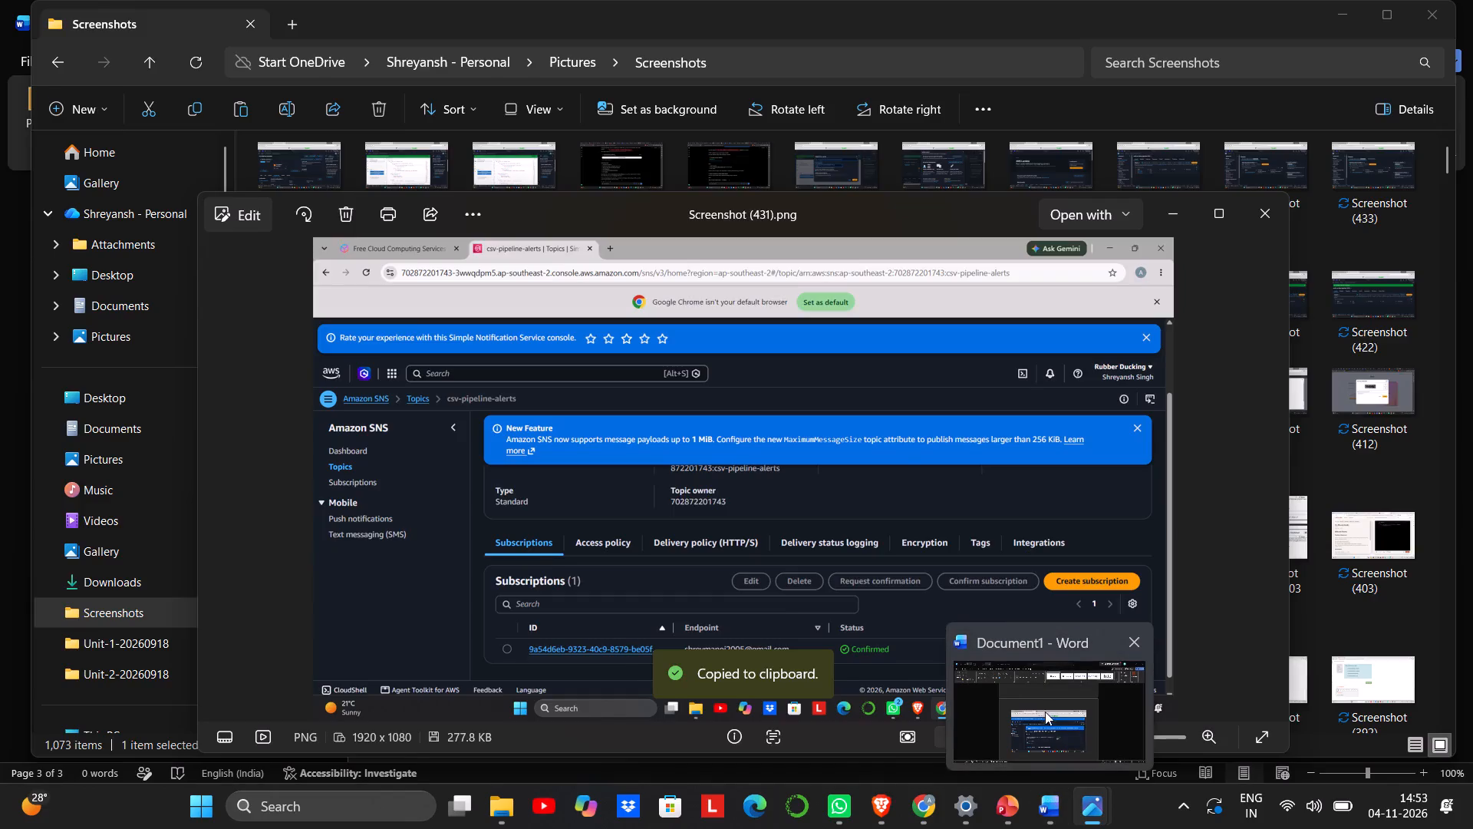
left_click(1043, 709)
key("Return")
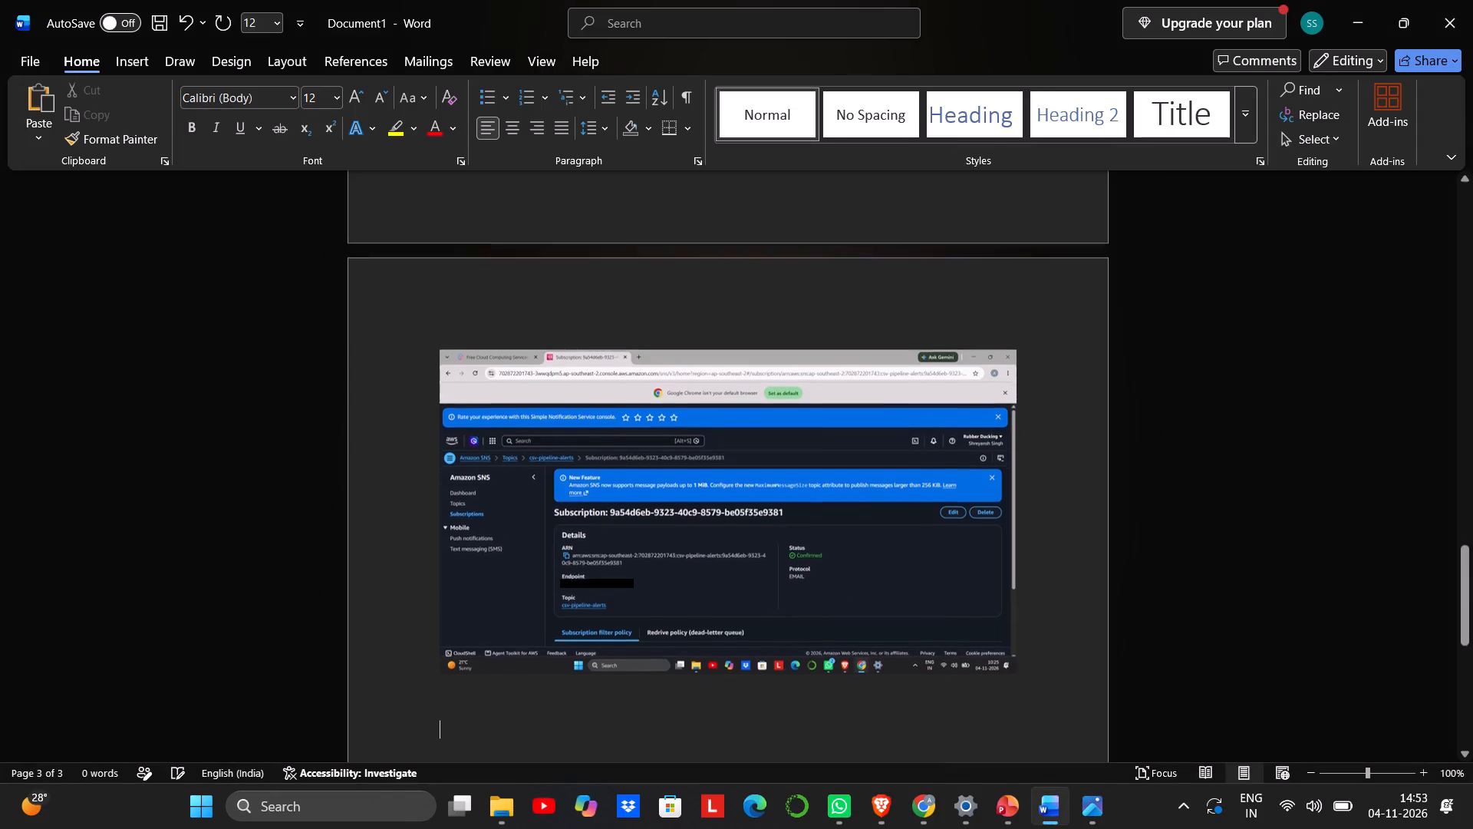
key("ctrl+v")
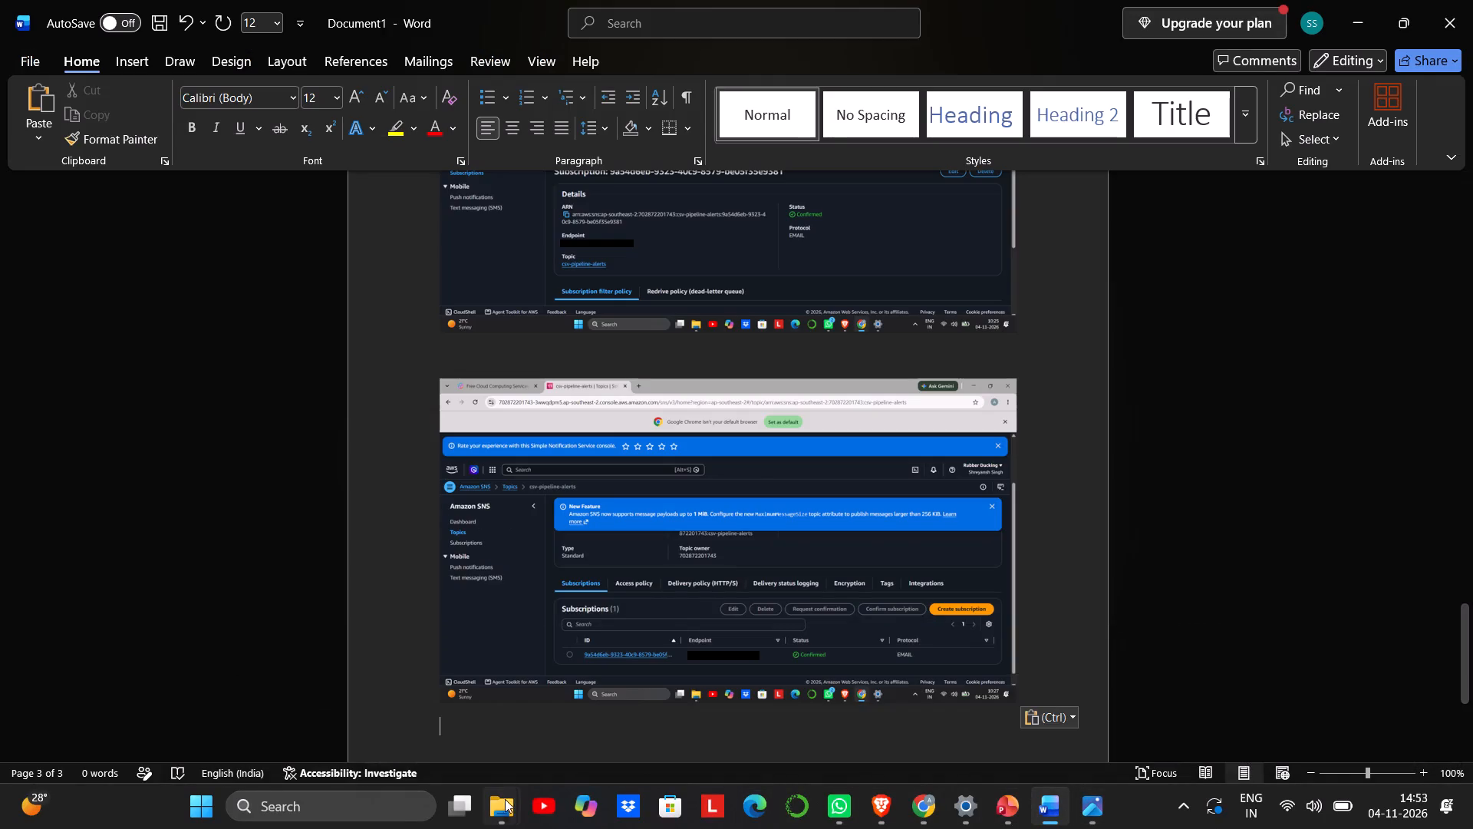
Open Screenshot (431) from the Screenshots folder and review the S3 and Lambda screenshots up to (441) in Photos.
left_click(455, 695)
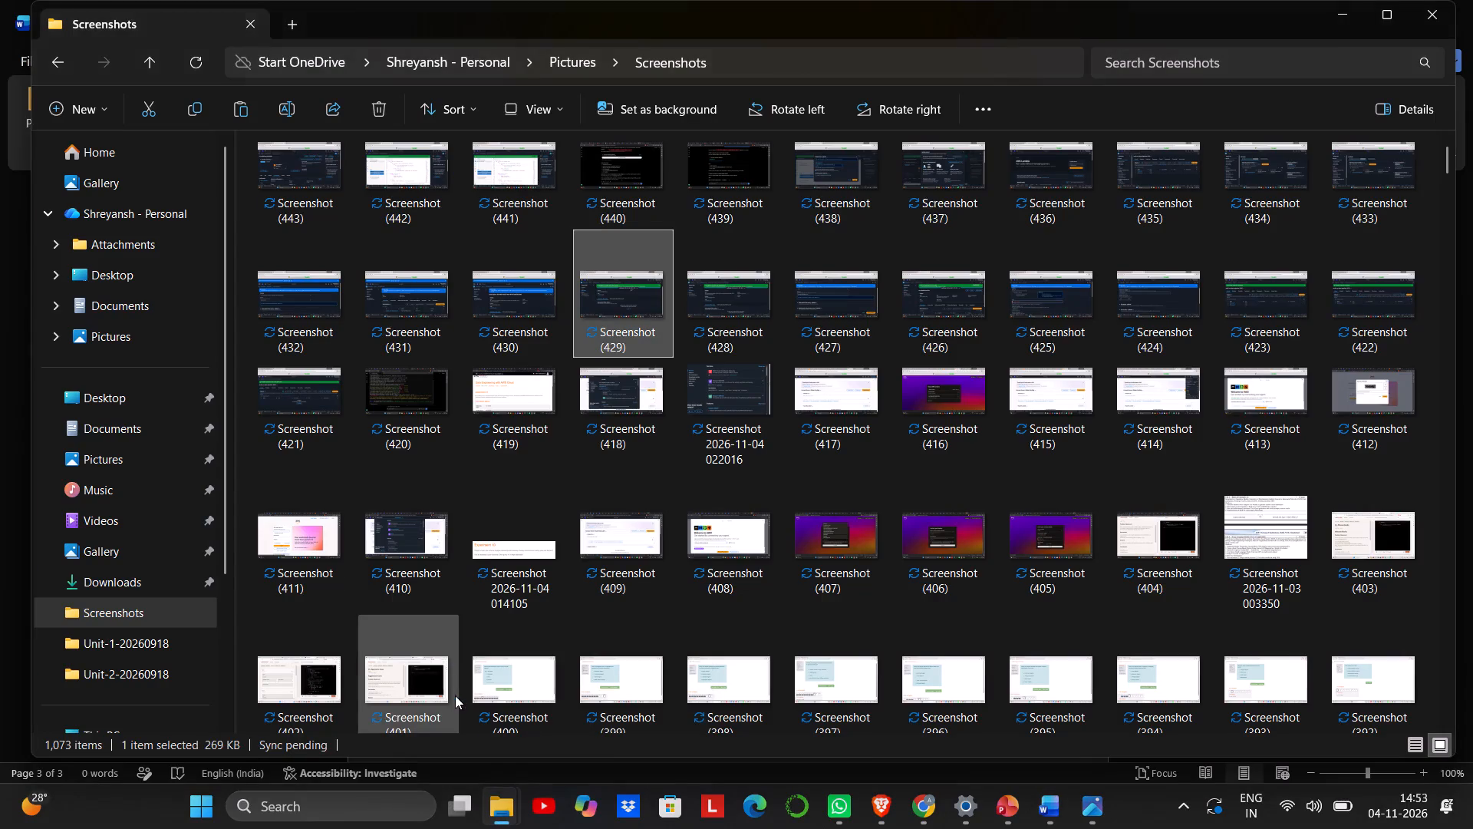
double_click(418, 325)
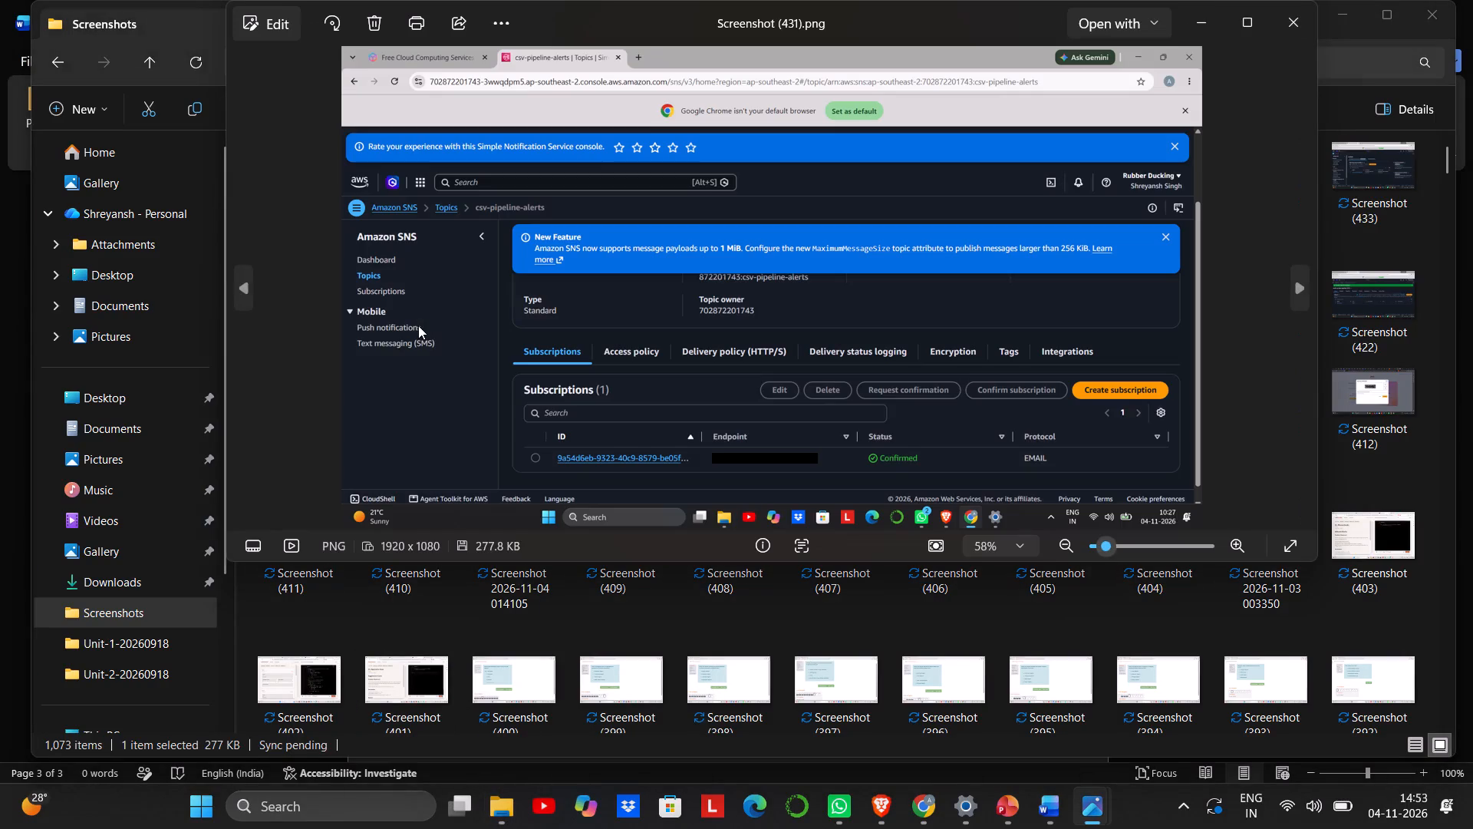
key("Left")
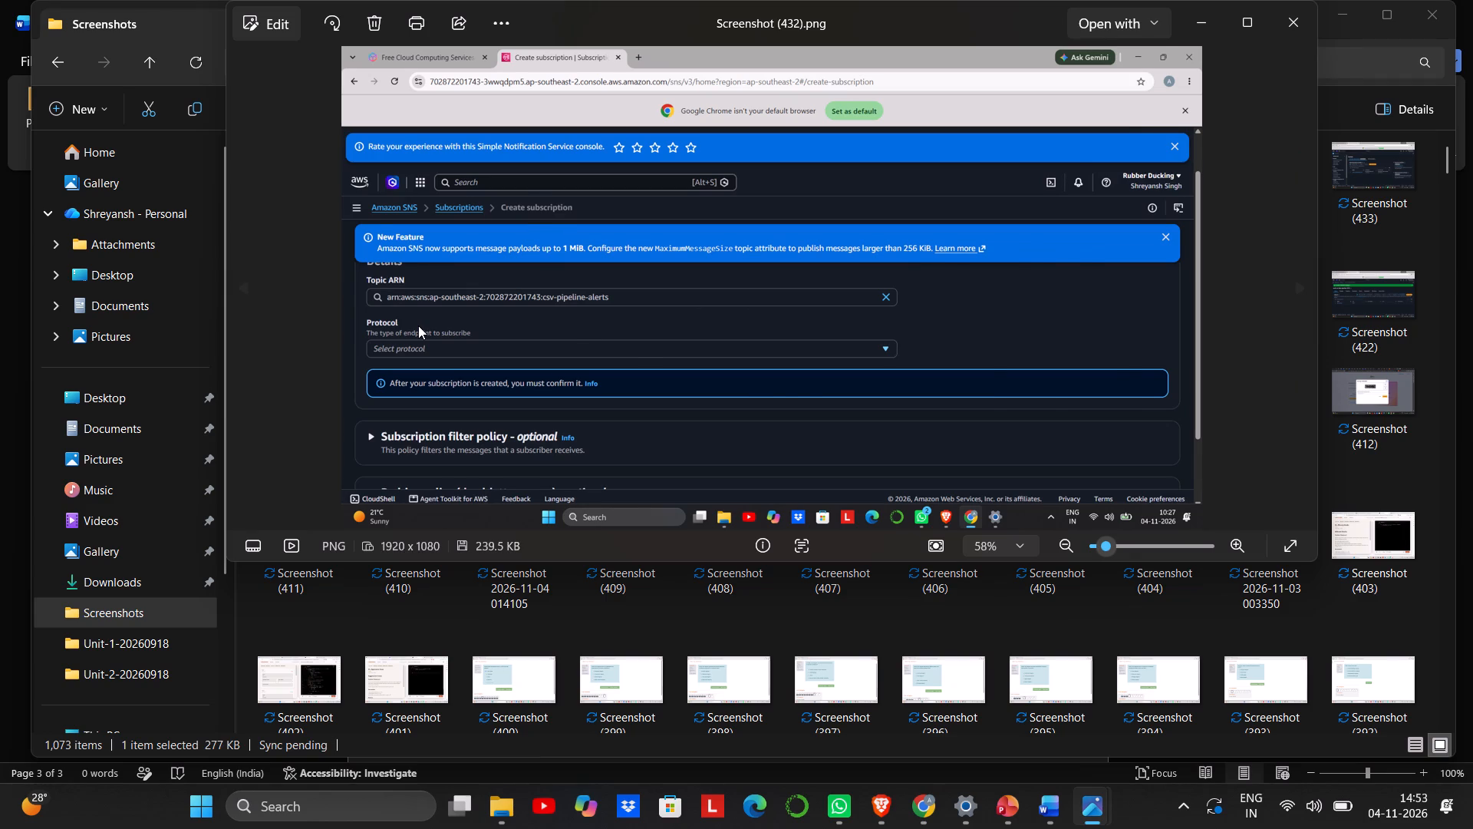
key("Left")
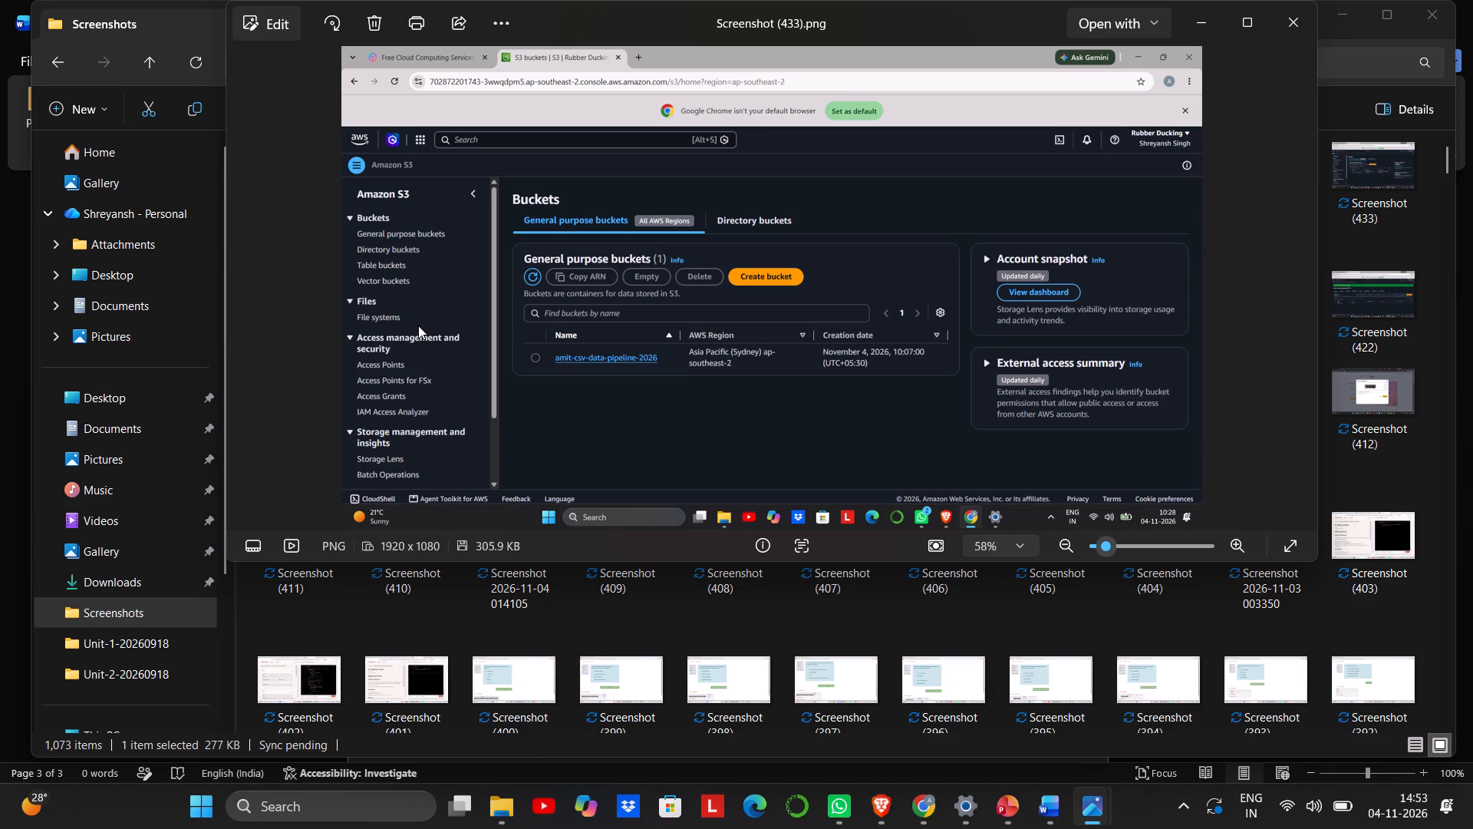
key("Left")
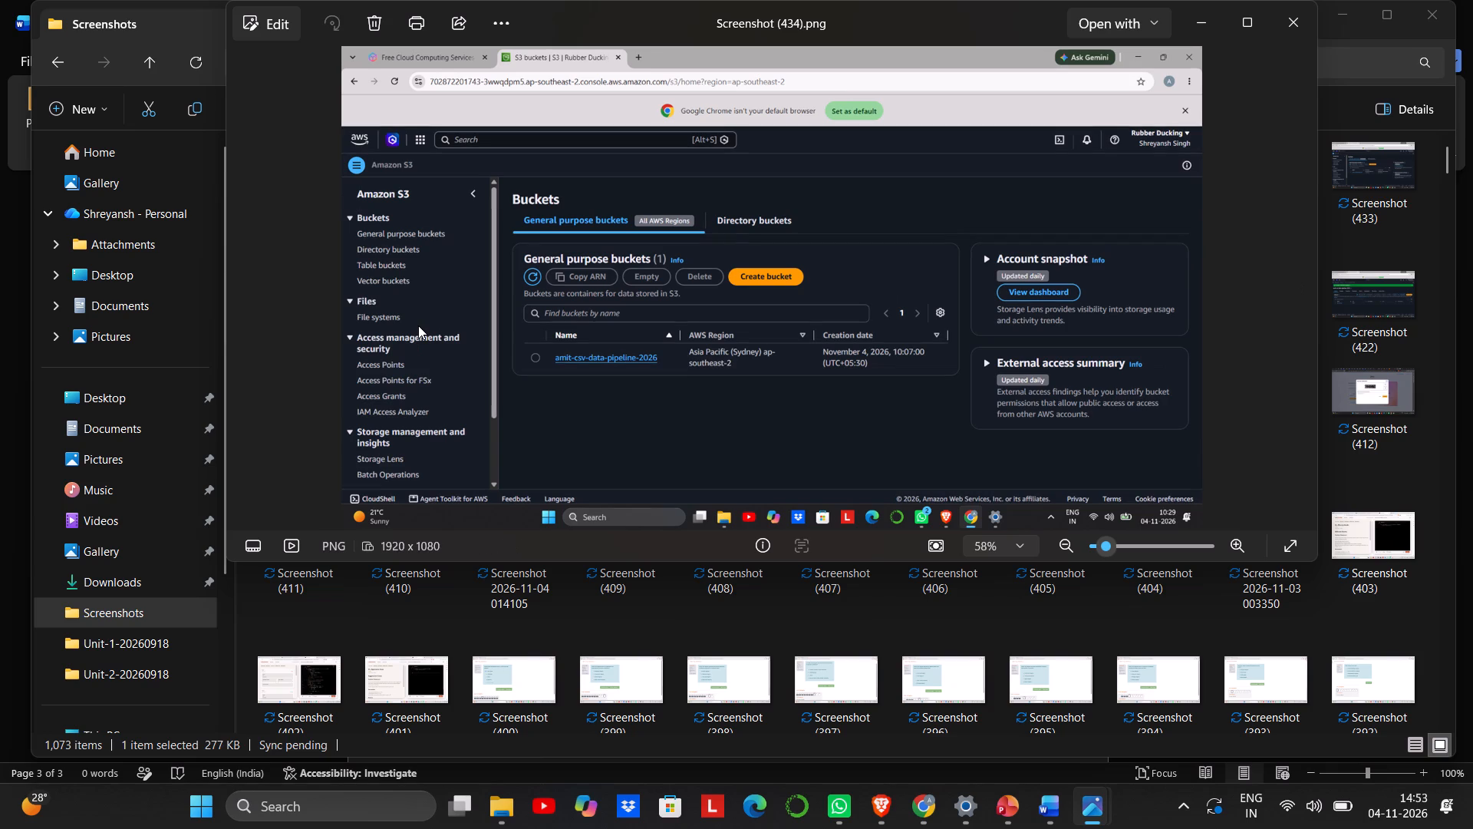
key("Left")
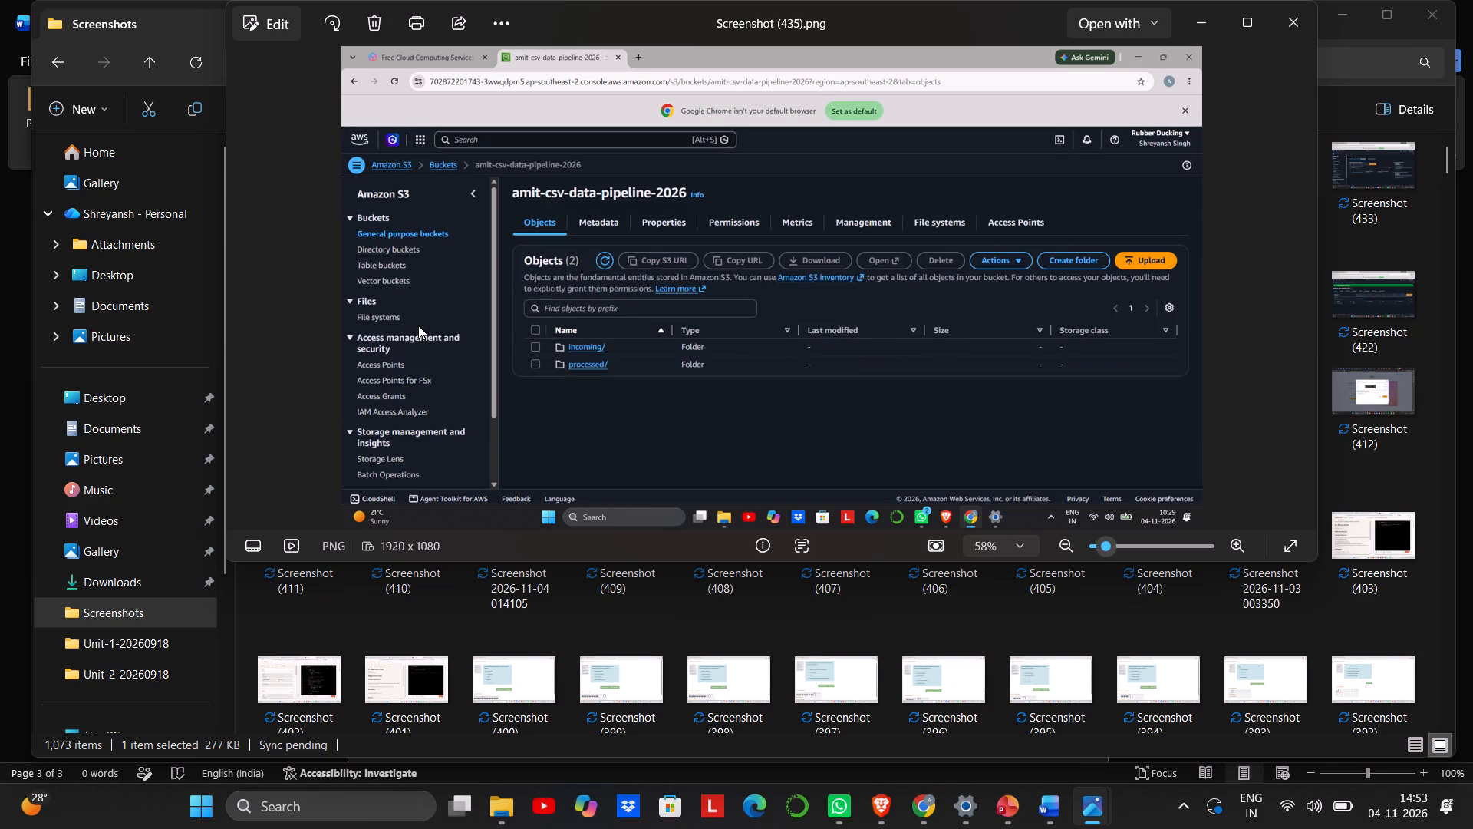
key("Left")
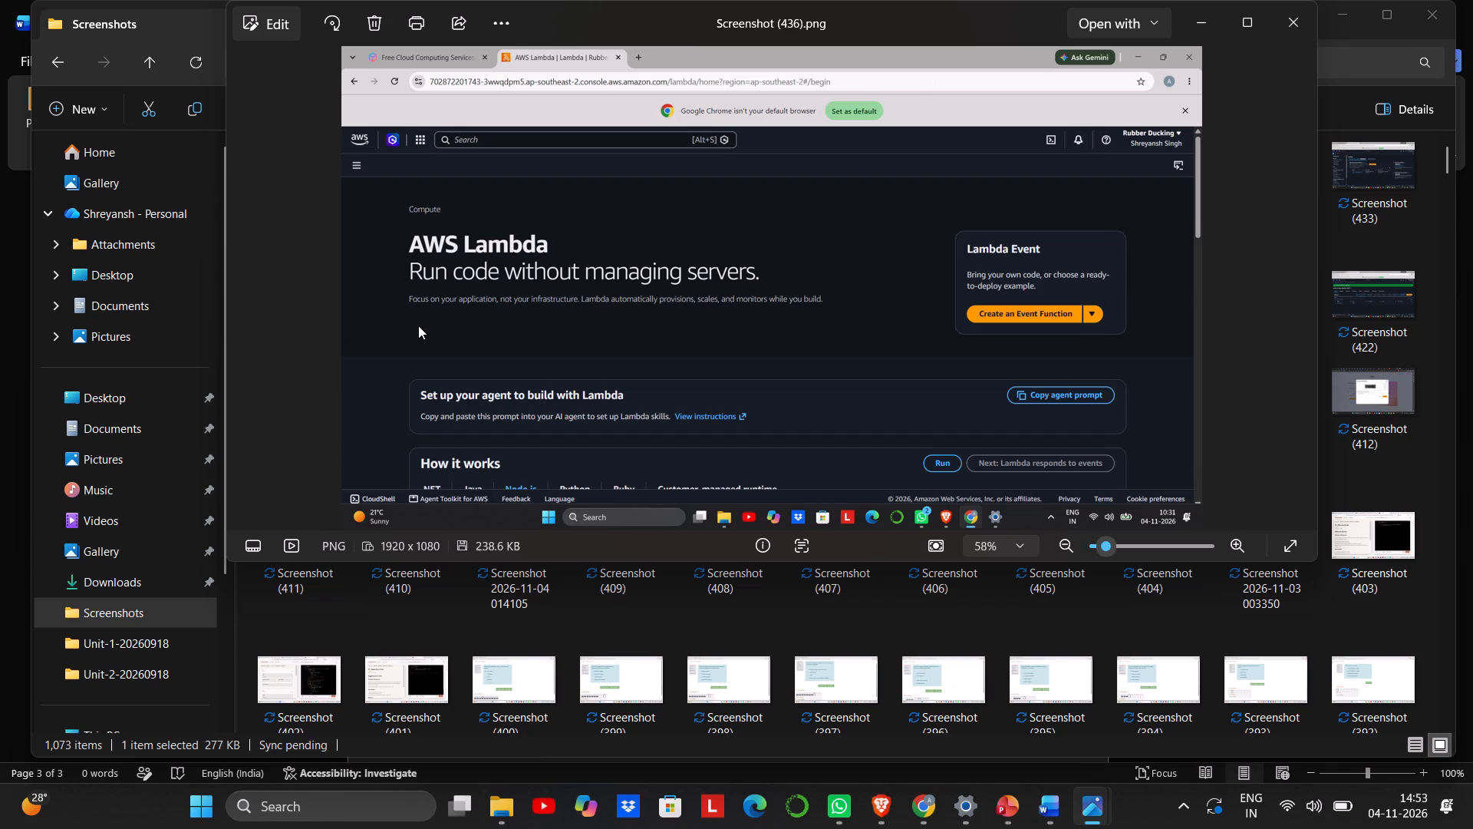
key("Left")
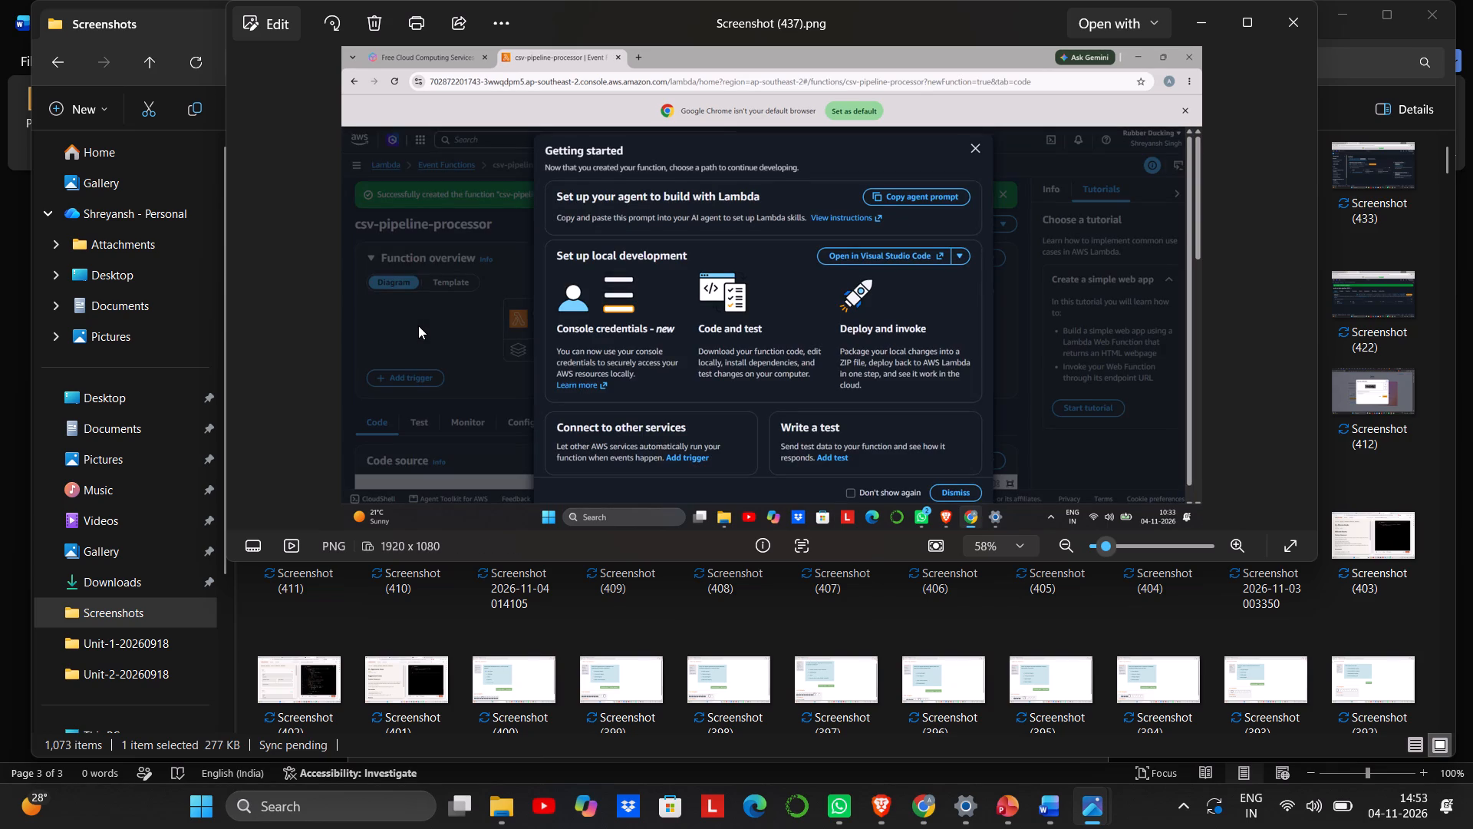
key("Left")
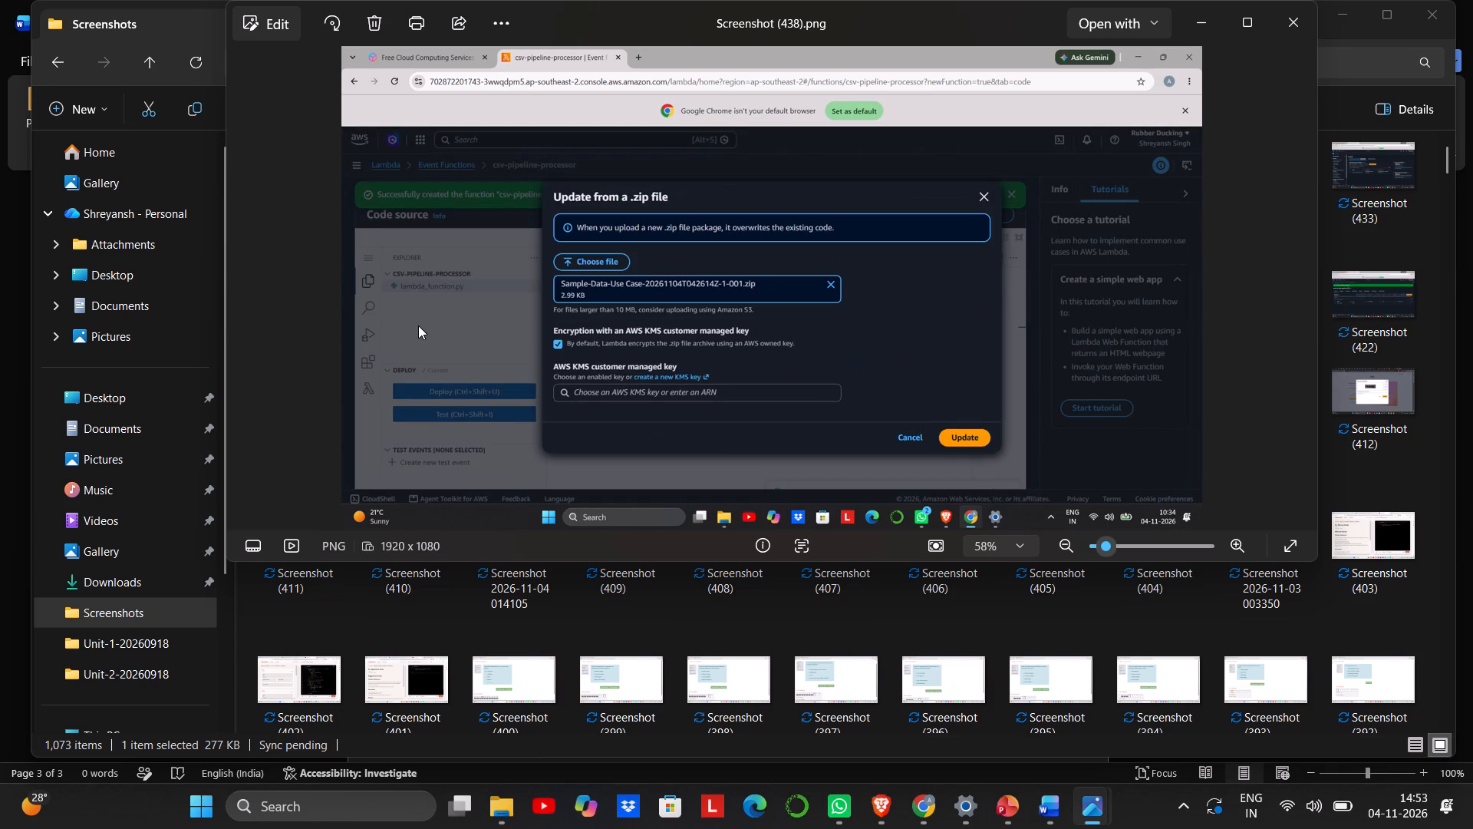
key("Left")
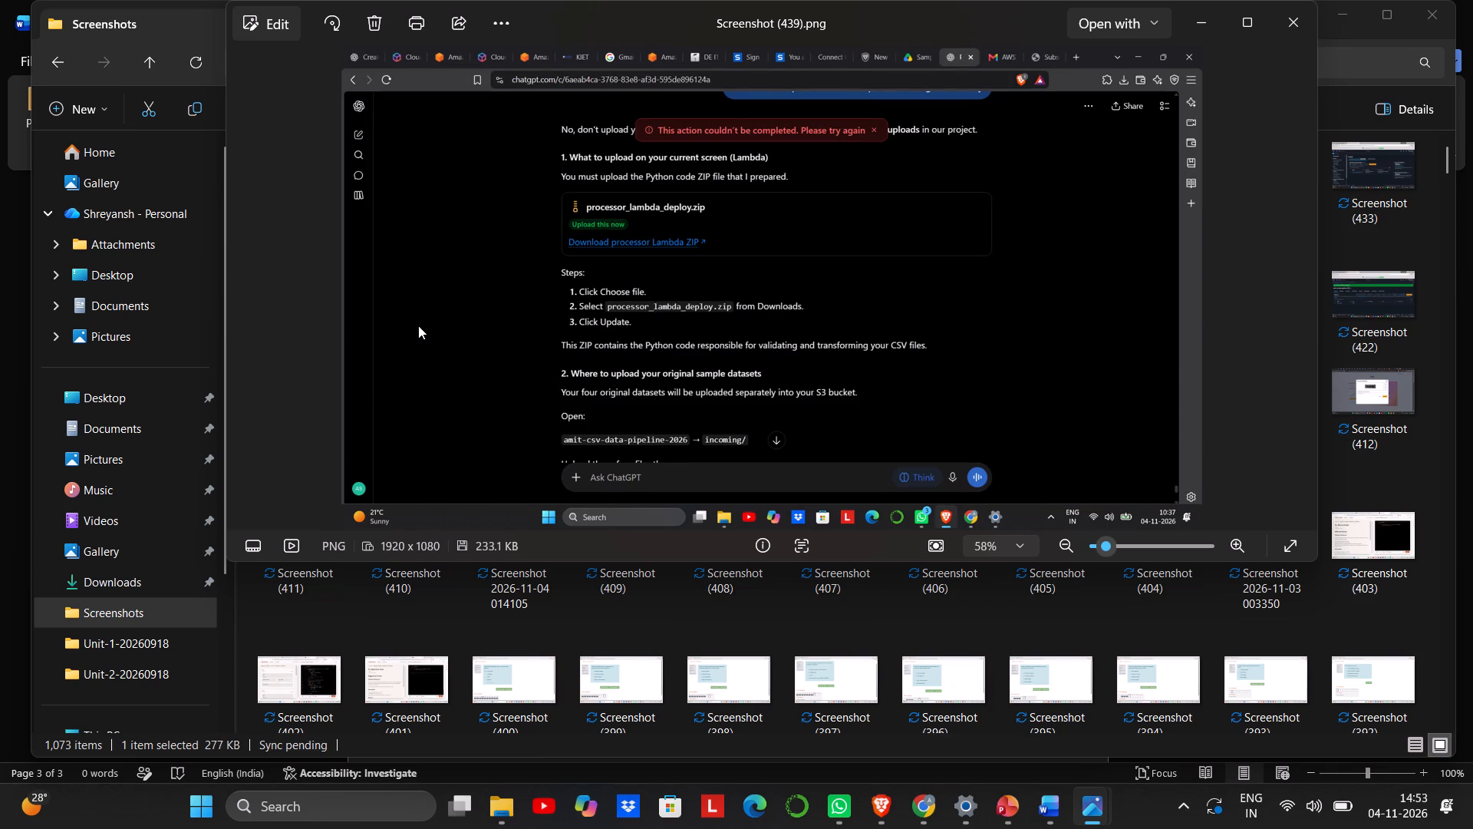
key("Left")
key("Left")
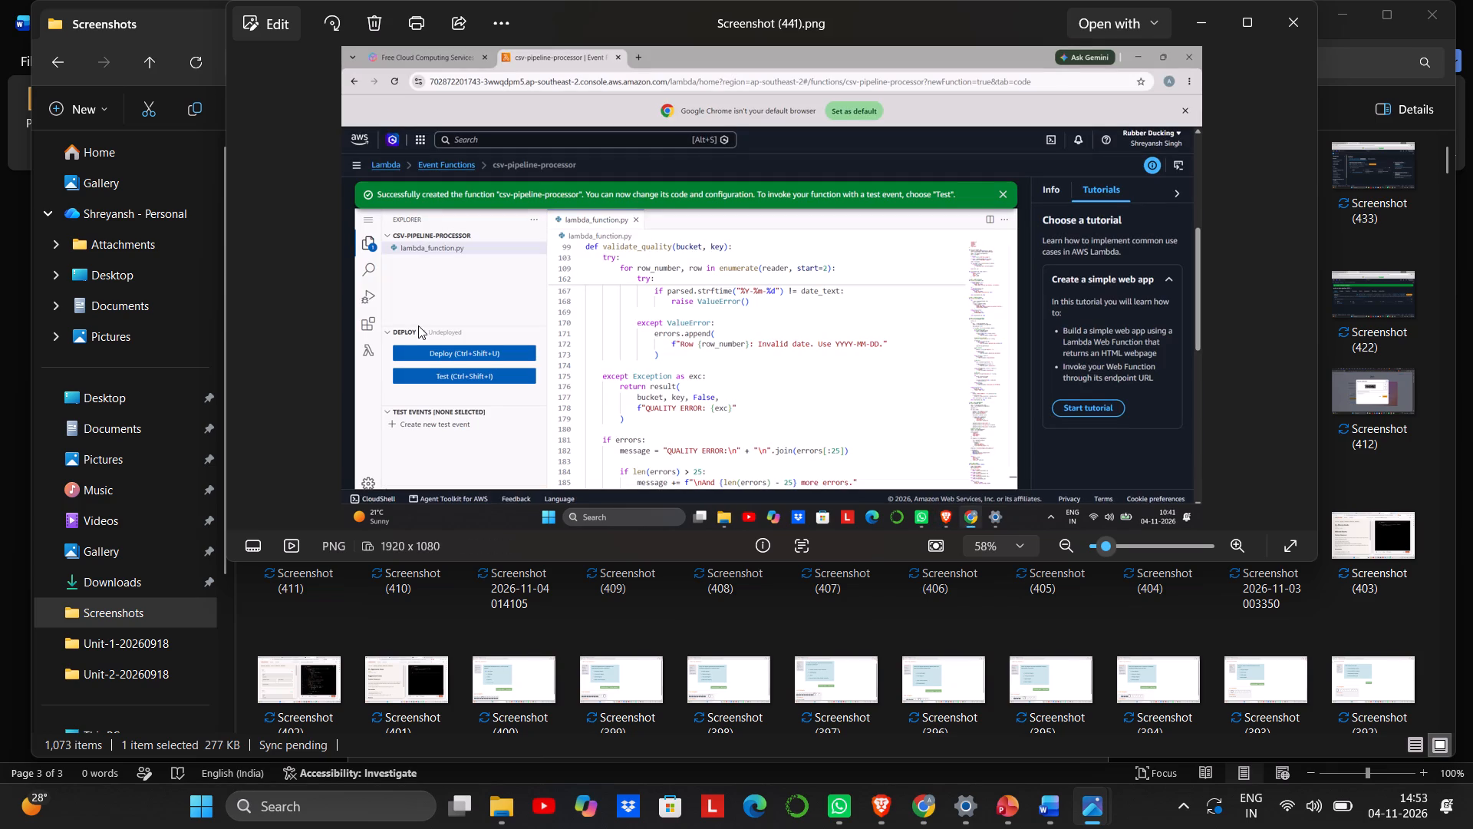
Copy Screenshot (441), showing the undeployed csv-pipeline-processor function code, and paste it below the topic's subscription list picture in Word.
key("ctrl+c")
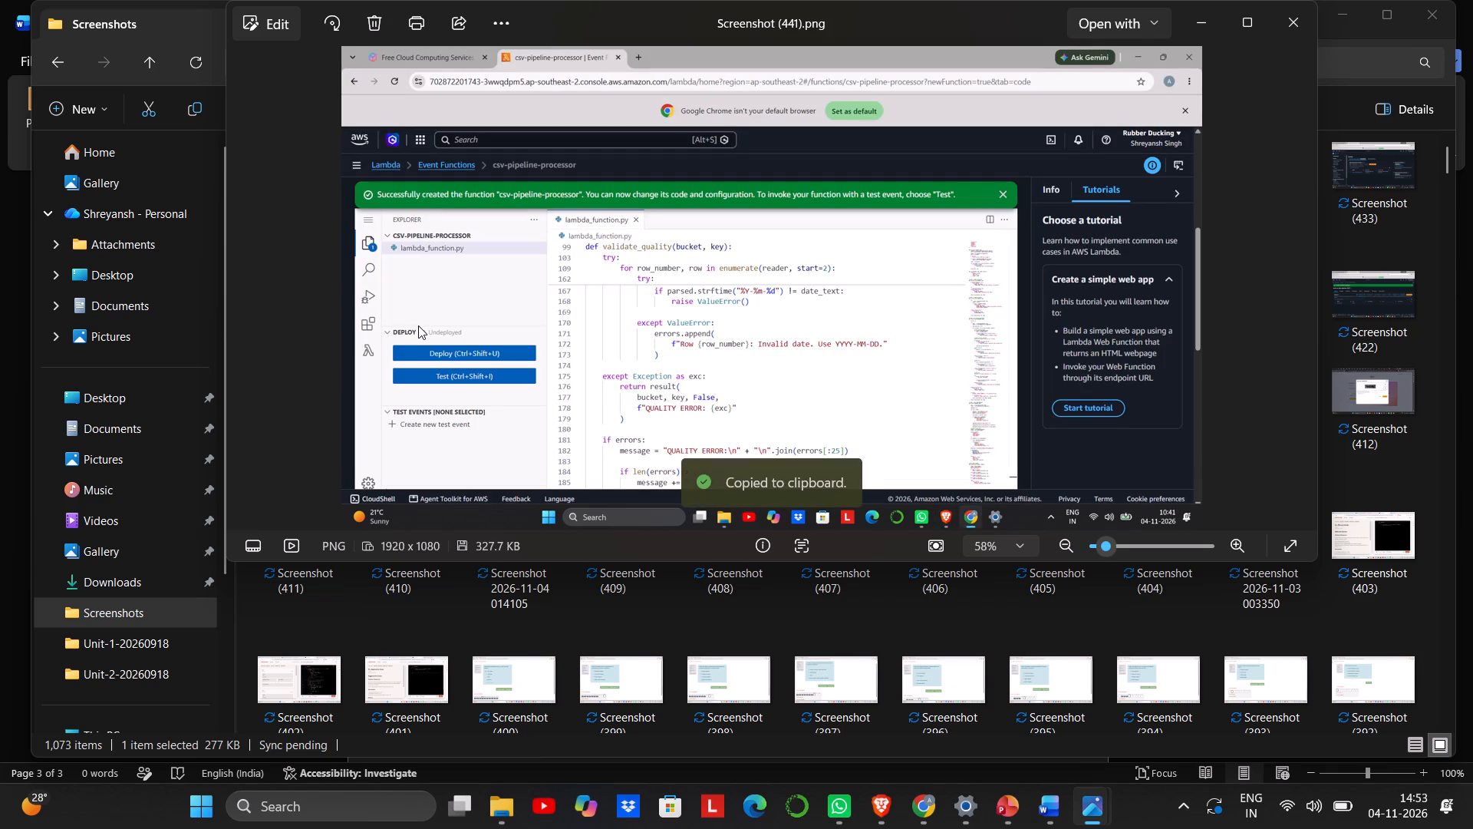
key("Left")
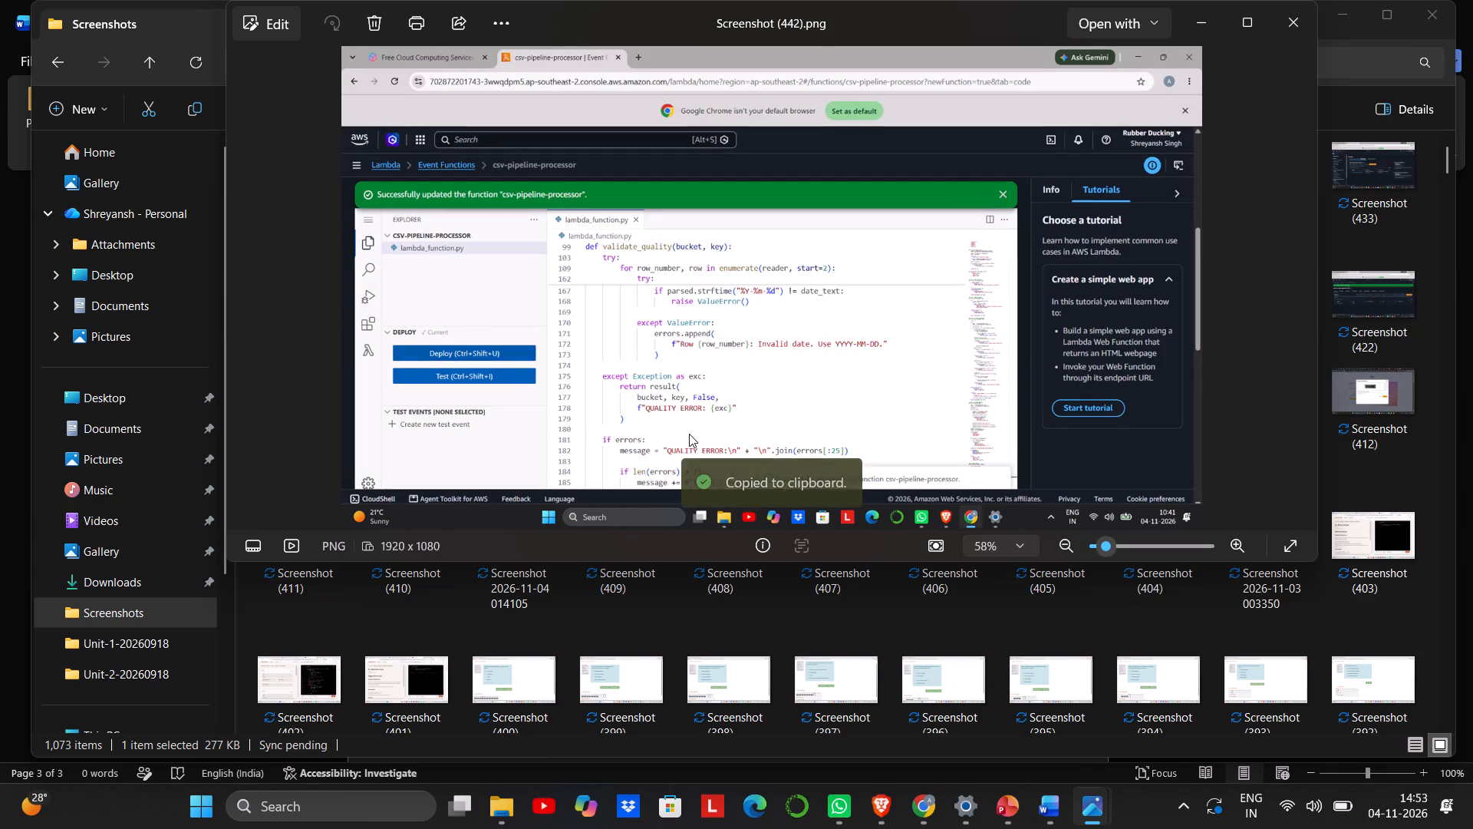
key("Left")
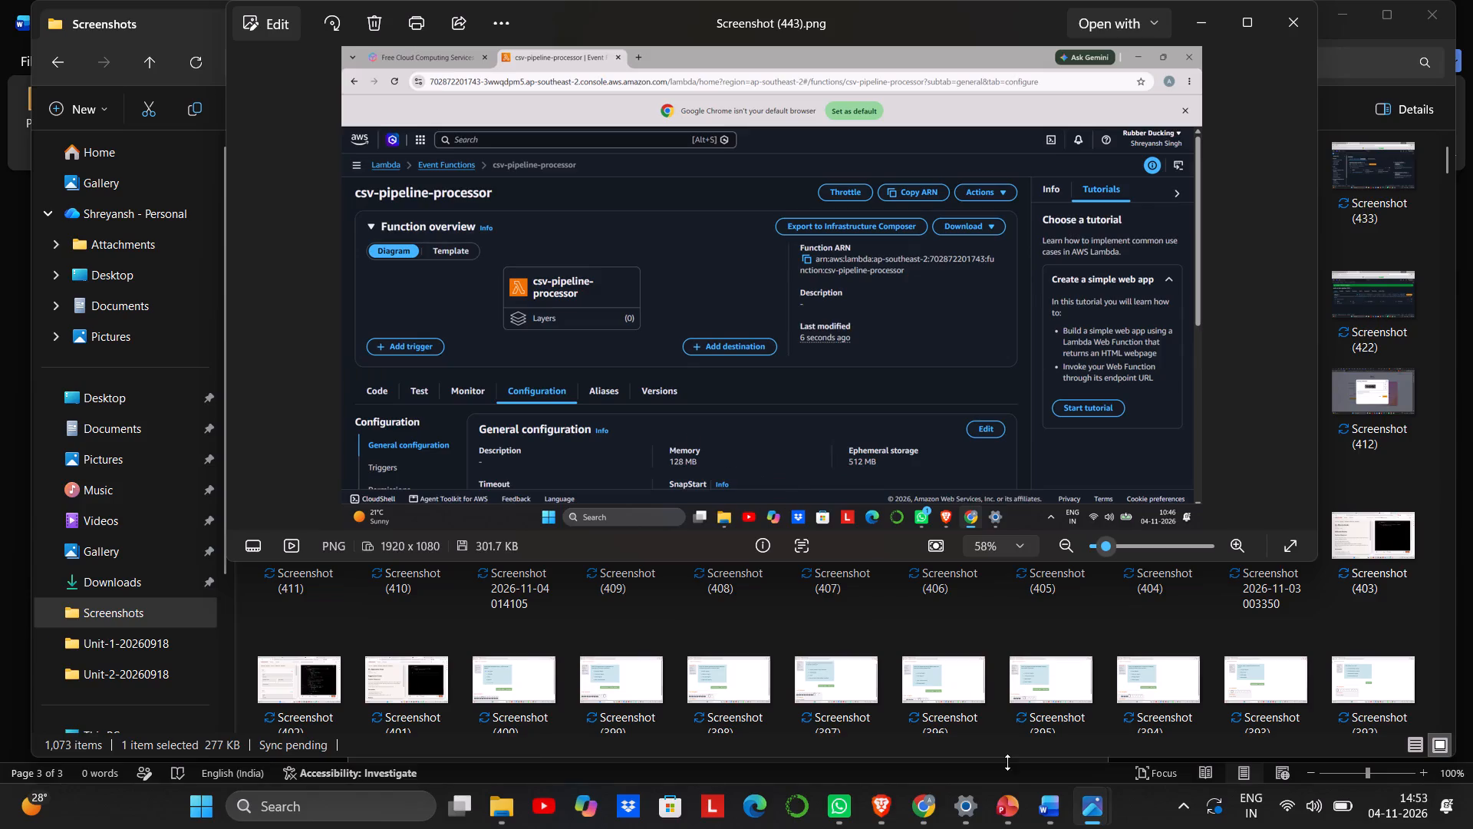
left_click(1059, 728)
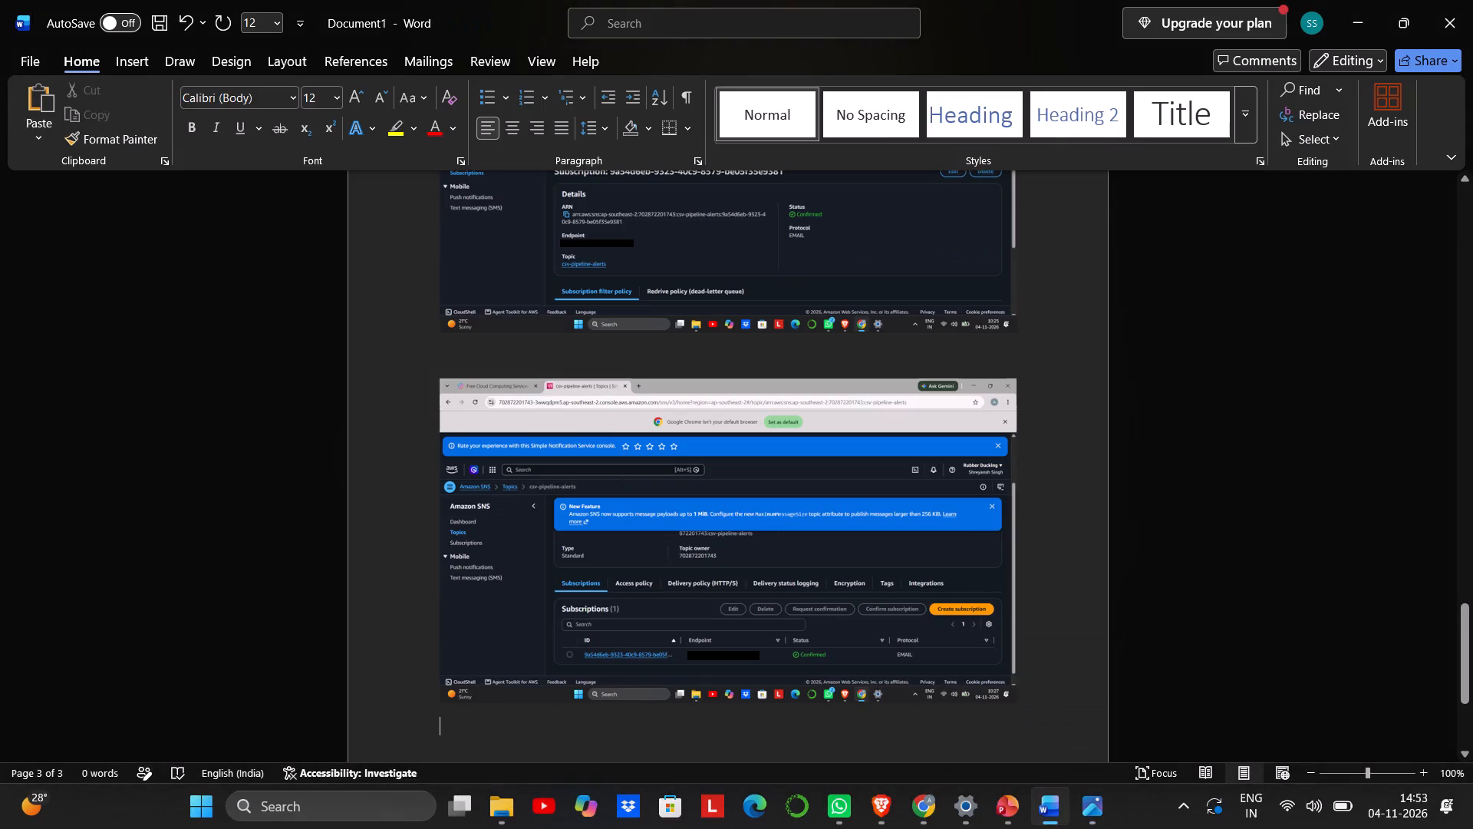
key("ctrl+v")
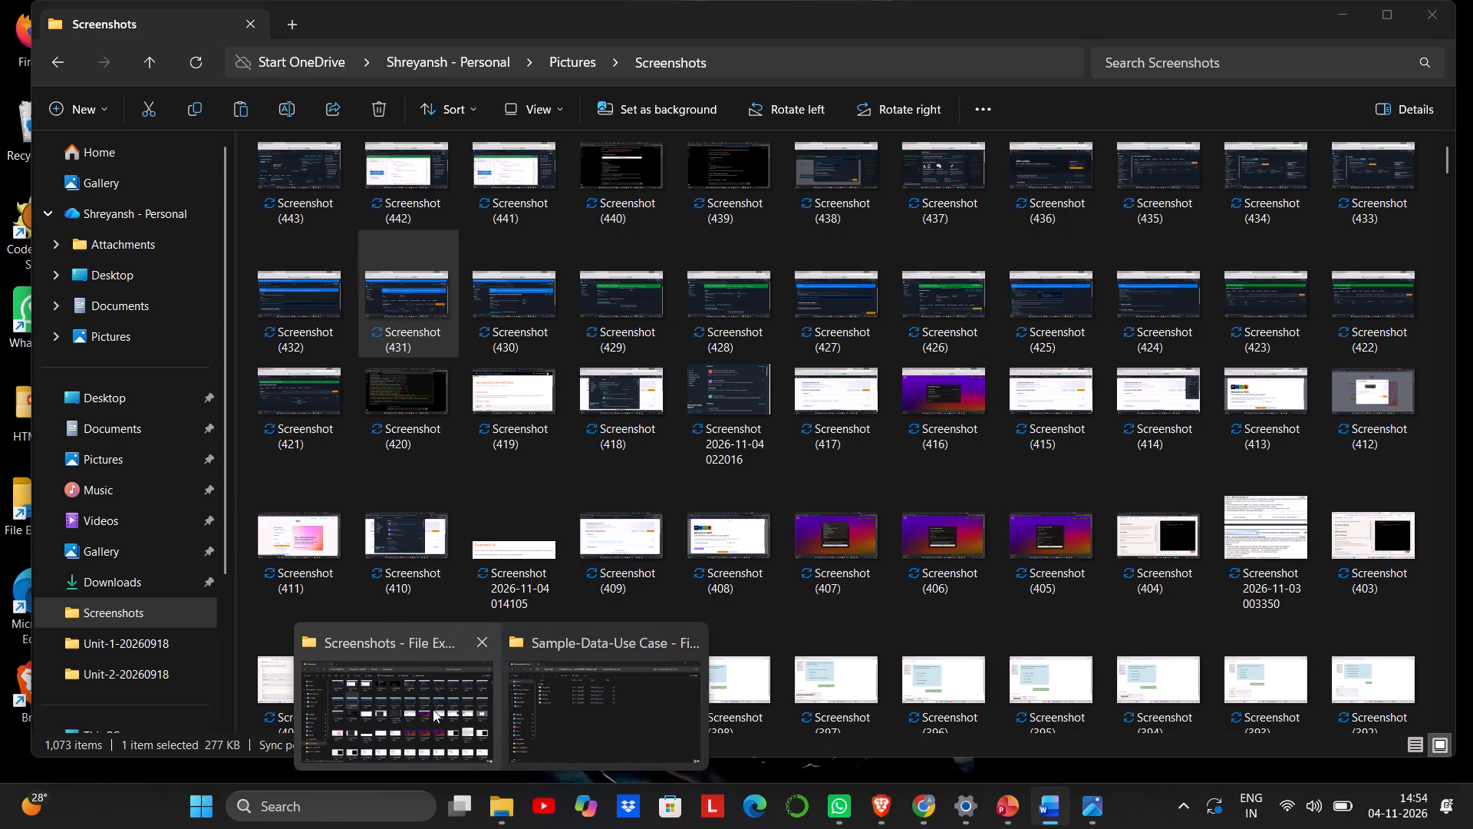
From Screenshot (441), find the screenshot of csv-pipeline-processor's general configuration, copy it, and paste it below the function code picture in Word.
left_click(433, 709)
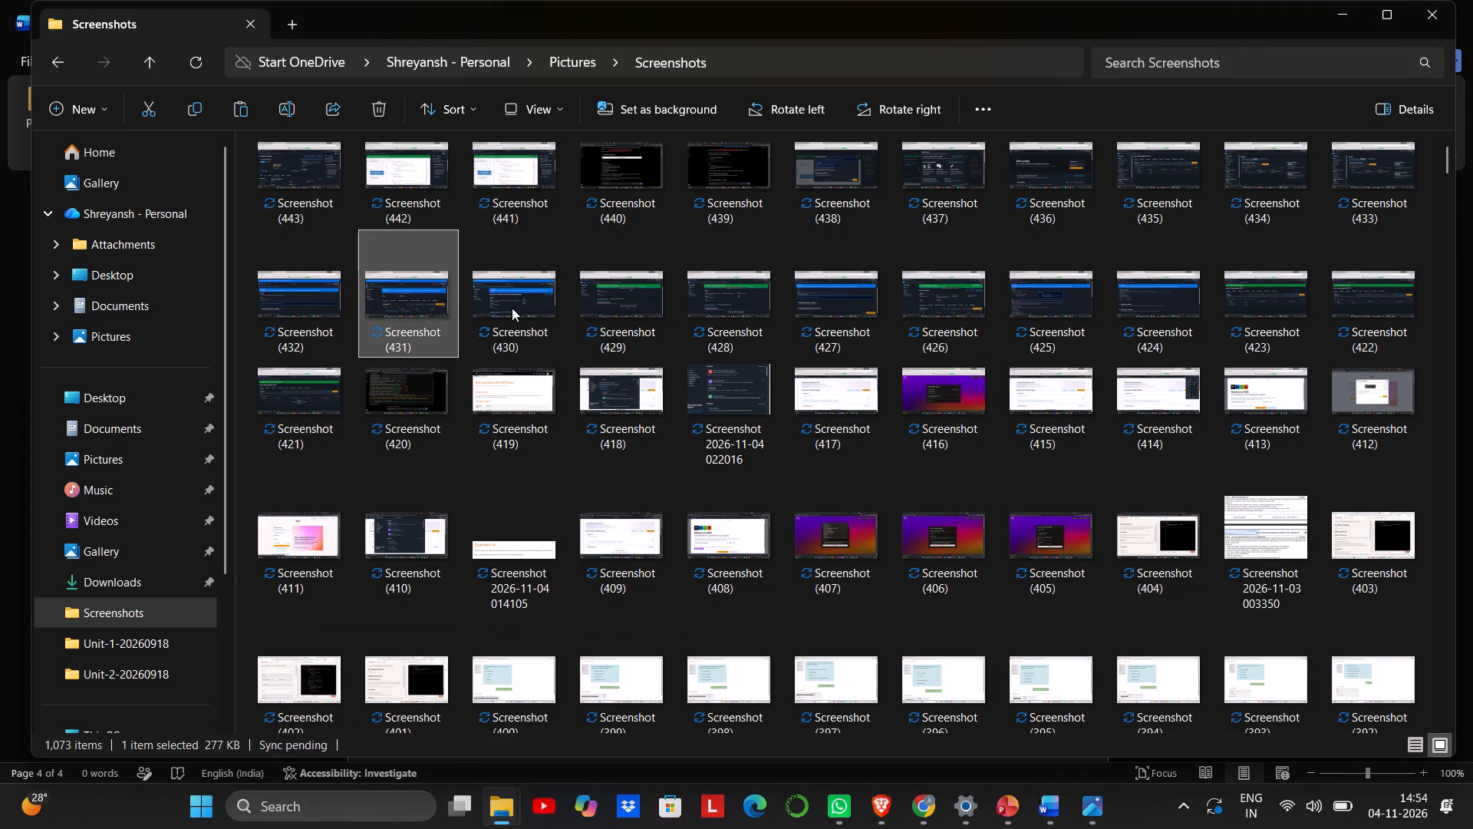
double_click(535, 182)
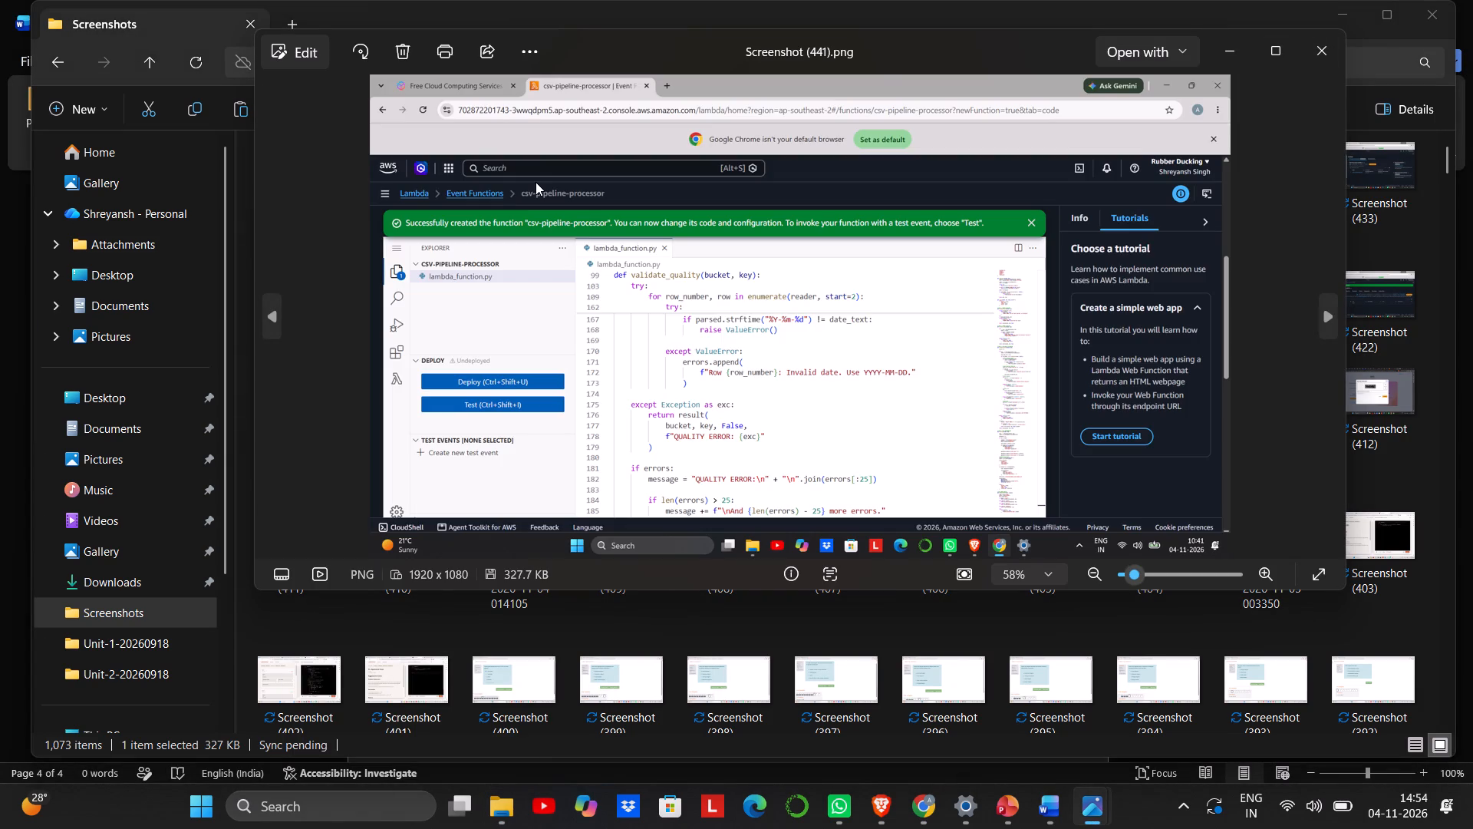
key("Left")
key("Right")
key("Left")
key("Left")
key("ctrl+c")
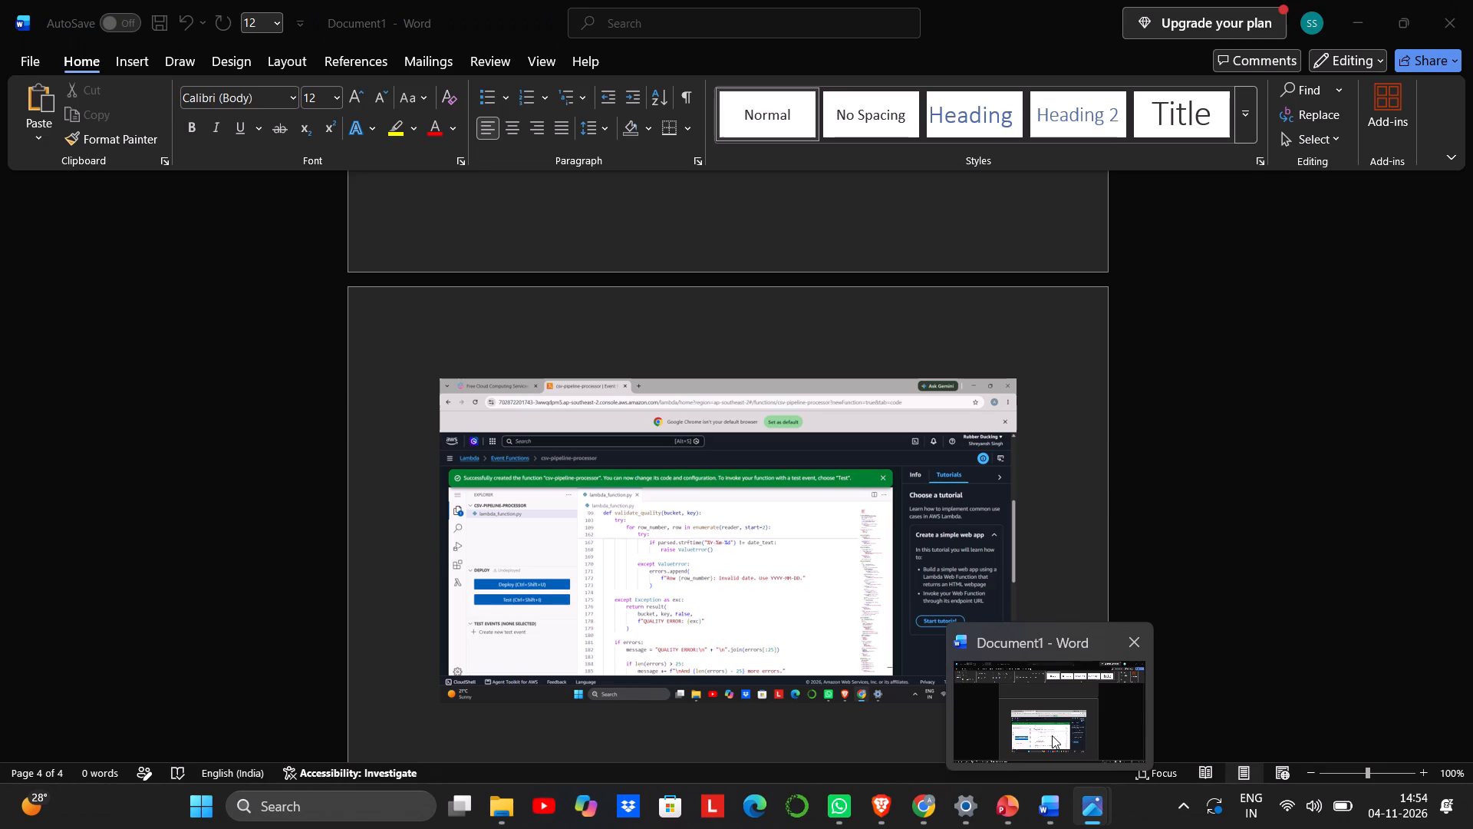
left_click(1052, 735)
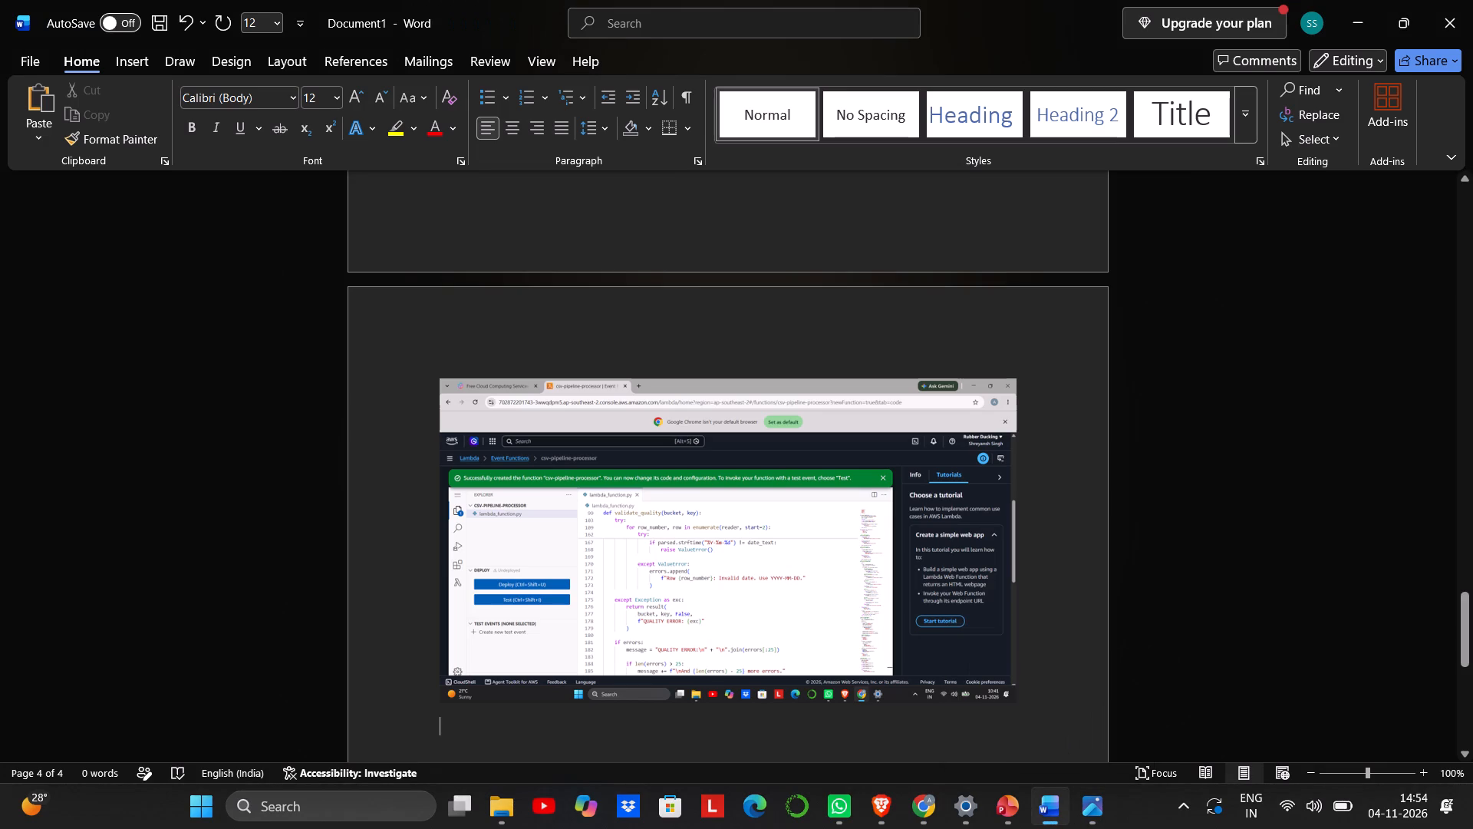
key("ctrl+v")
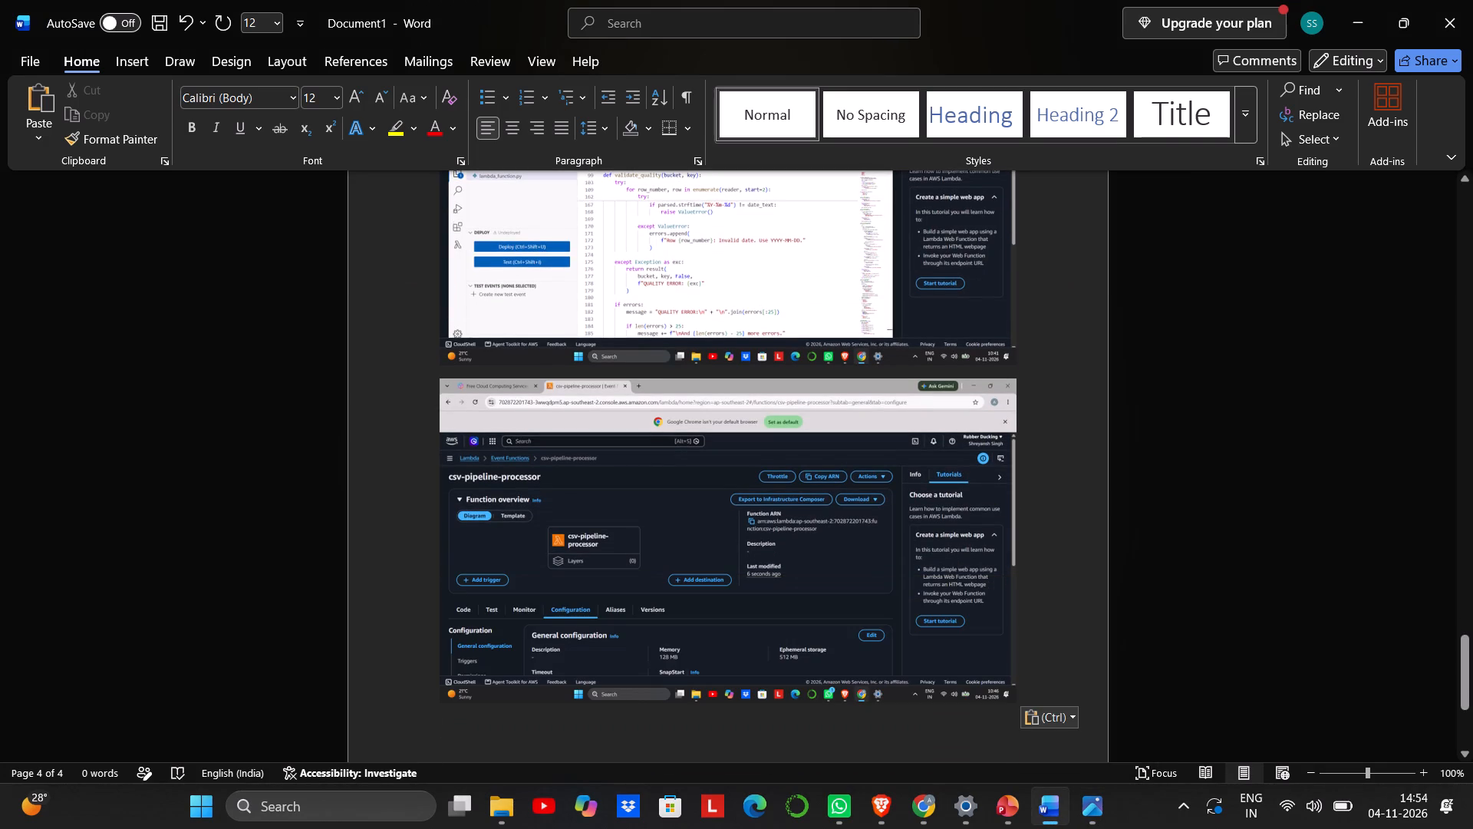
Insert two line breaks between the Lambda function code picture and the general configuration picture.
left_click(1040, 361)
key("Return")
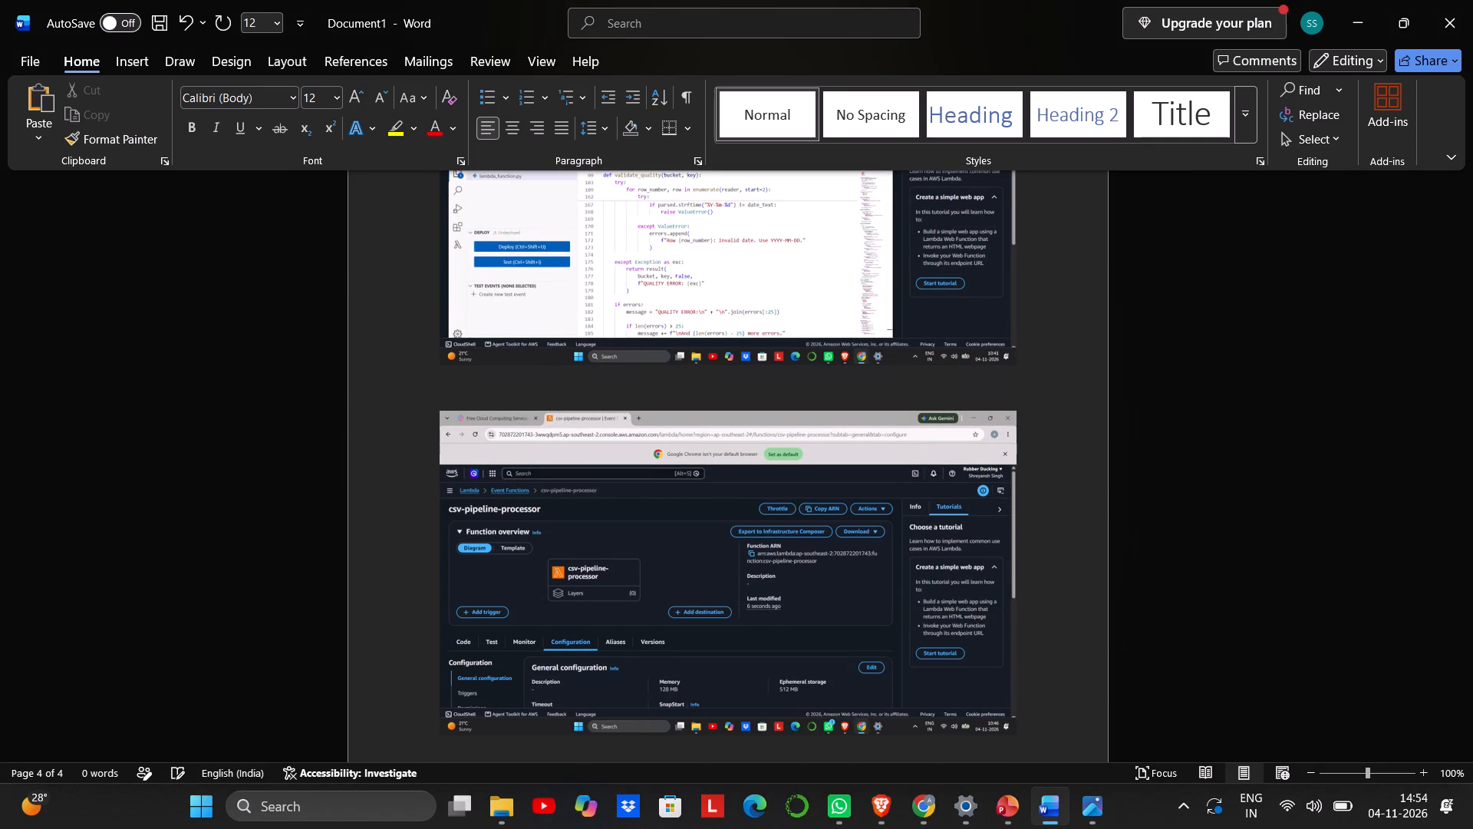
key("Return")
Return to the first page and place the cursor before the created S3 bucket picture.
scroll(1040, 361, "up", 13)
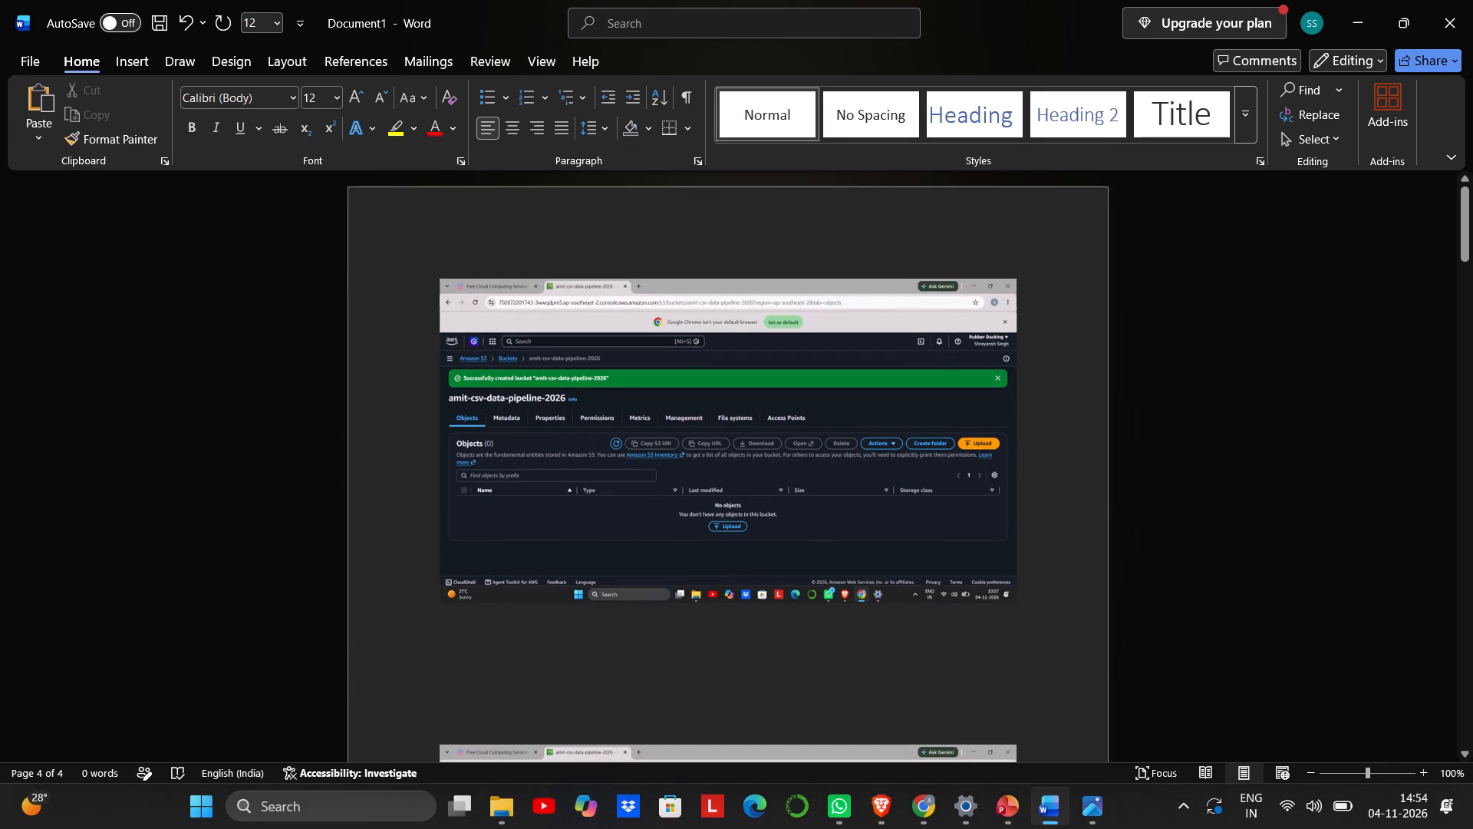
left_click(653, 242)
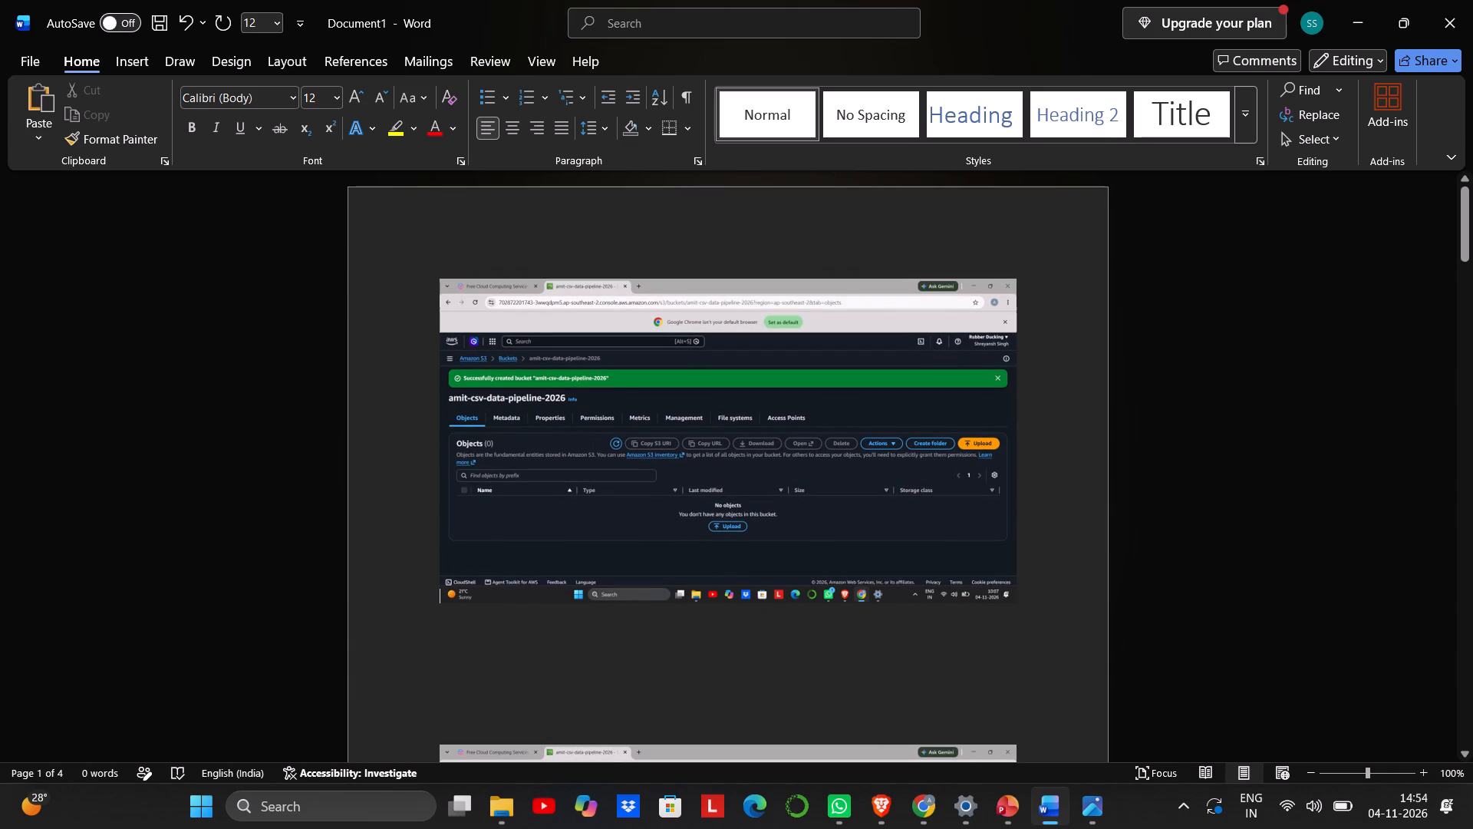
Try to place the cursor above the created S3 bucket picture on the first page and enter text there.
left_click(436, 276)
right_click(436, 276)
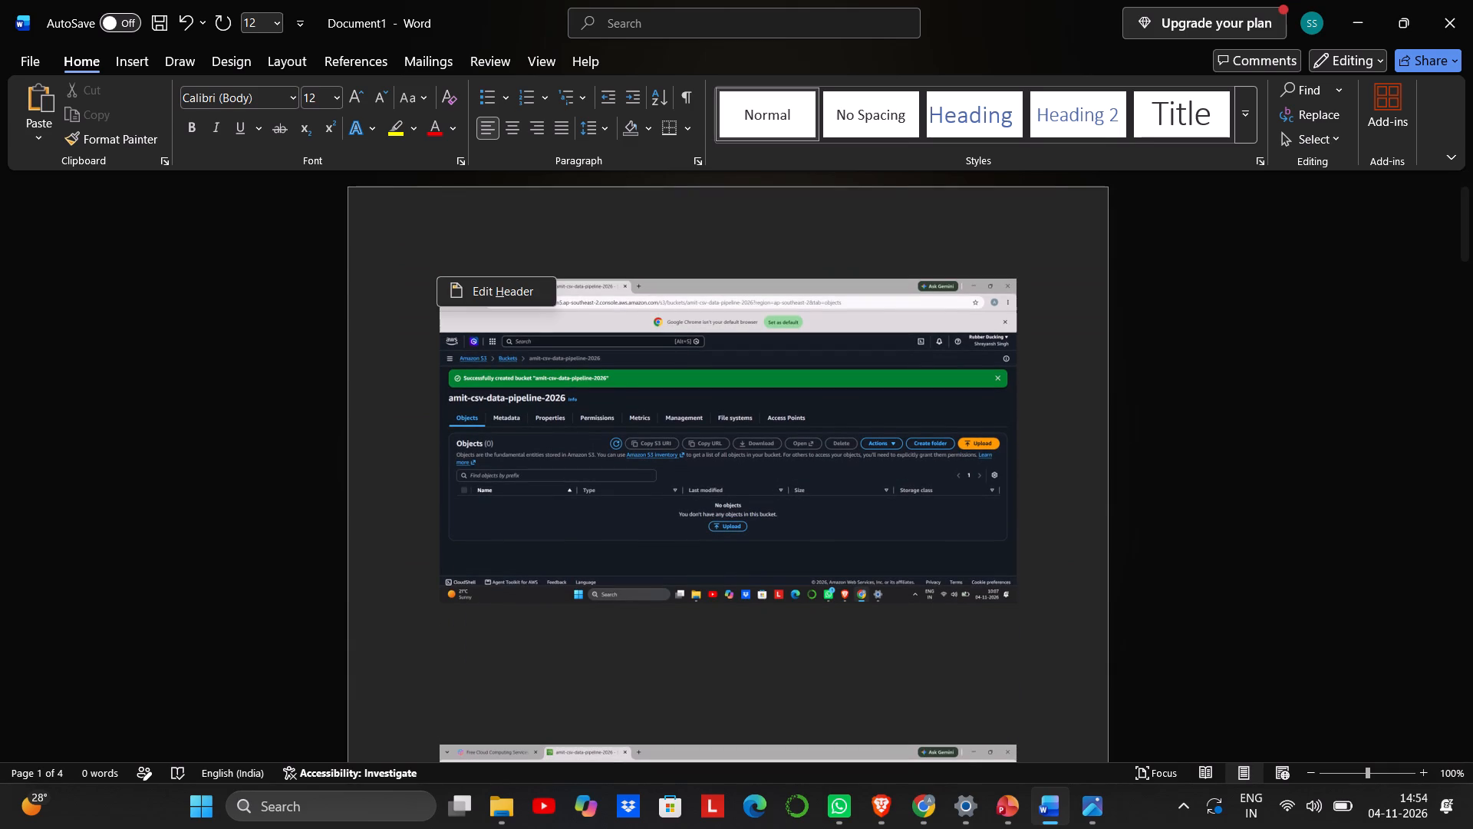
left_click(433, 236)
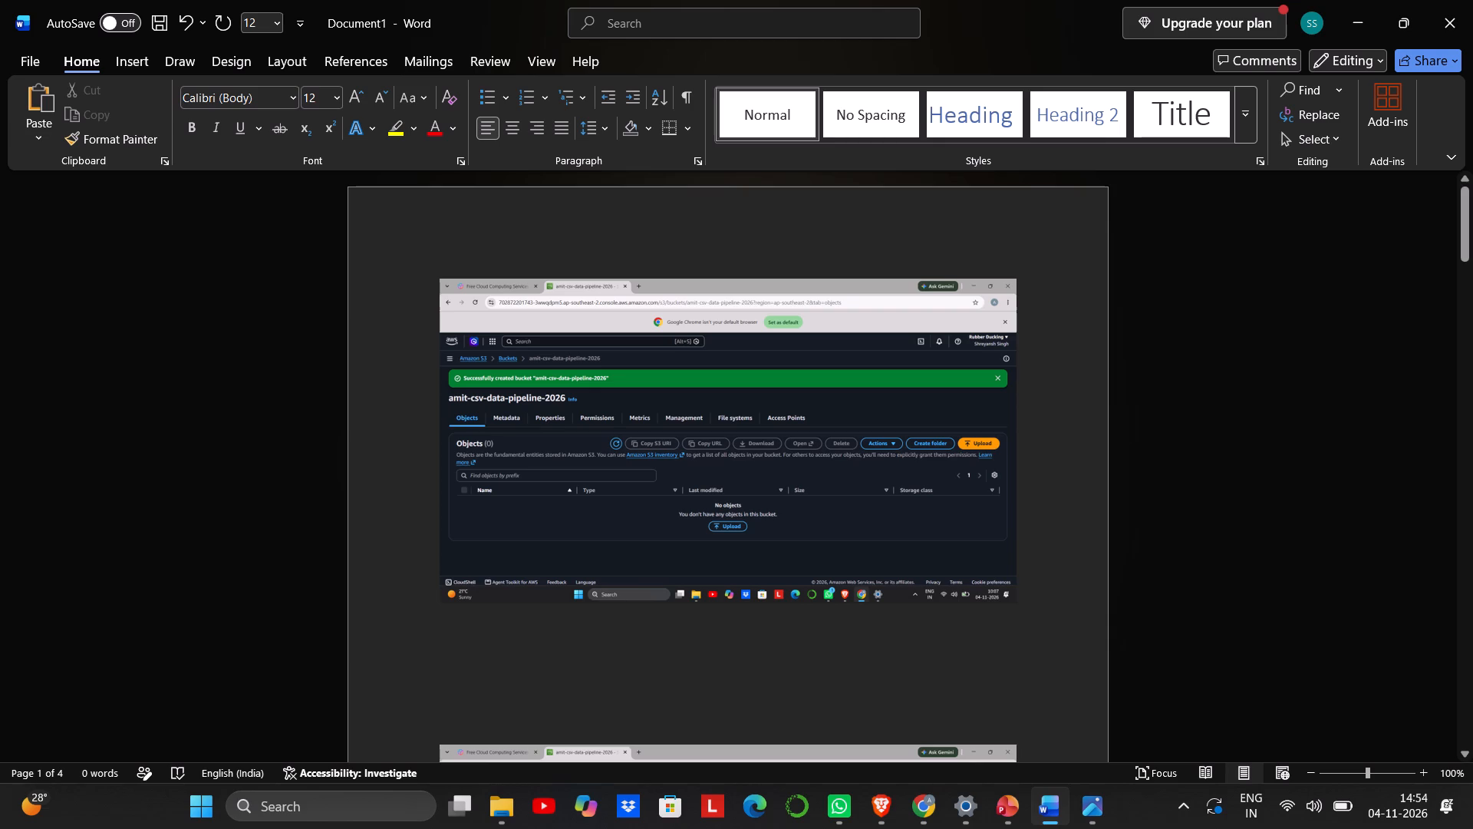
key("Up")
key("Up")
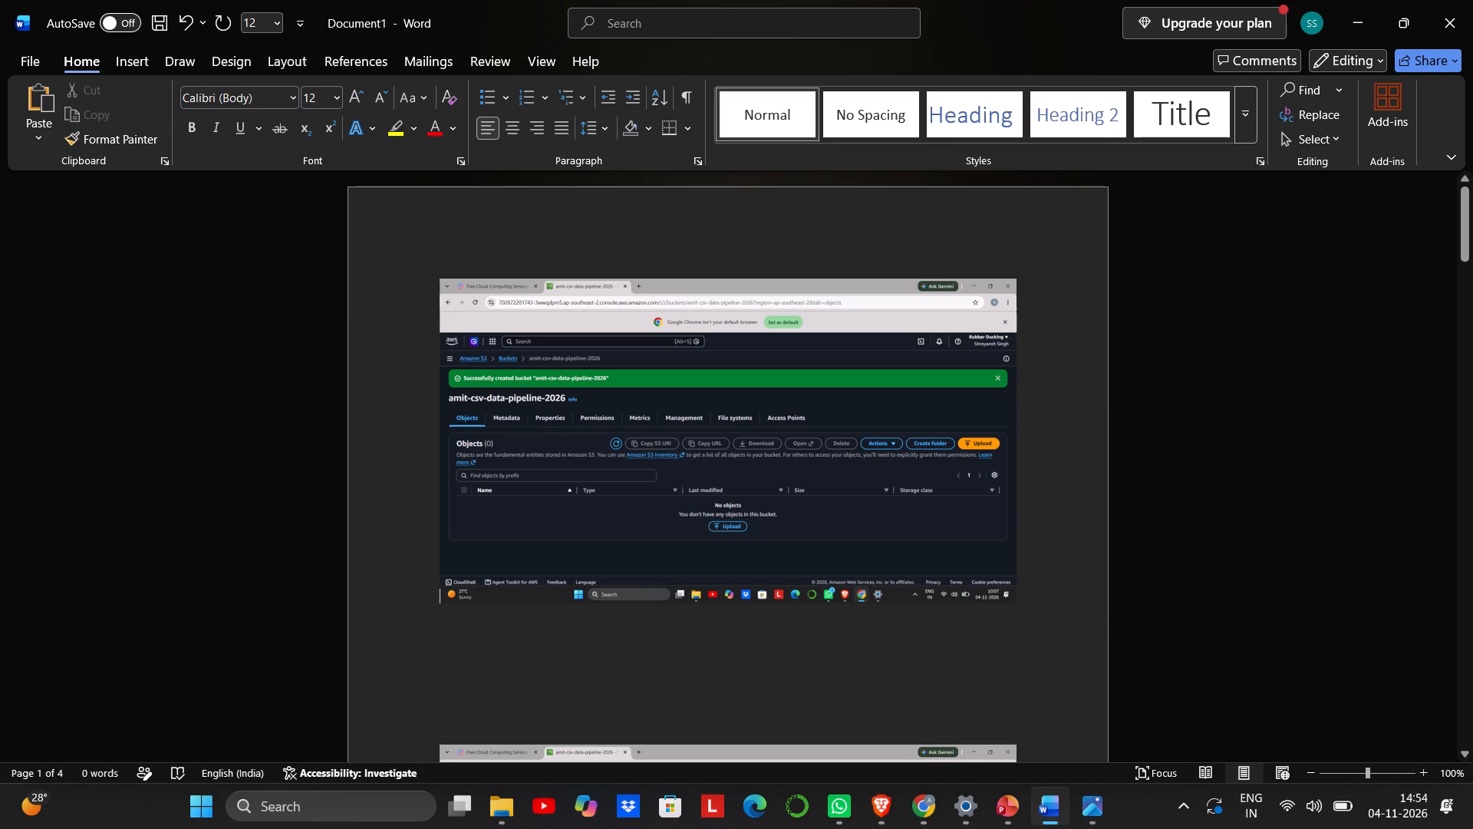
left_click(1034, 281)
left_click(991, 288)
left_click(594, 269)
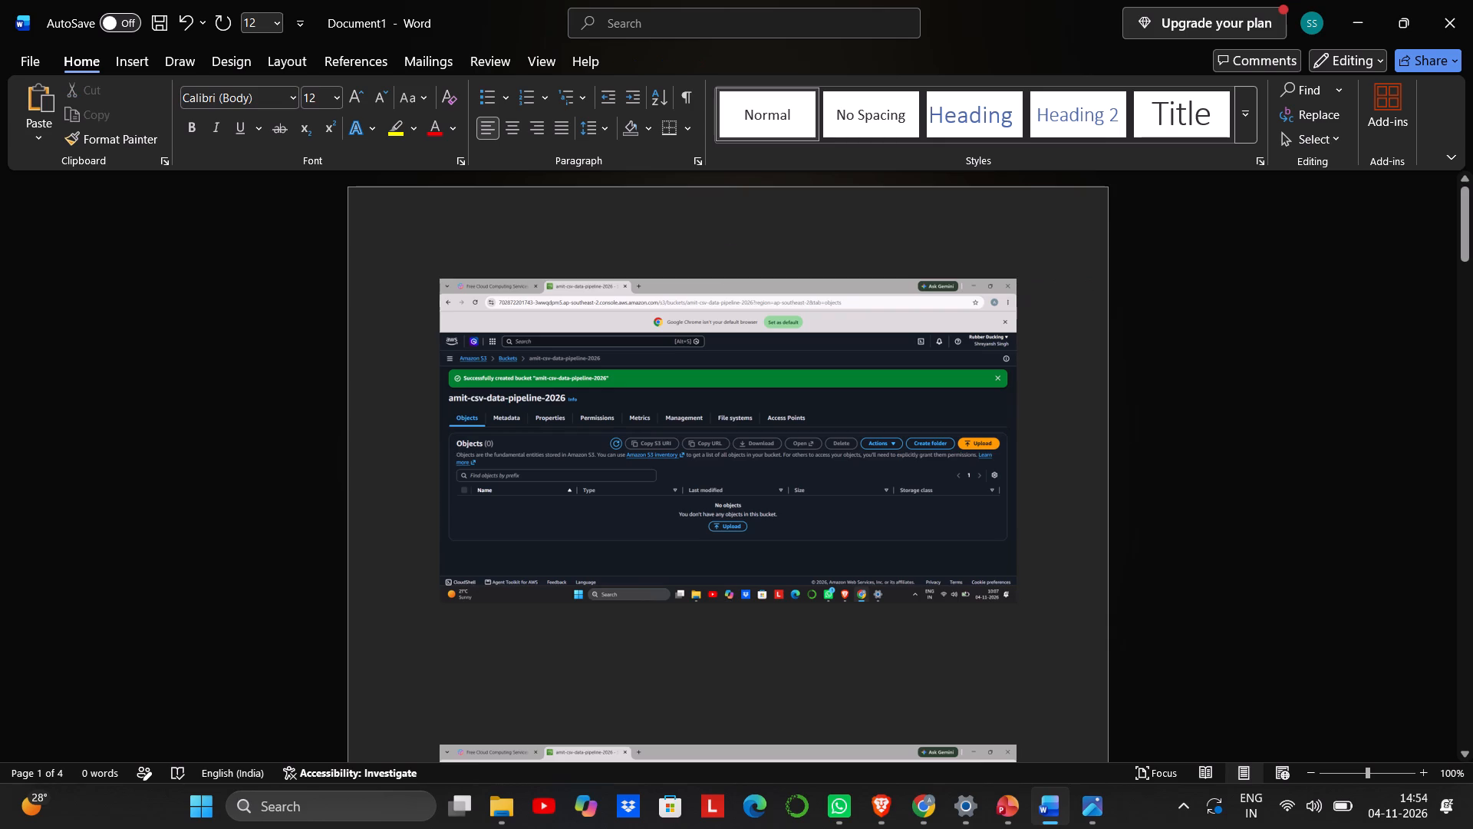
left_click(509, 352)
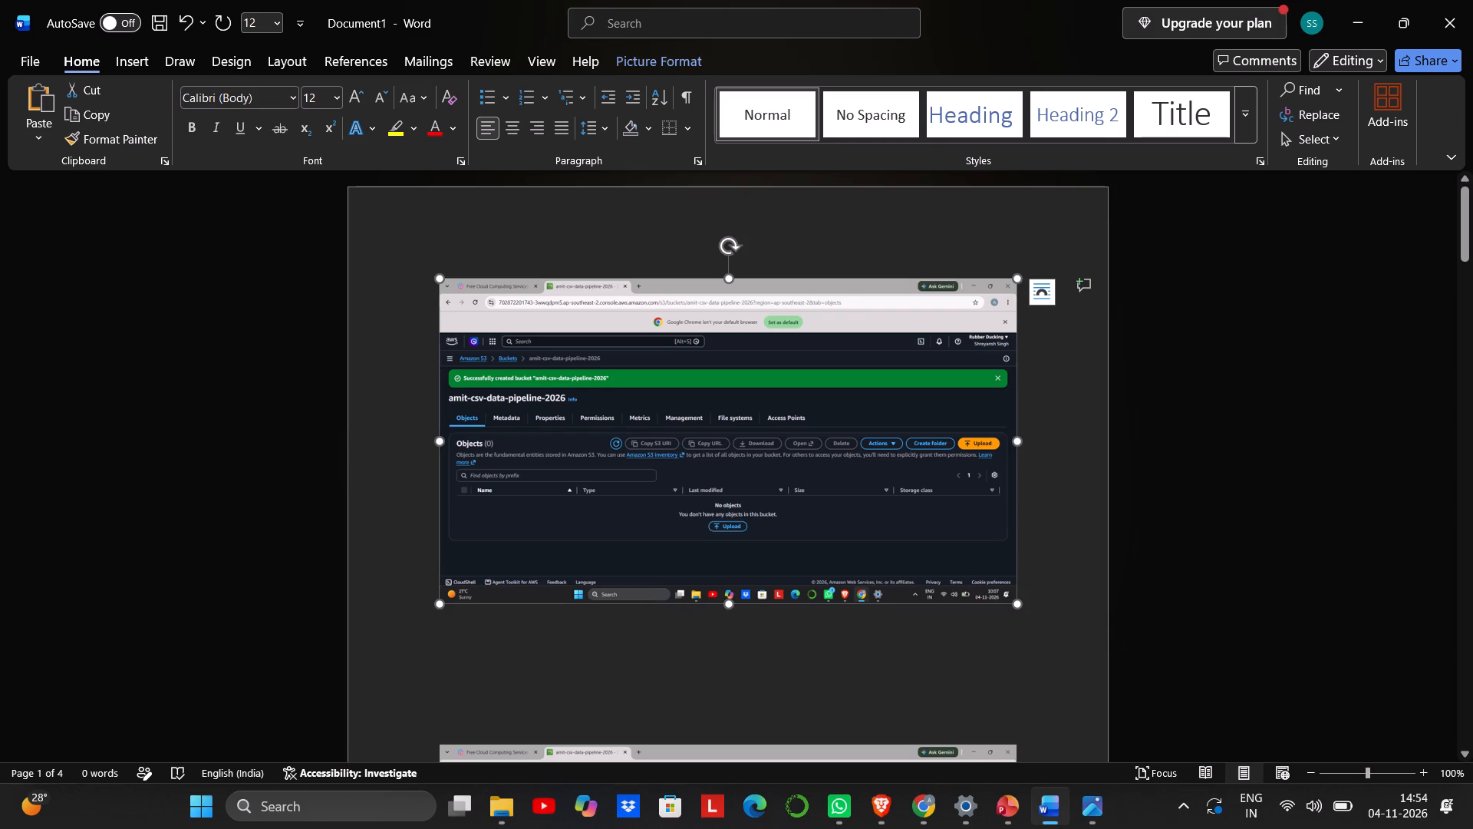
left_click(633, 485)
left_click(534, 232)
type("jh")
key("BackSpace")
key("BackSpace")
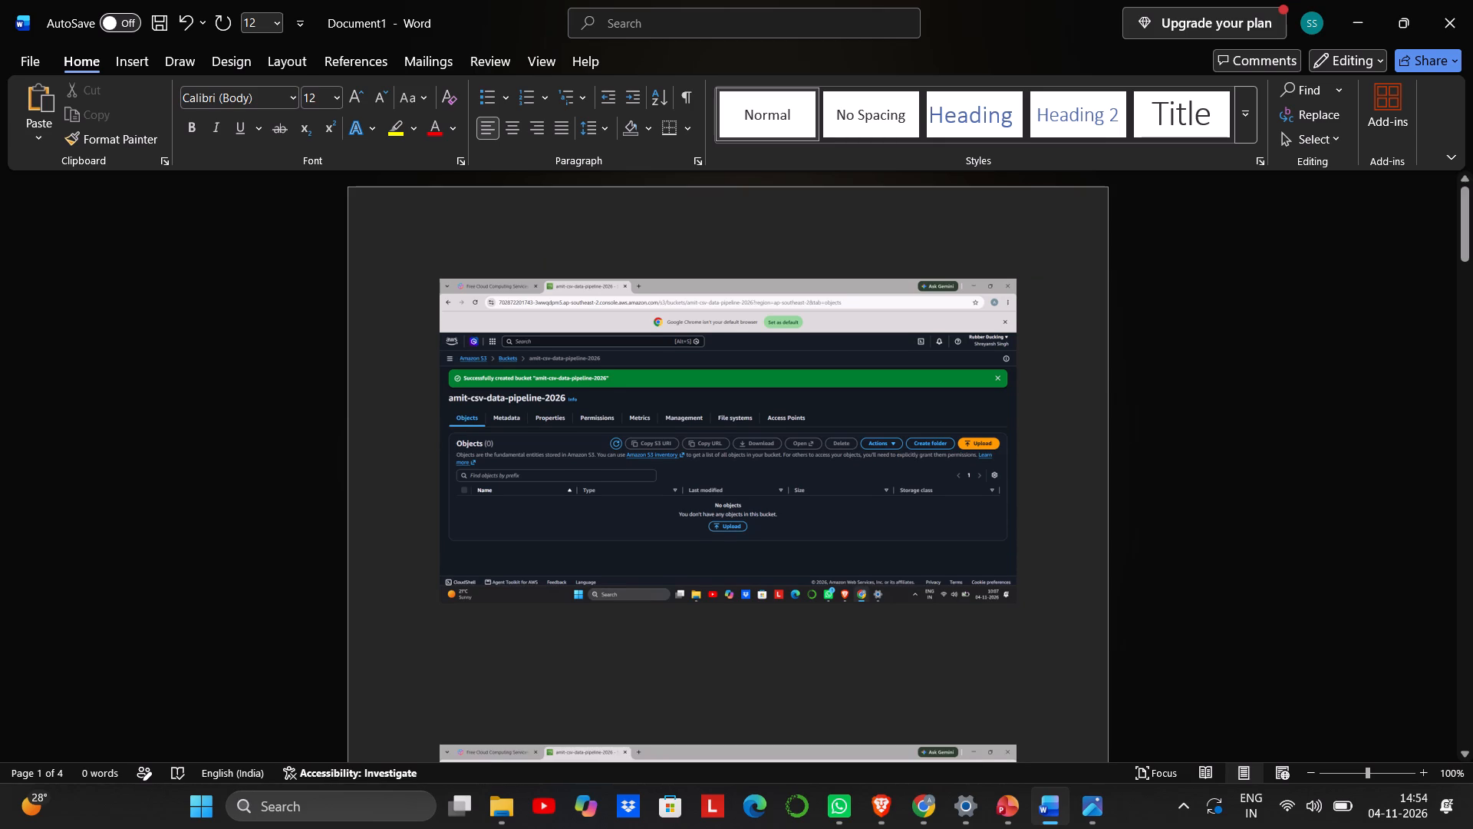
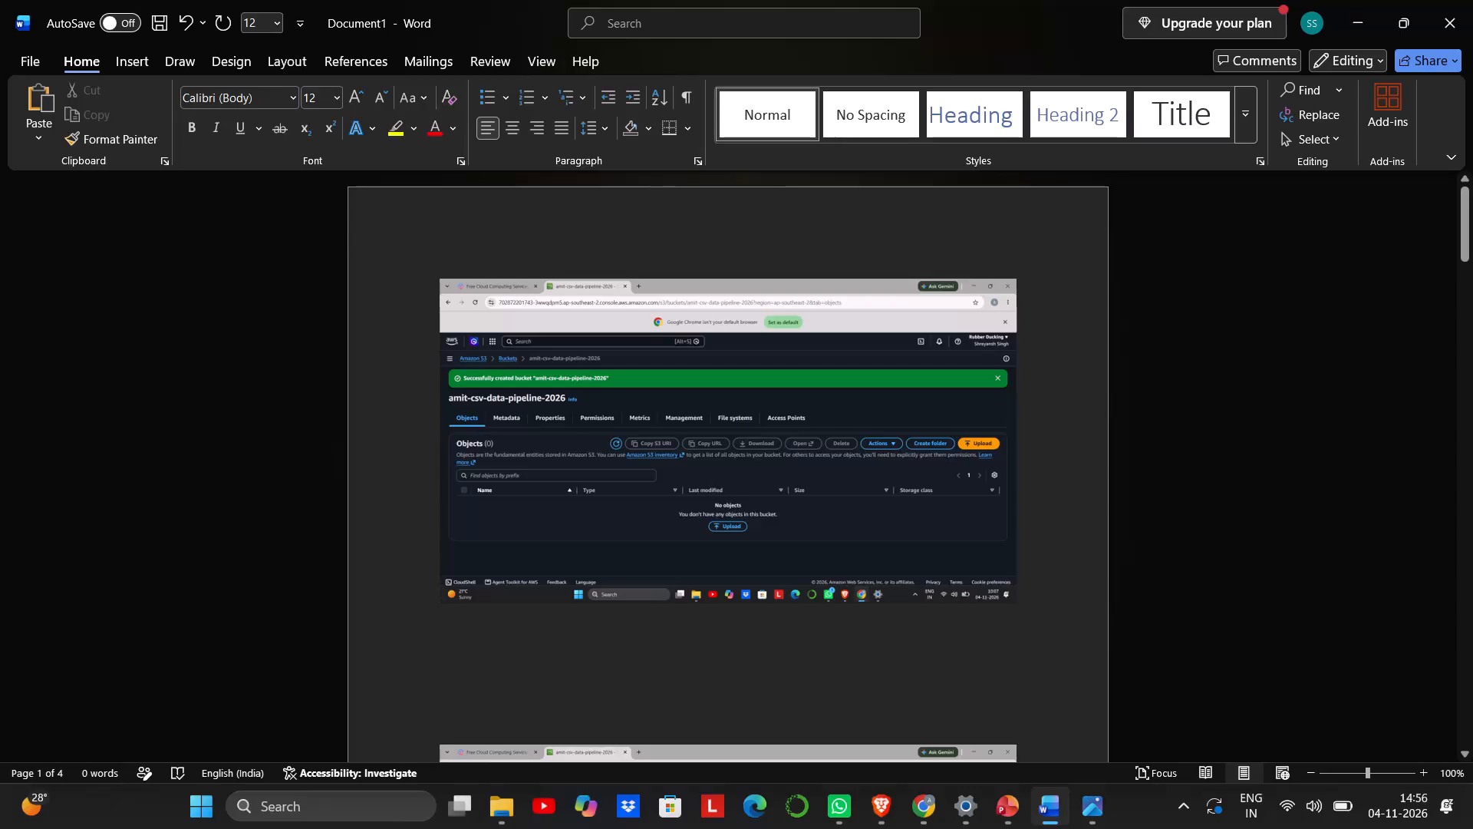
Try to place the cursor in the blank area above the created S3 bucket picture on the first page.
scroll(924, 625, "up", 2)
scroll(924, 625, "down", 4)
scroll(924, 625, "up", 3)
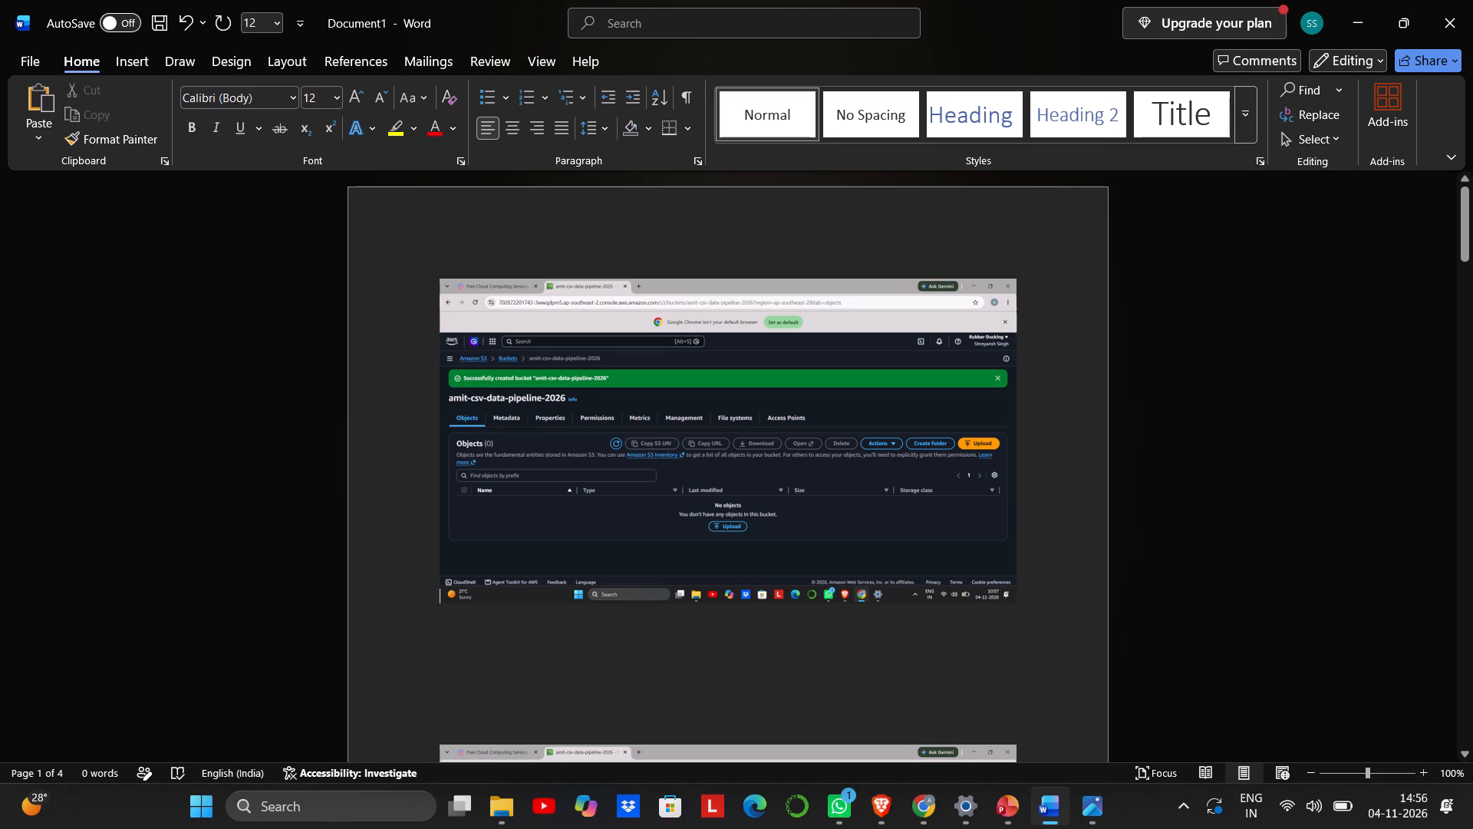
left_click(456, 270)
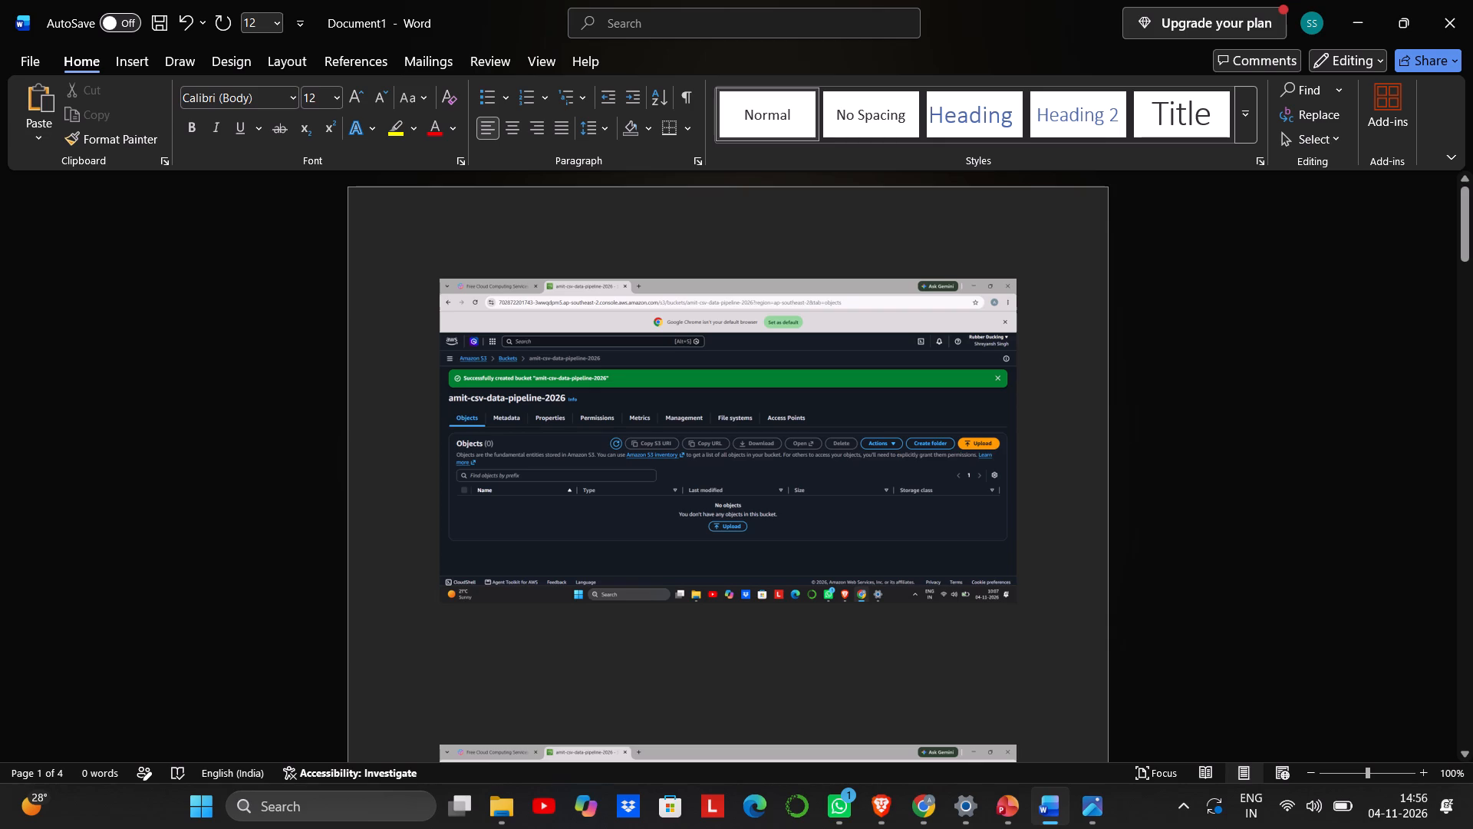
left_click(448, 266)
right_click(448, 266)
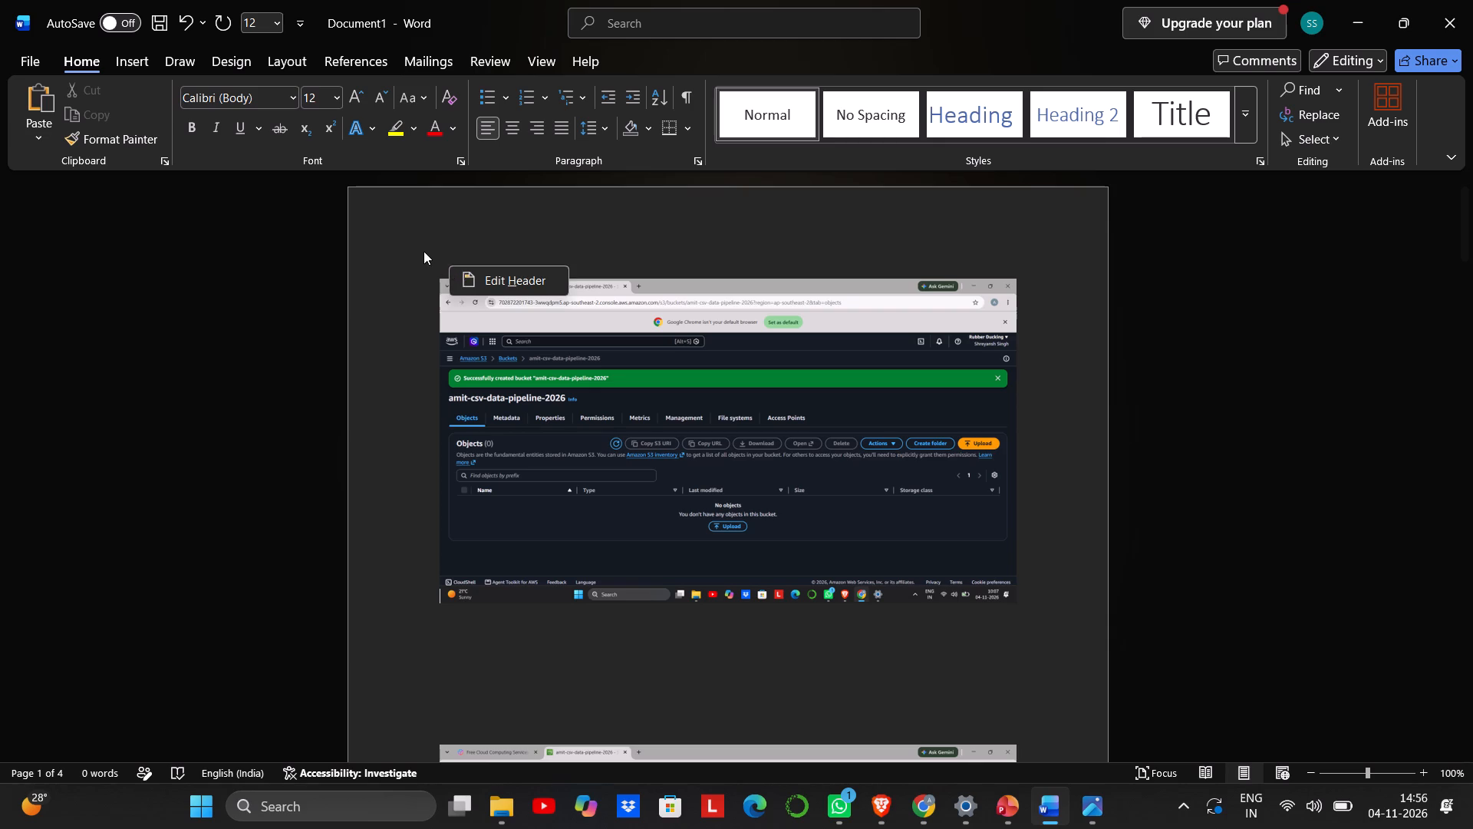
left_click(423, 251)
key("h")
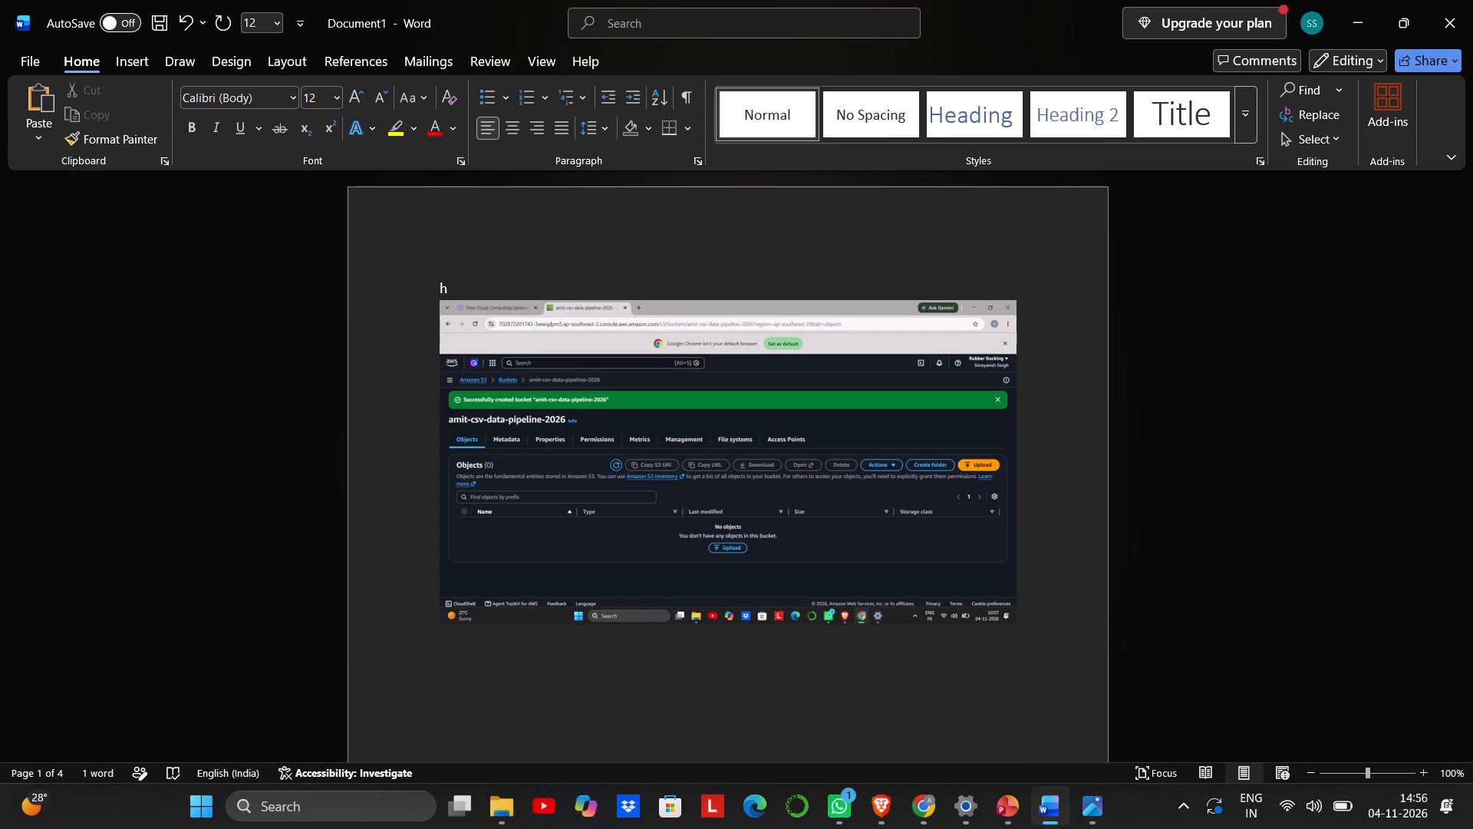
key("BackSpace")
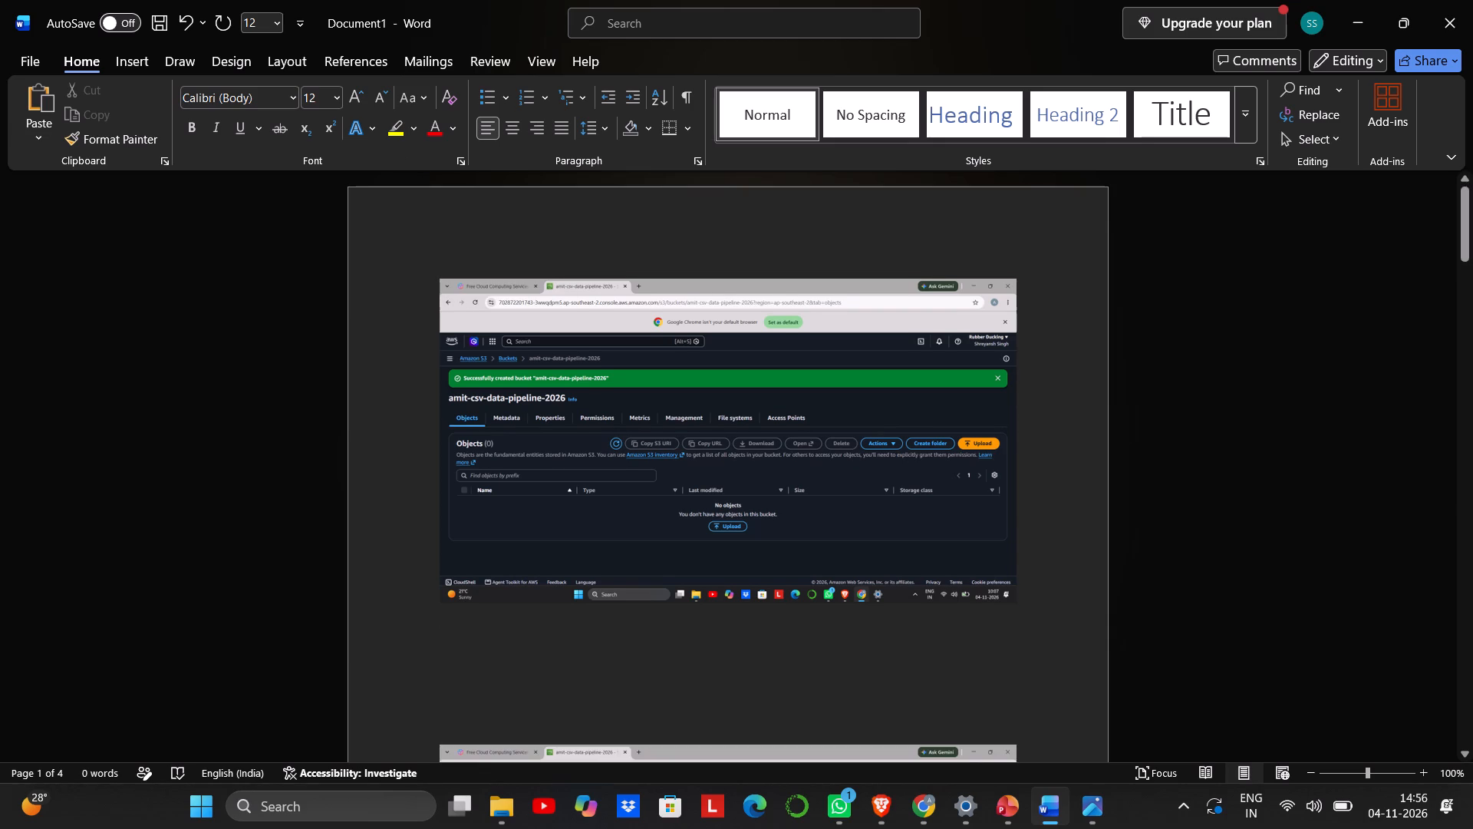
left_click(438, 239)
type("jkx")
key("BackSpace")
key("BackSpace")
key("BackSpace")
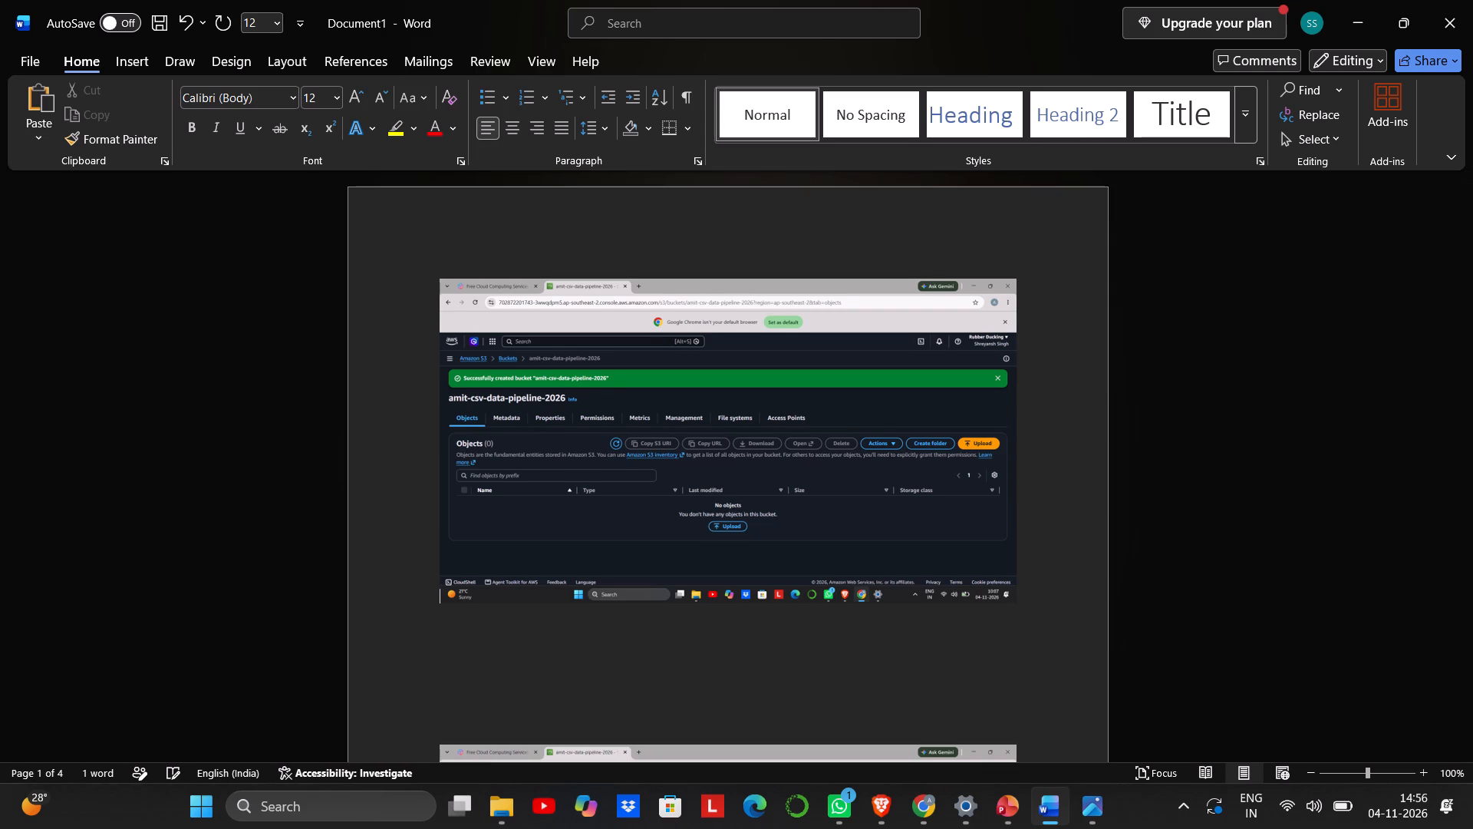
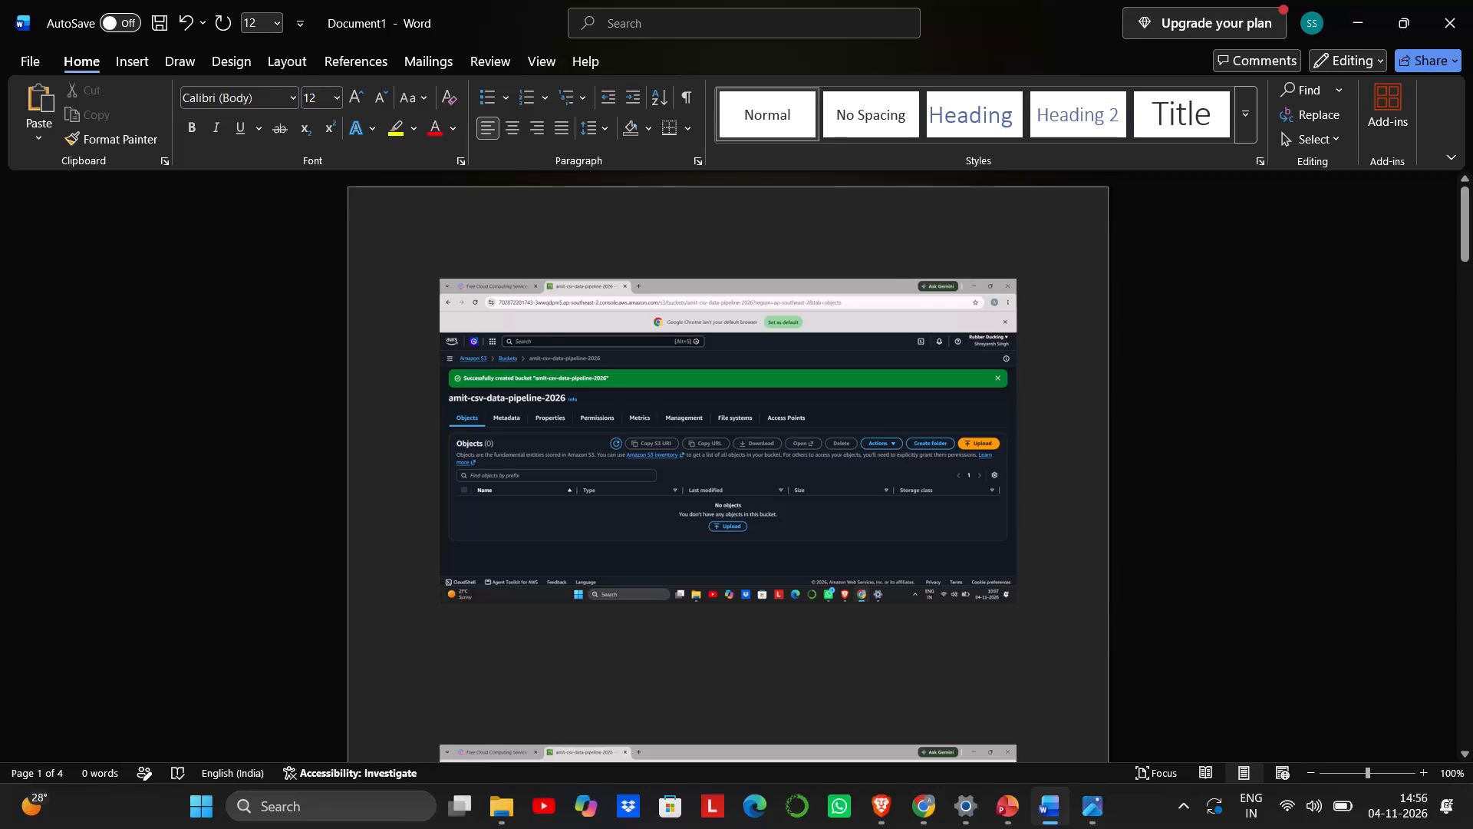
Place the text cursor directly before the first S3 bucket screenshot on page 1.
right_click(460, 252)
left_click(439, 253)
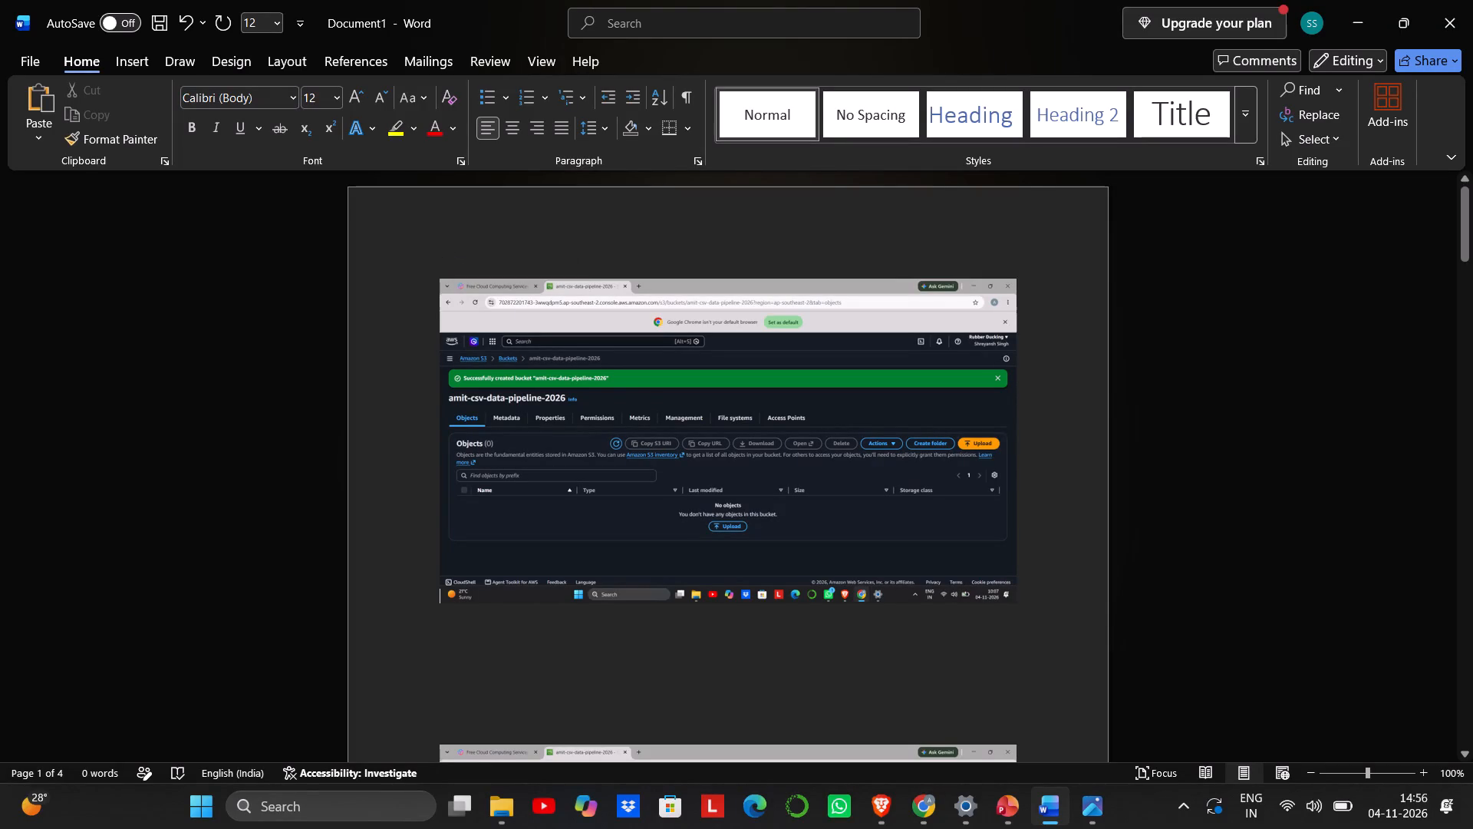
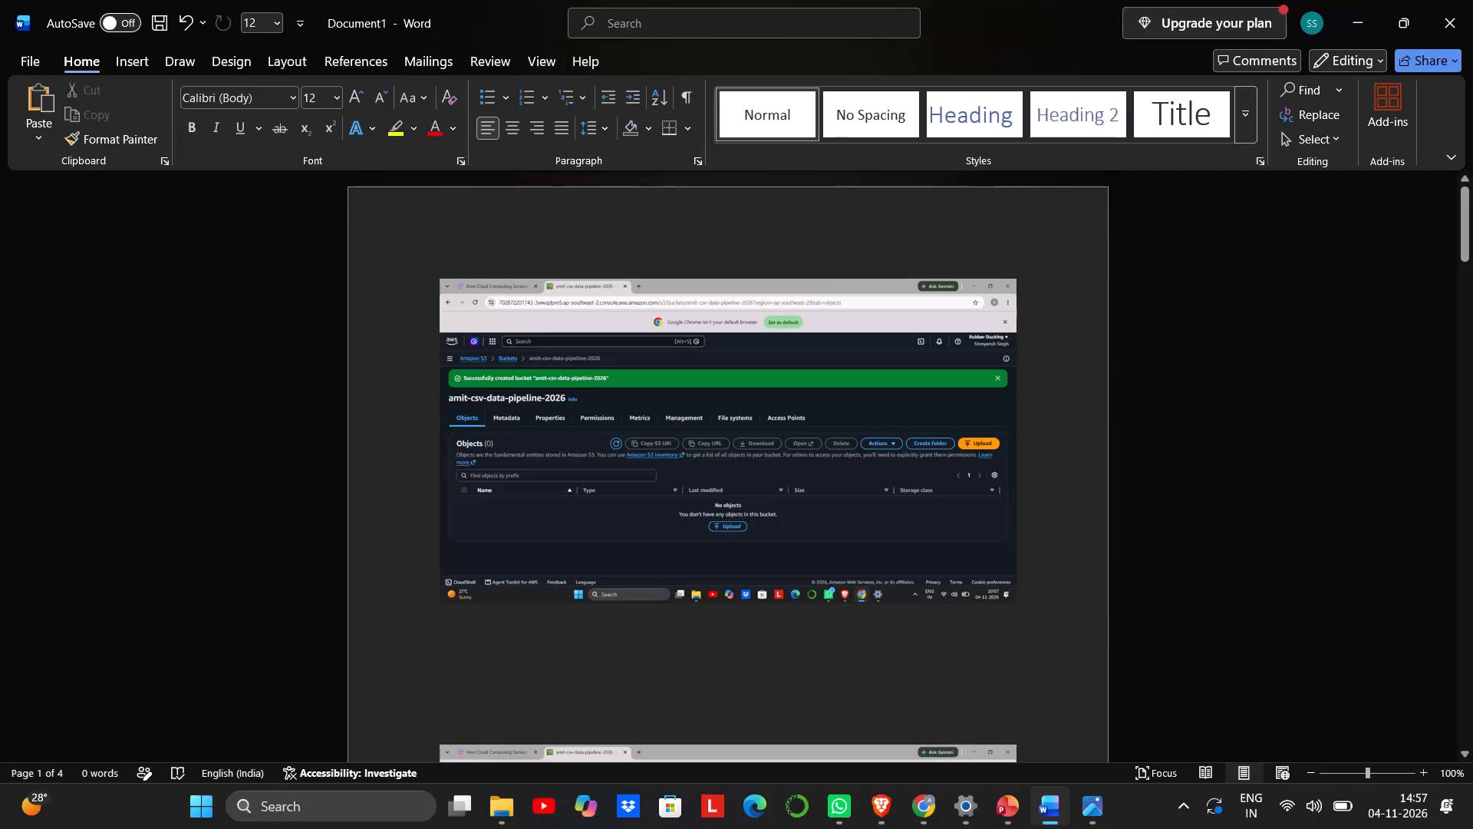
Paste the copied retail-company problem statement above the first S3 bucket screenshot, followed by a blank line.
left_click(436, 263)
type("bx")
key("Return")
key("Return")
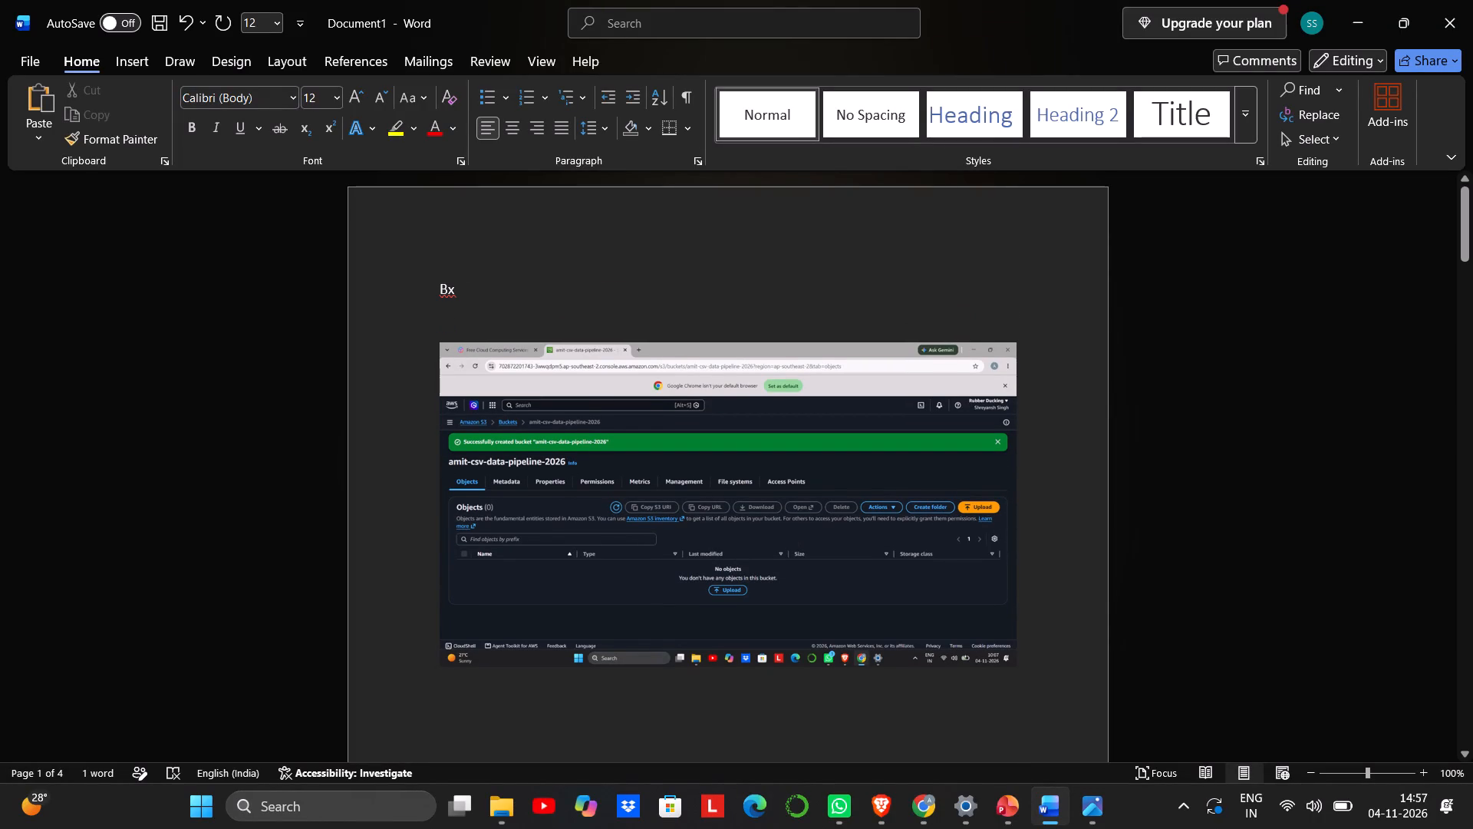
double_click(447, 291)
key("ctrl+v")
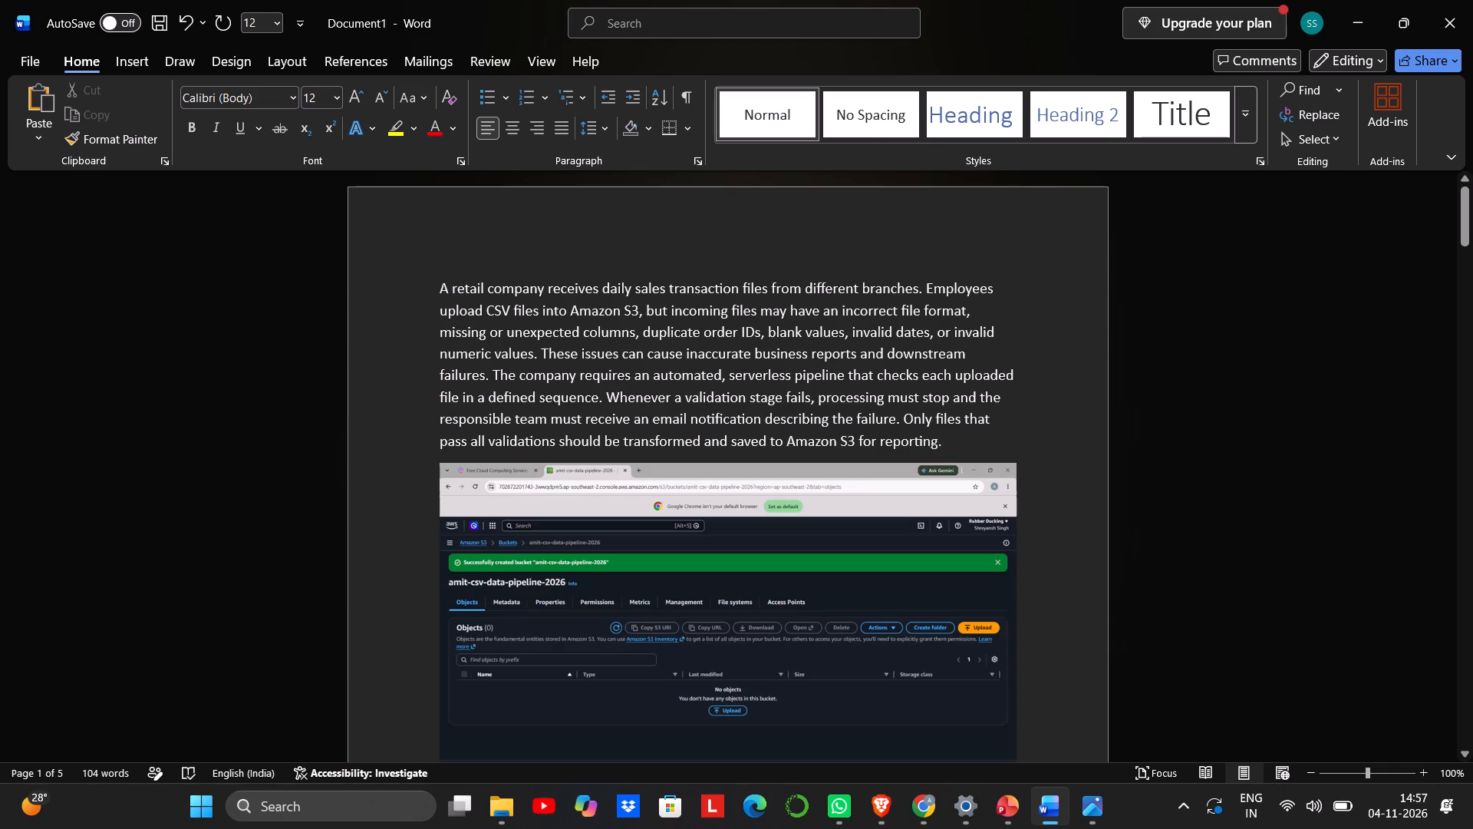
key("Return")
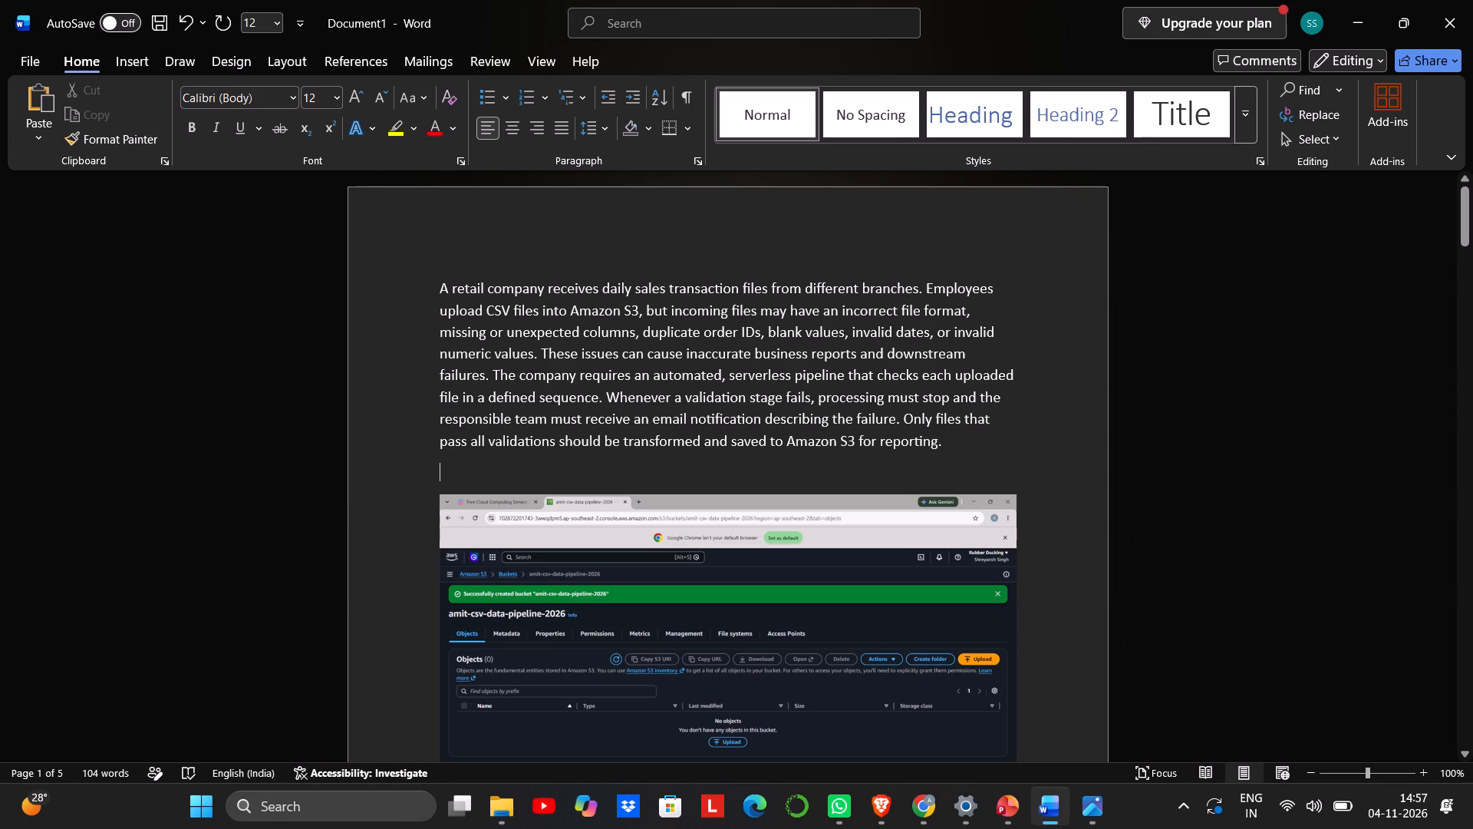
Add two lines above the problem statement and enter the indented title "Practical" on the second one.
left_click(549, 277)
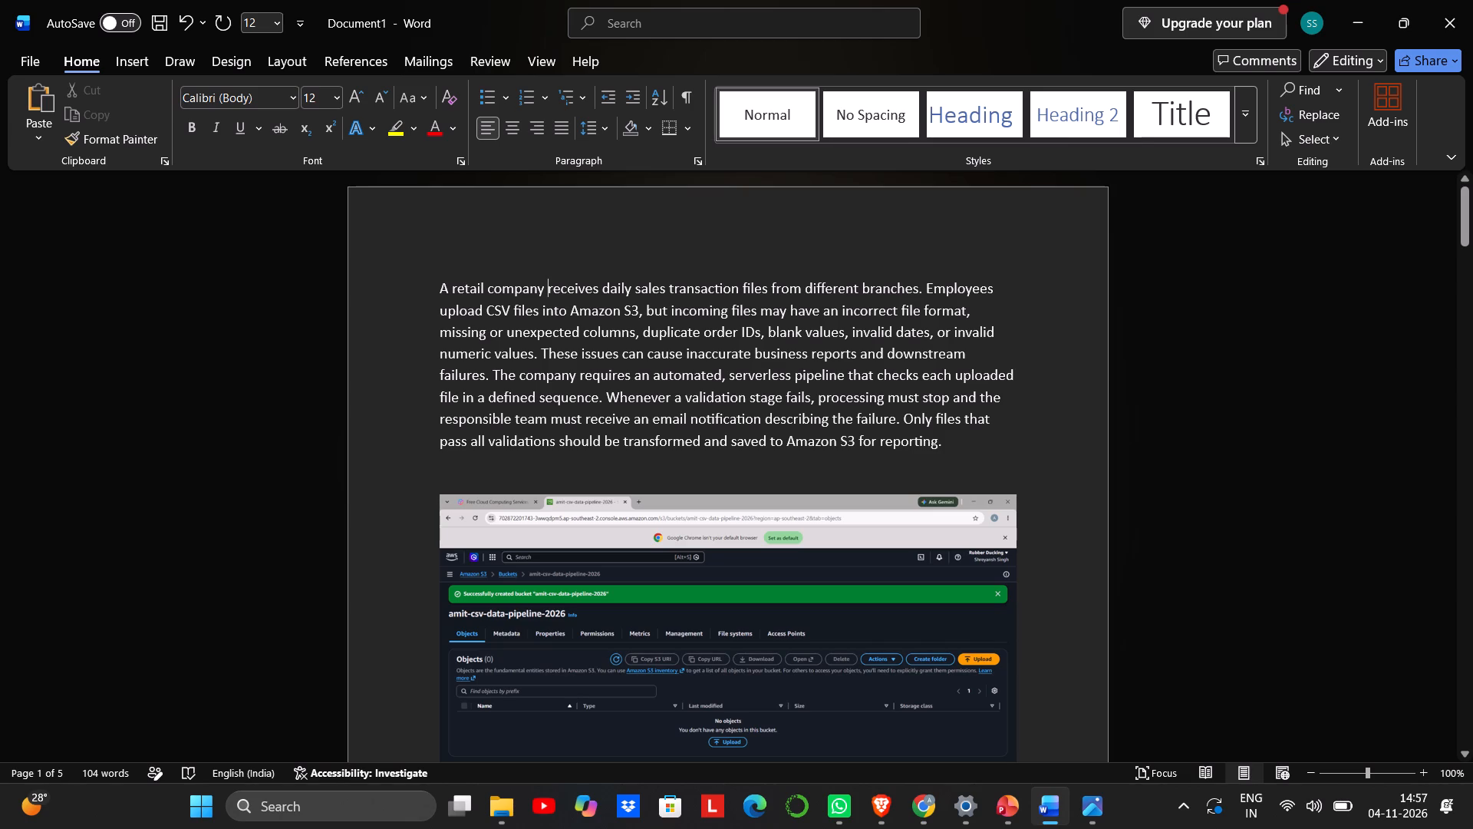
left_click(441, 280)
key("Return")
key("Return")
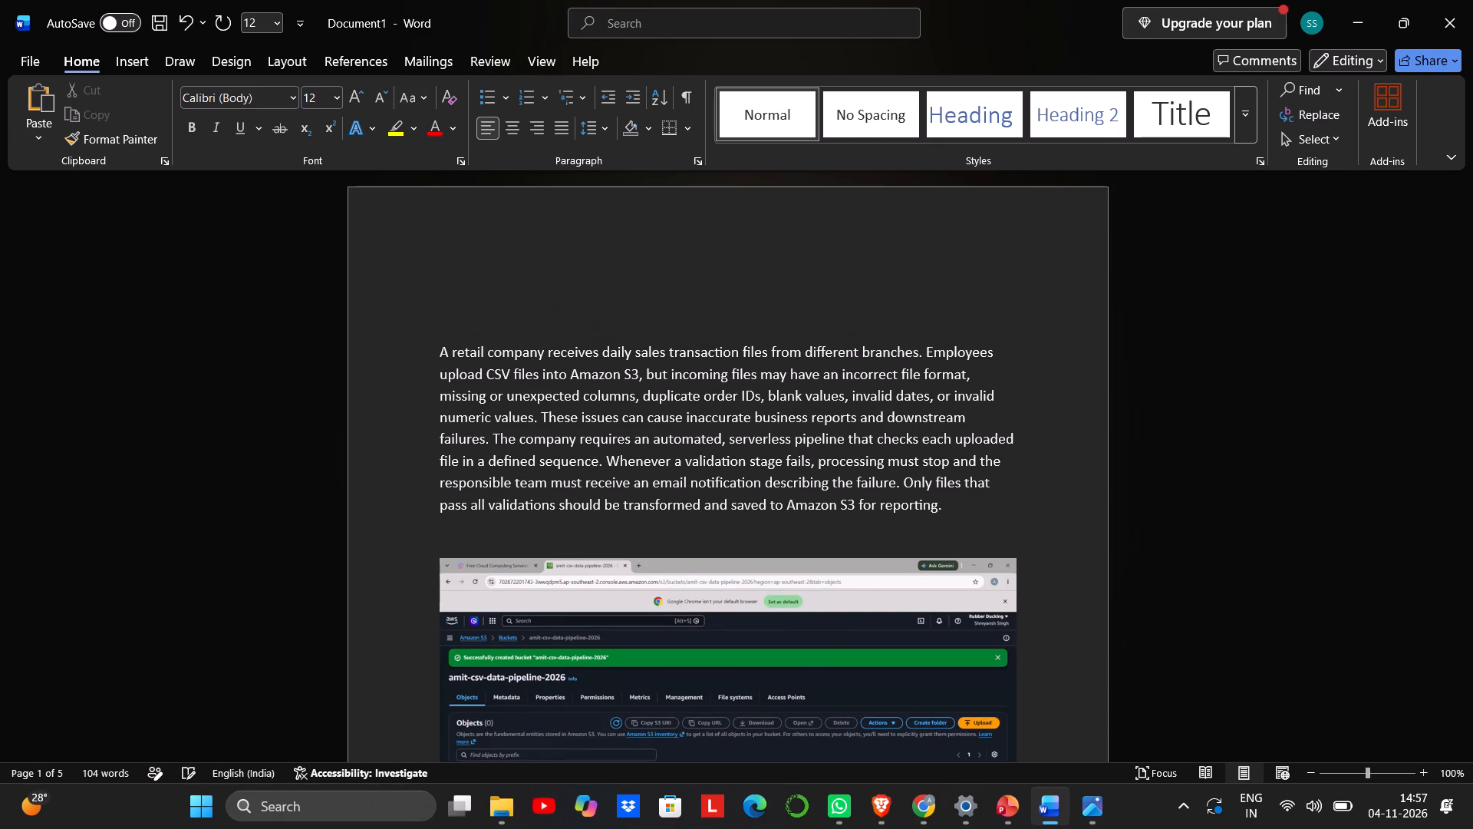
key("Up")
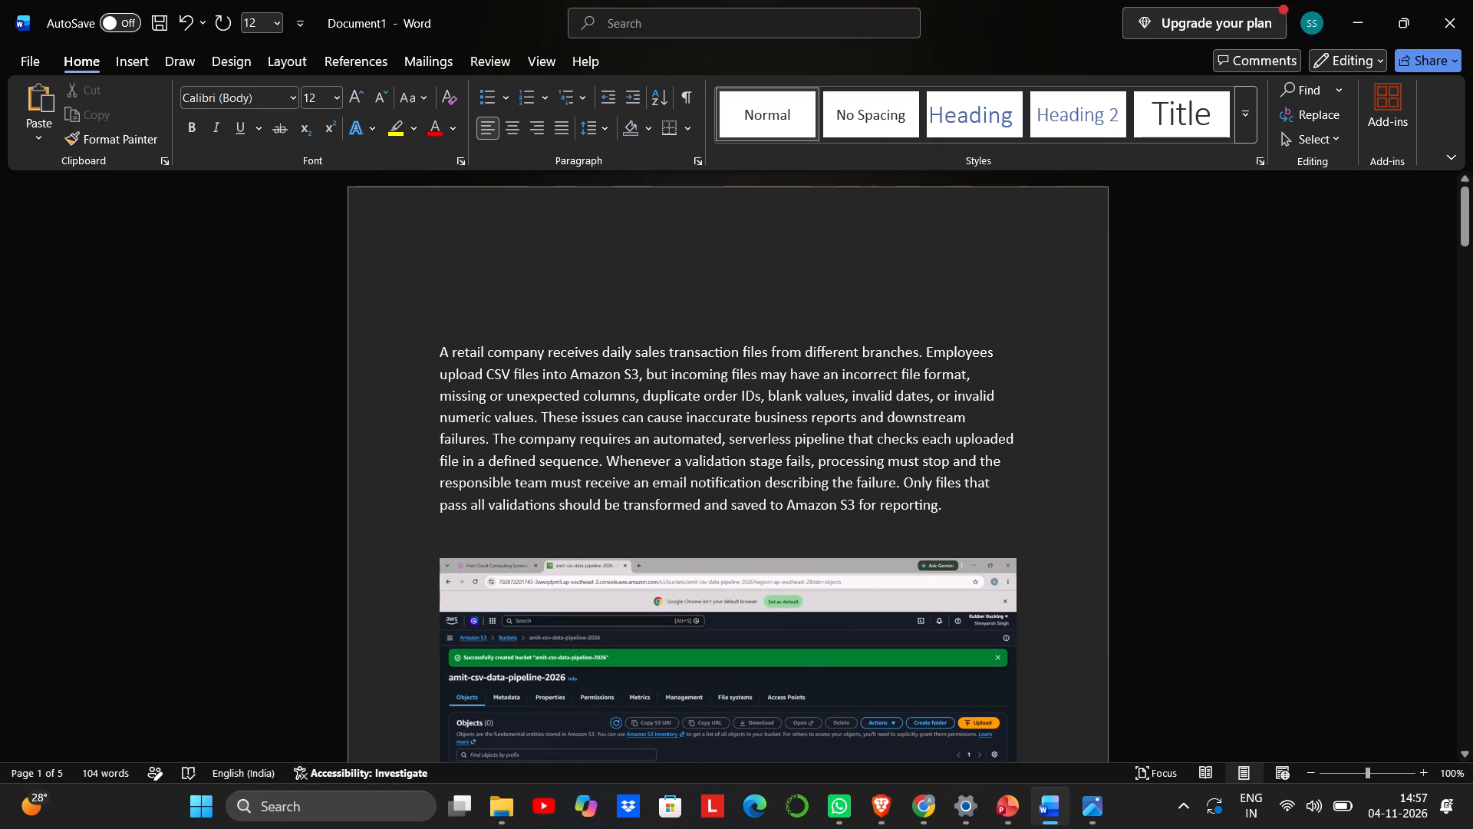
key("Tab")
key("Tab")
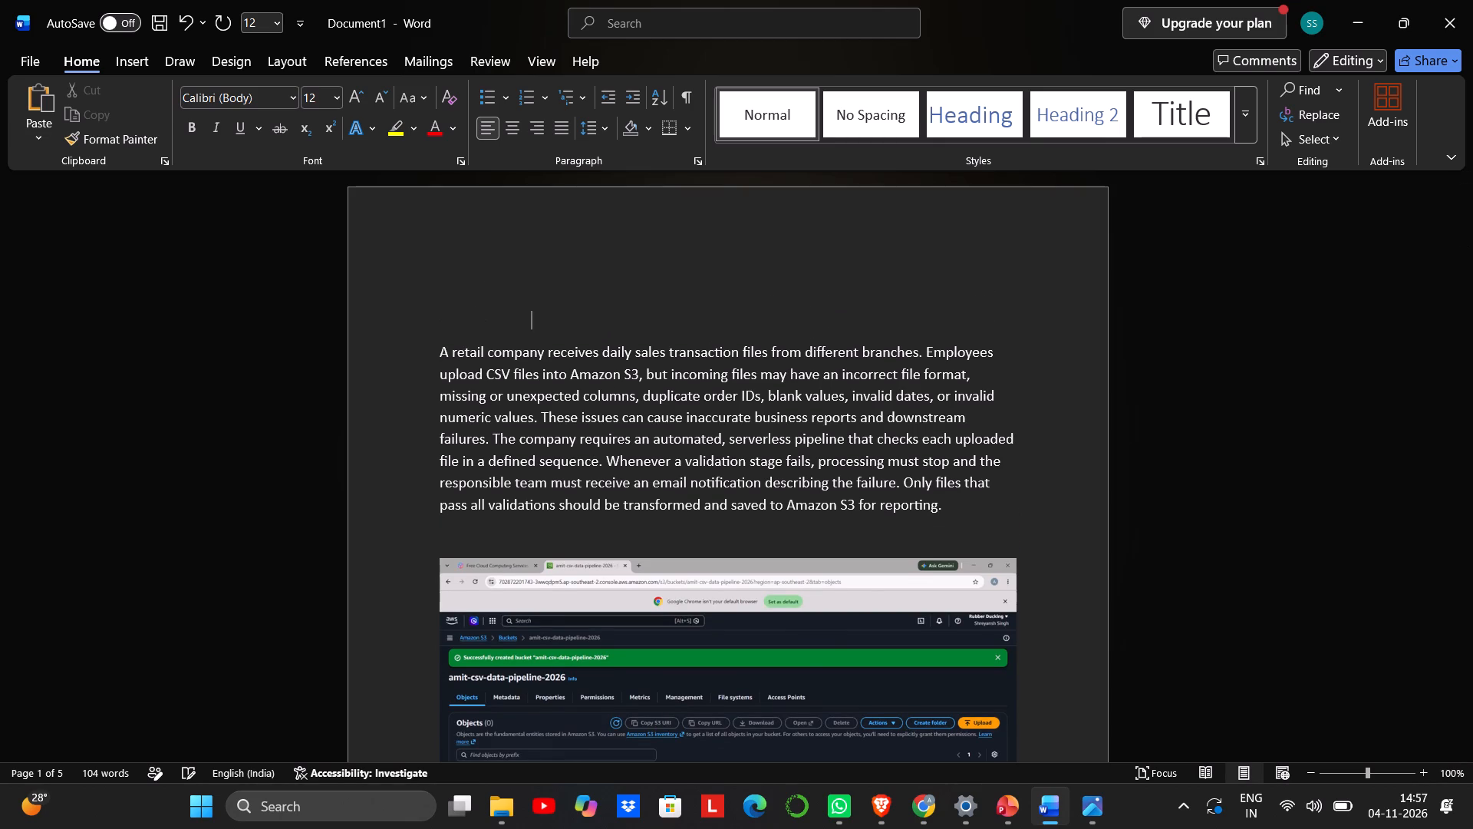
key("Tab")
key("Tab")
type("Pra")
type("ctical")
Indent the "Practical" title by one more tab stop so it sits nearer the page centre.
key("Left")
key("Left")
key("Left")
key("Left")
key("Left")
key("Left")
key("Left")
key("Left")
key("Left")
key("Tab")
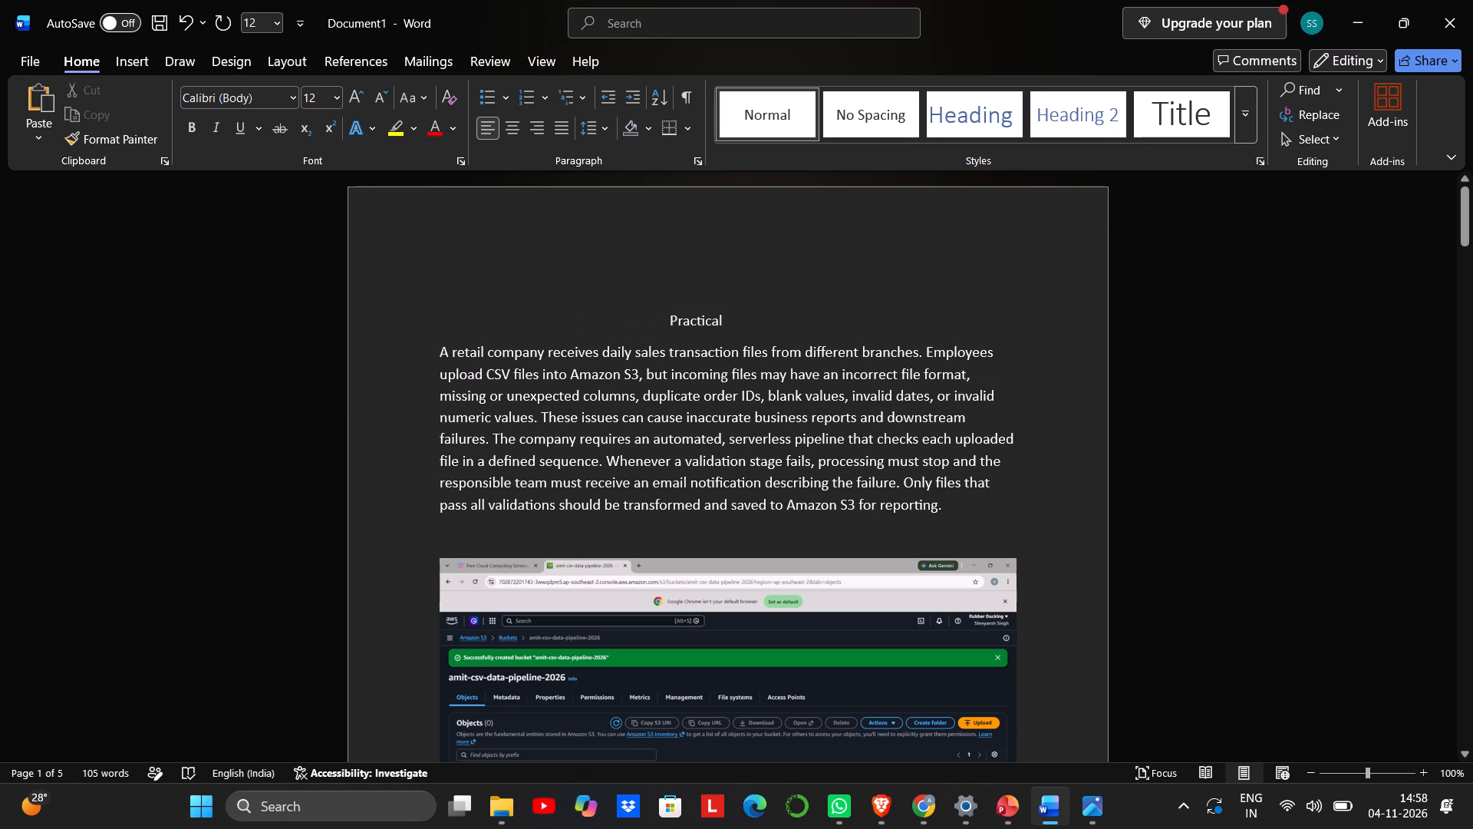
Set the "Practical" title's font size to 16.
double_click(711, 319)
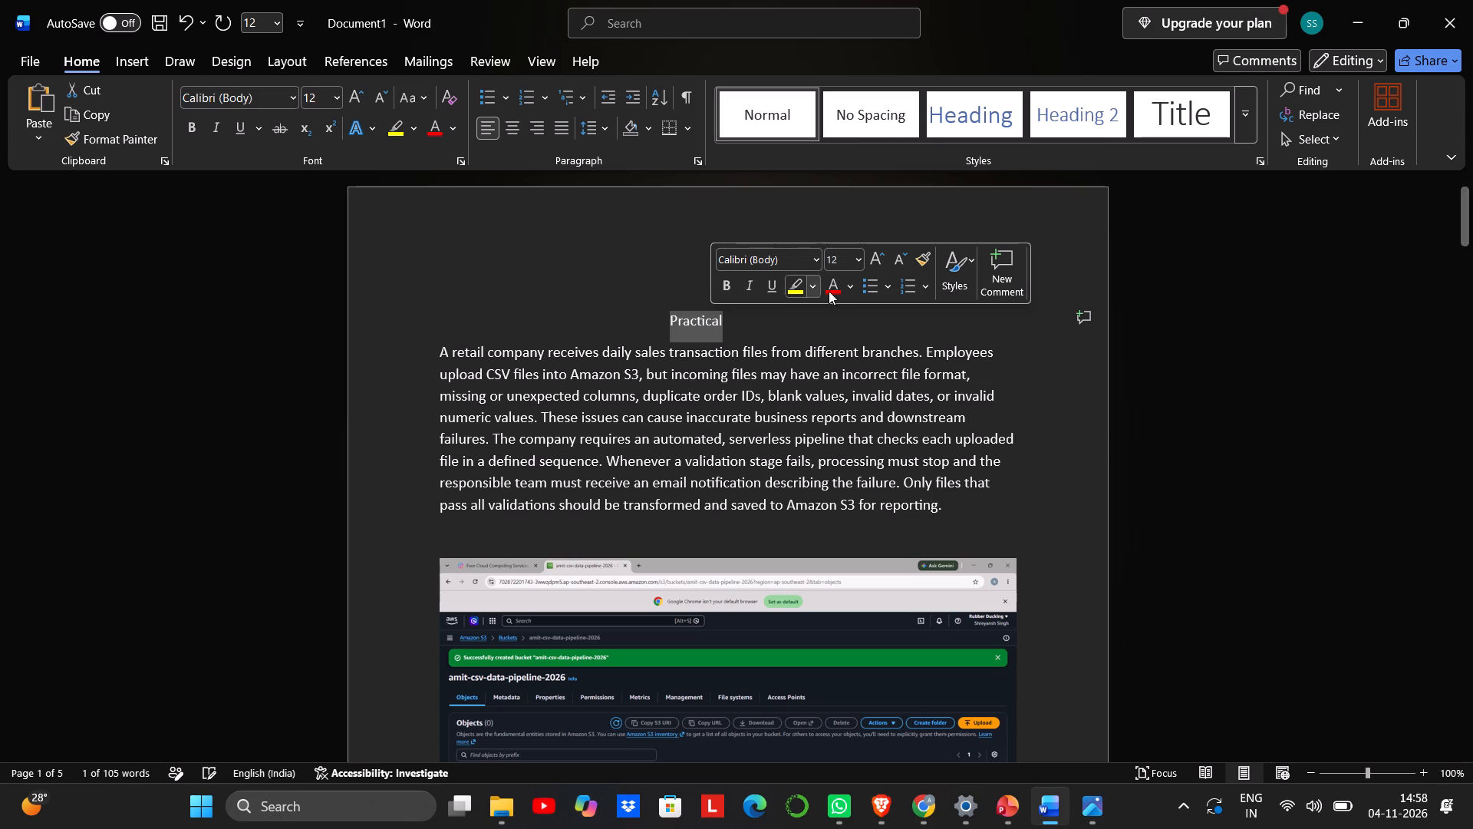
left_click(858, 261)
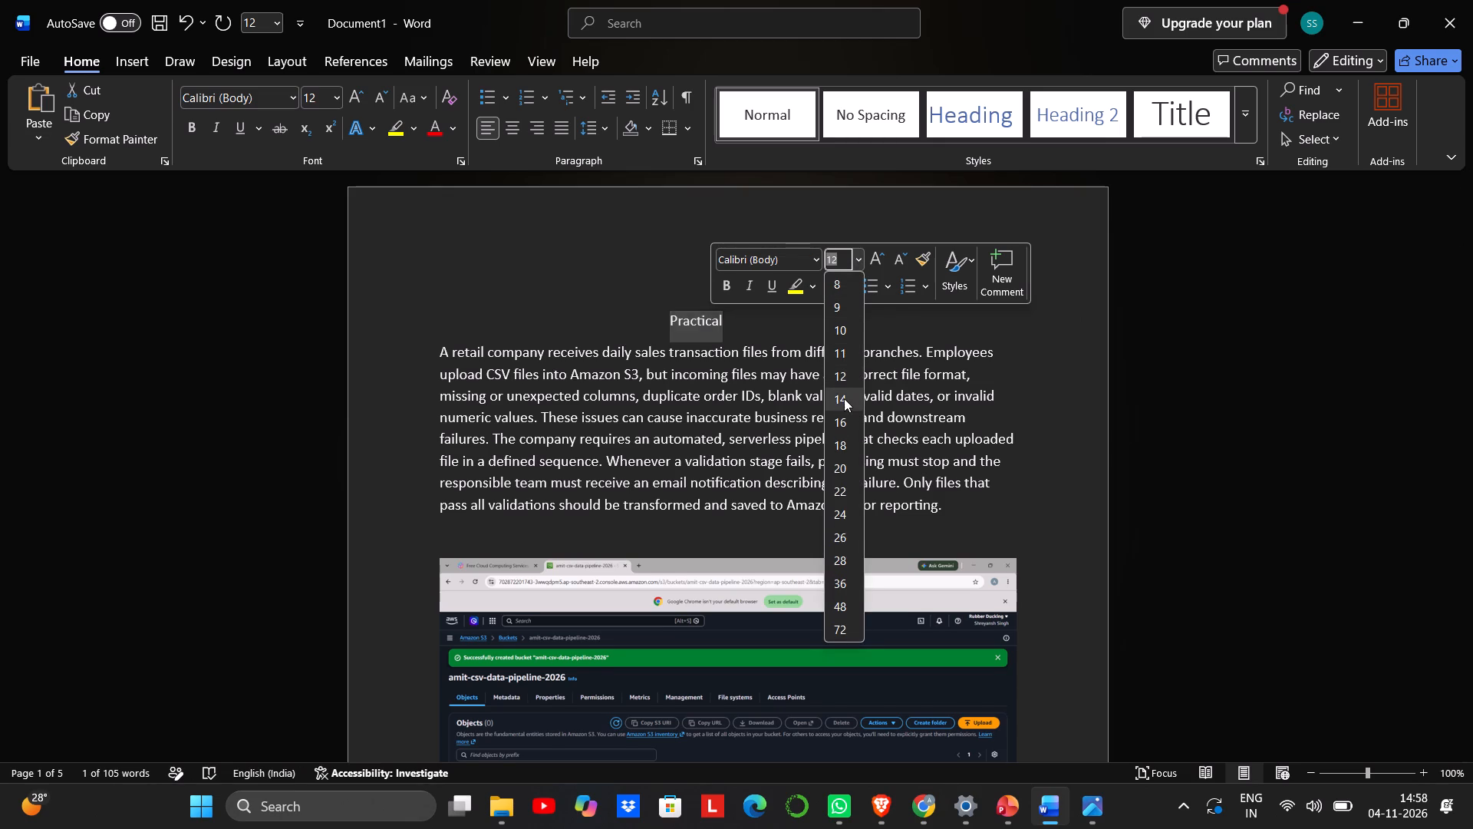
left_click(840, 416)
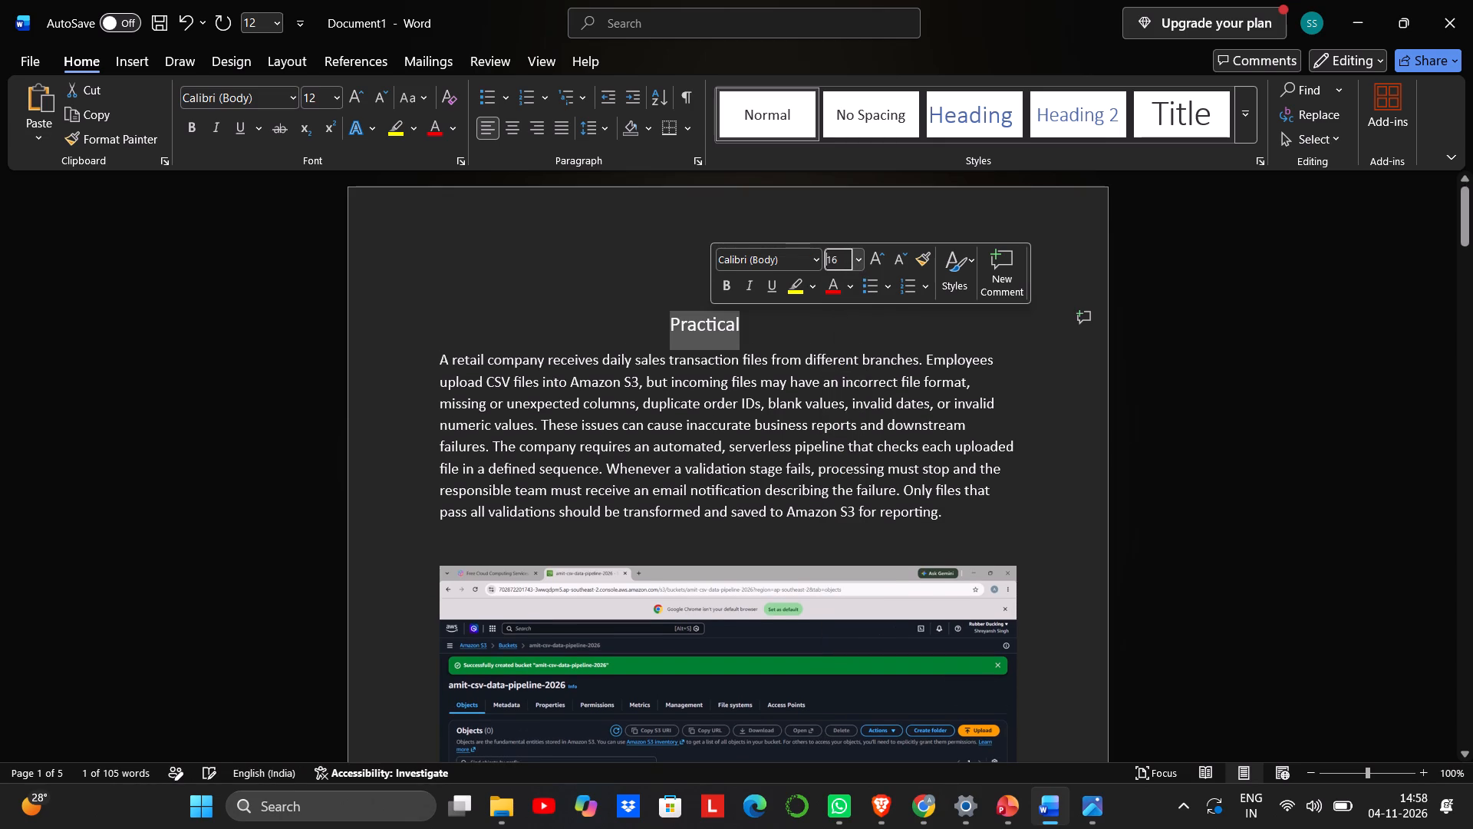
Enter a "NAME :" line with the student's name on the blank line above the title.
left_click(568, 280)
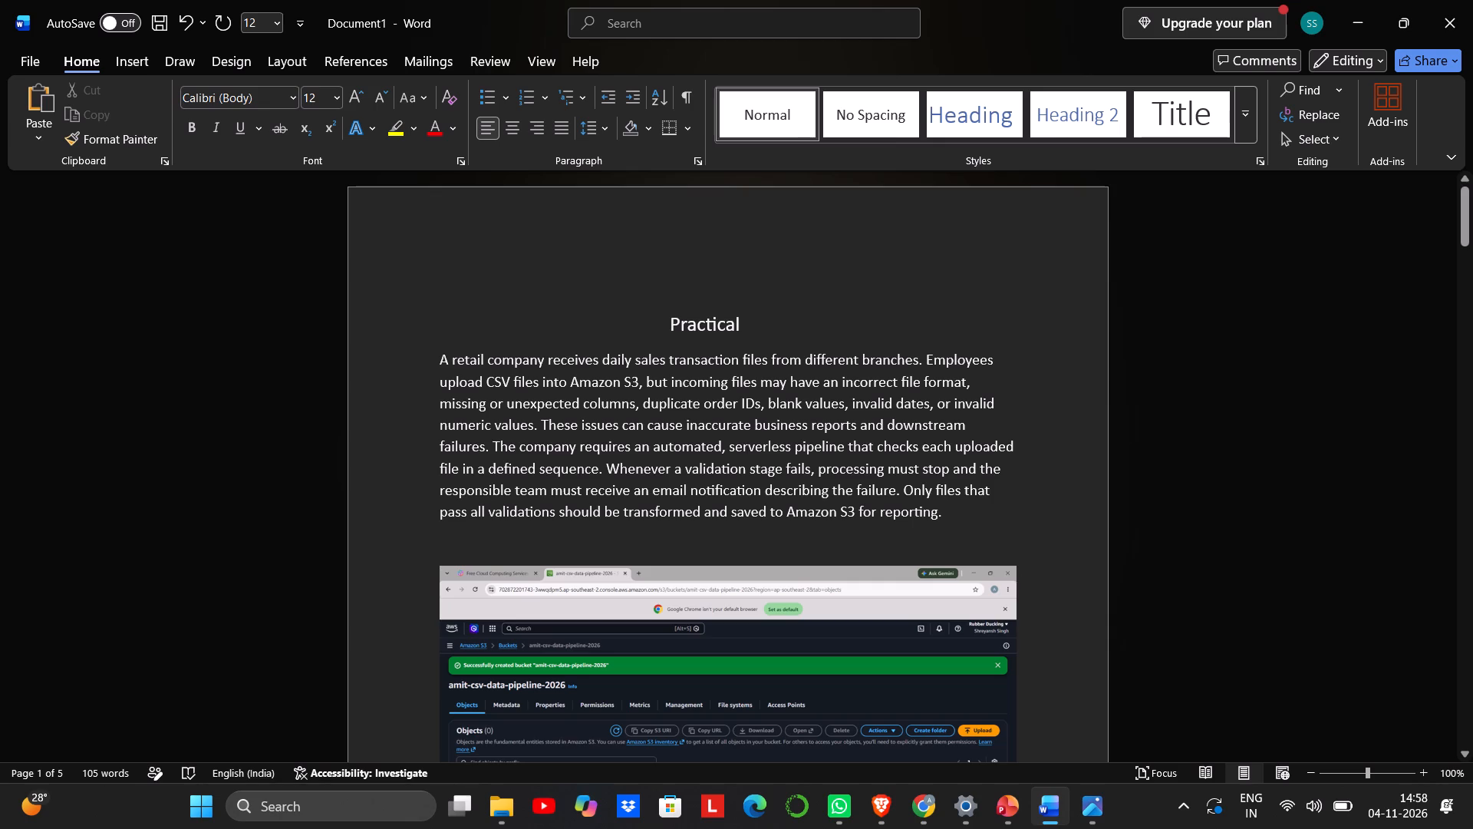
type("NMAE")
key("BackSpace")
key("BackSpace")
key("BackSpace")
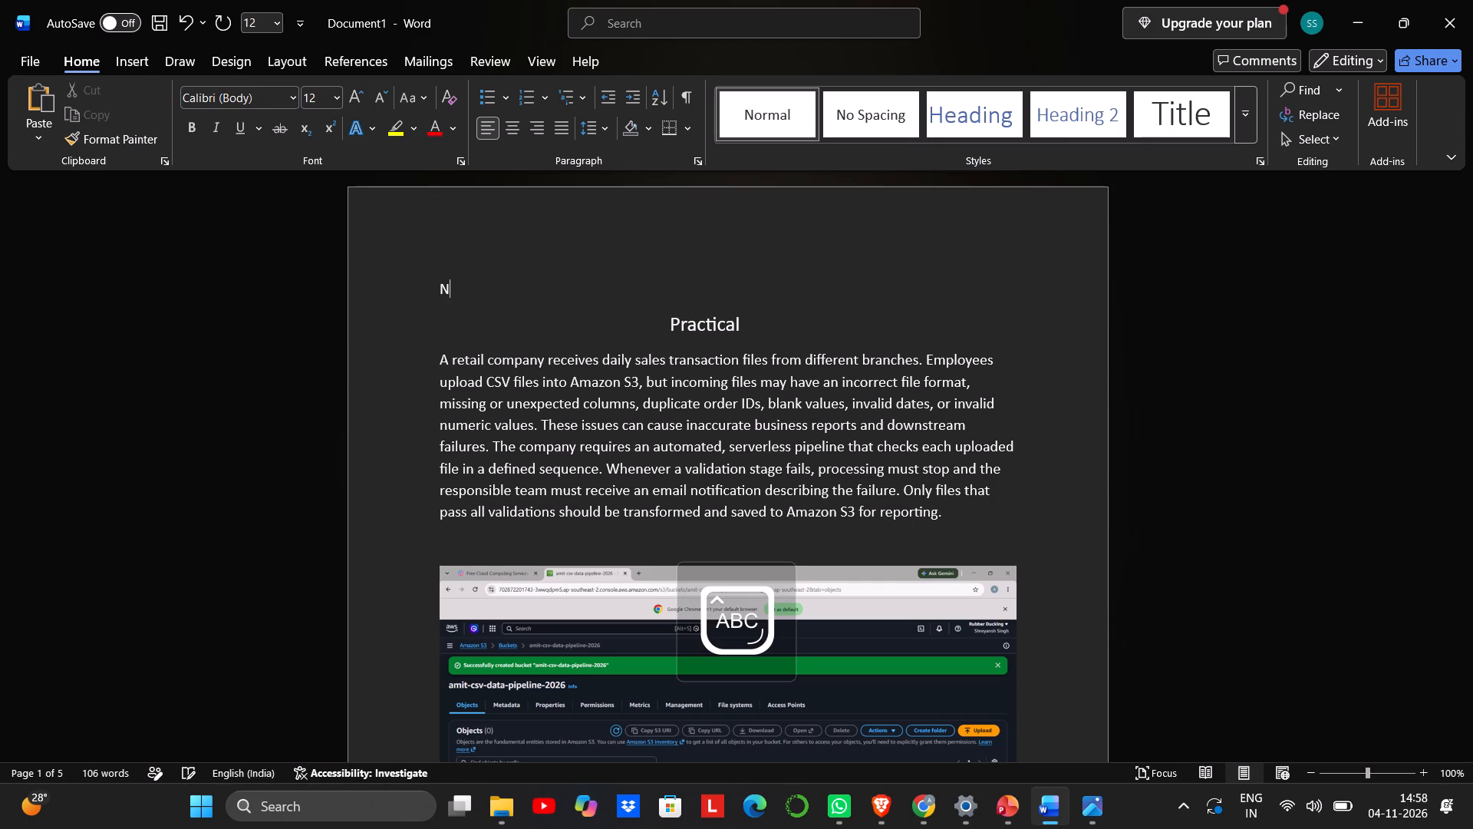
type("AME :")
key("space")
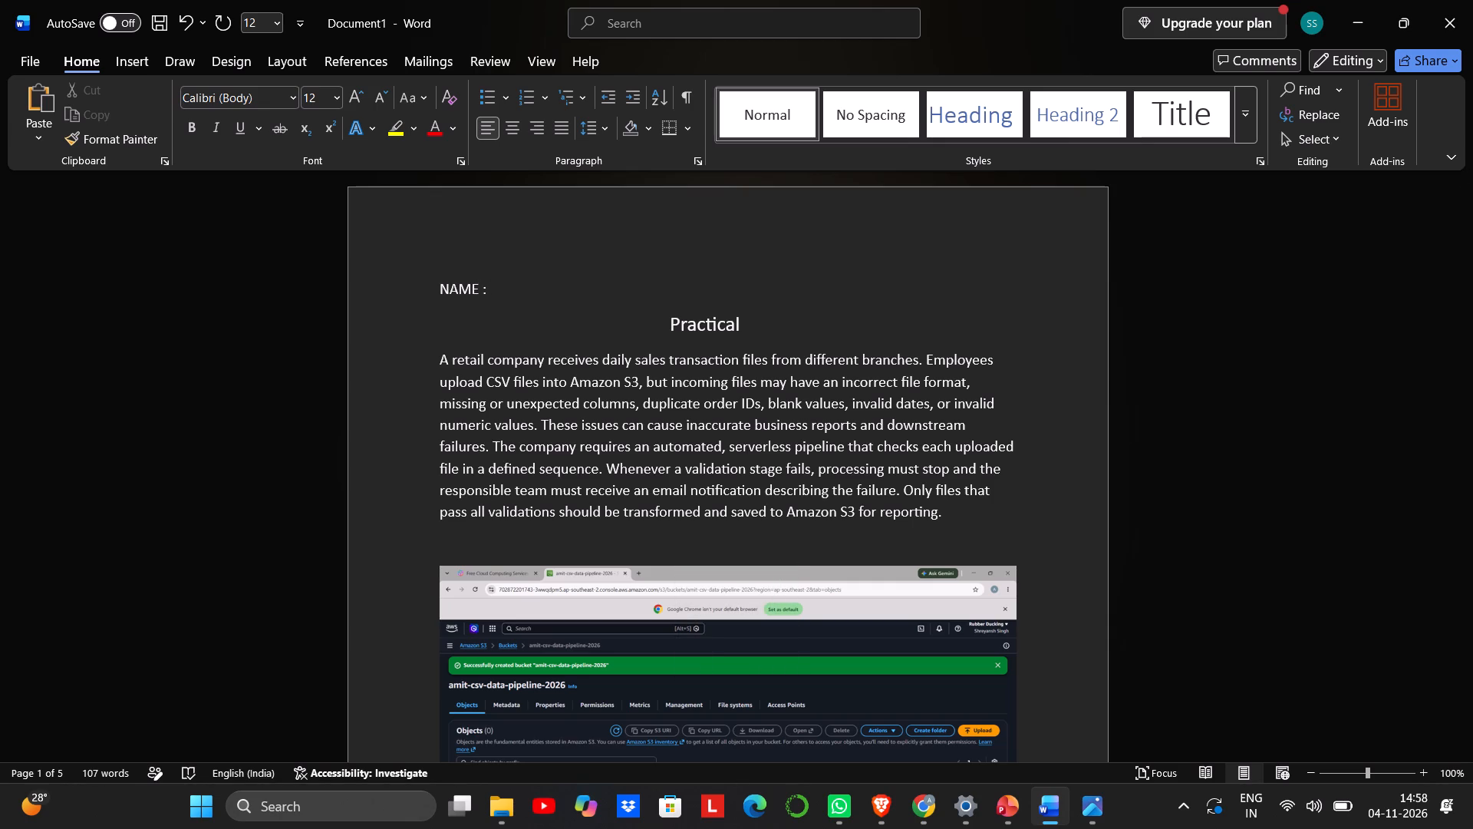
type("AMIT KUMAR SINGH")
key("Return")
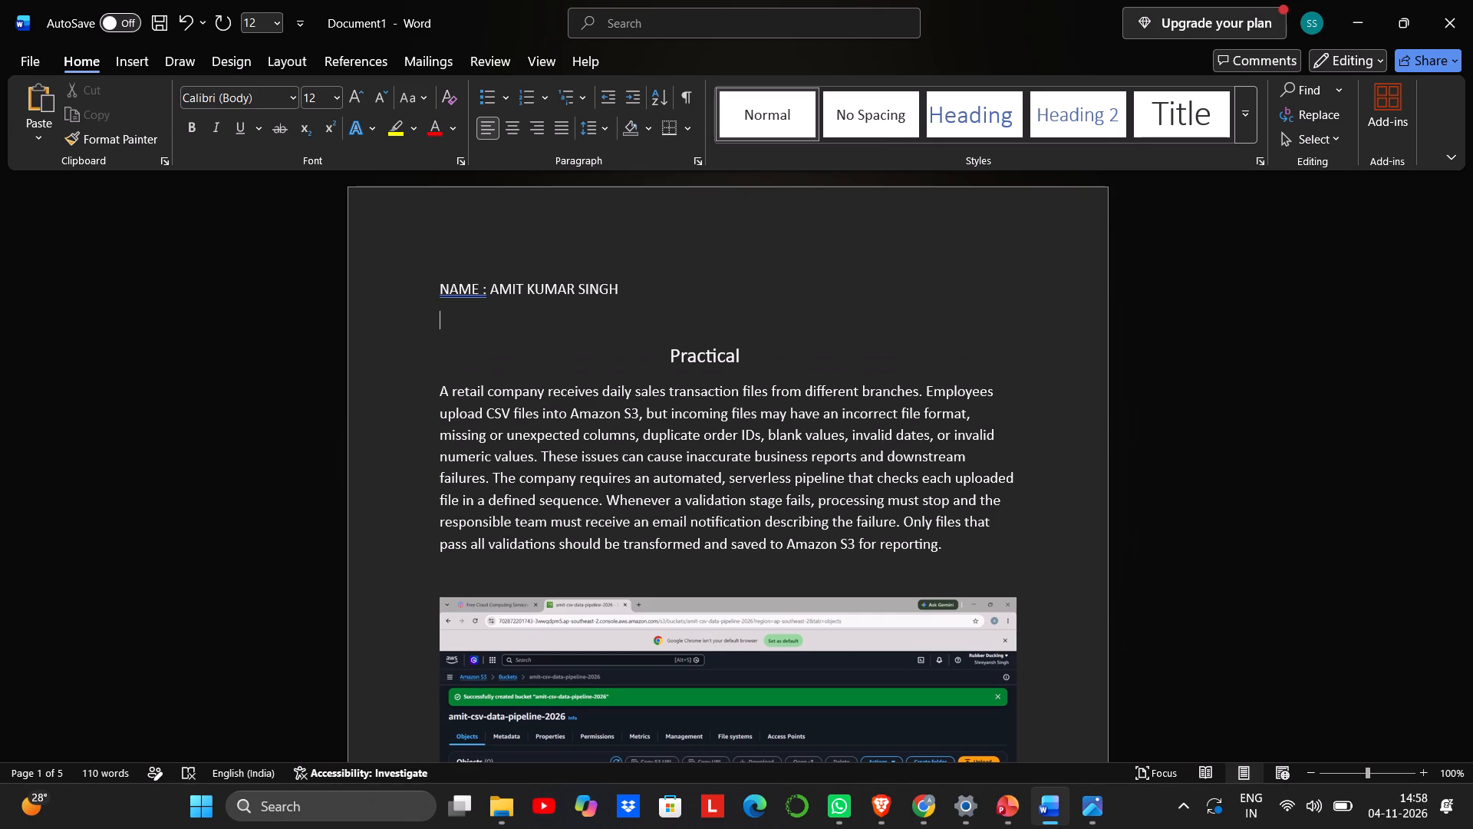
Start a branch line below the name line with the label "BRANCH -".
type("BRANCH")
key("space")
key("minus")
Extend the title to read "Practical – CA-2".
left_click(755, 351)
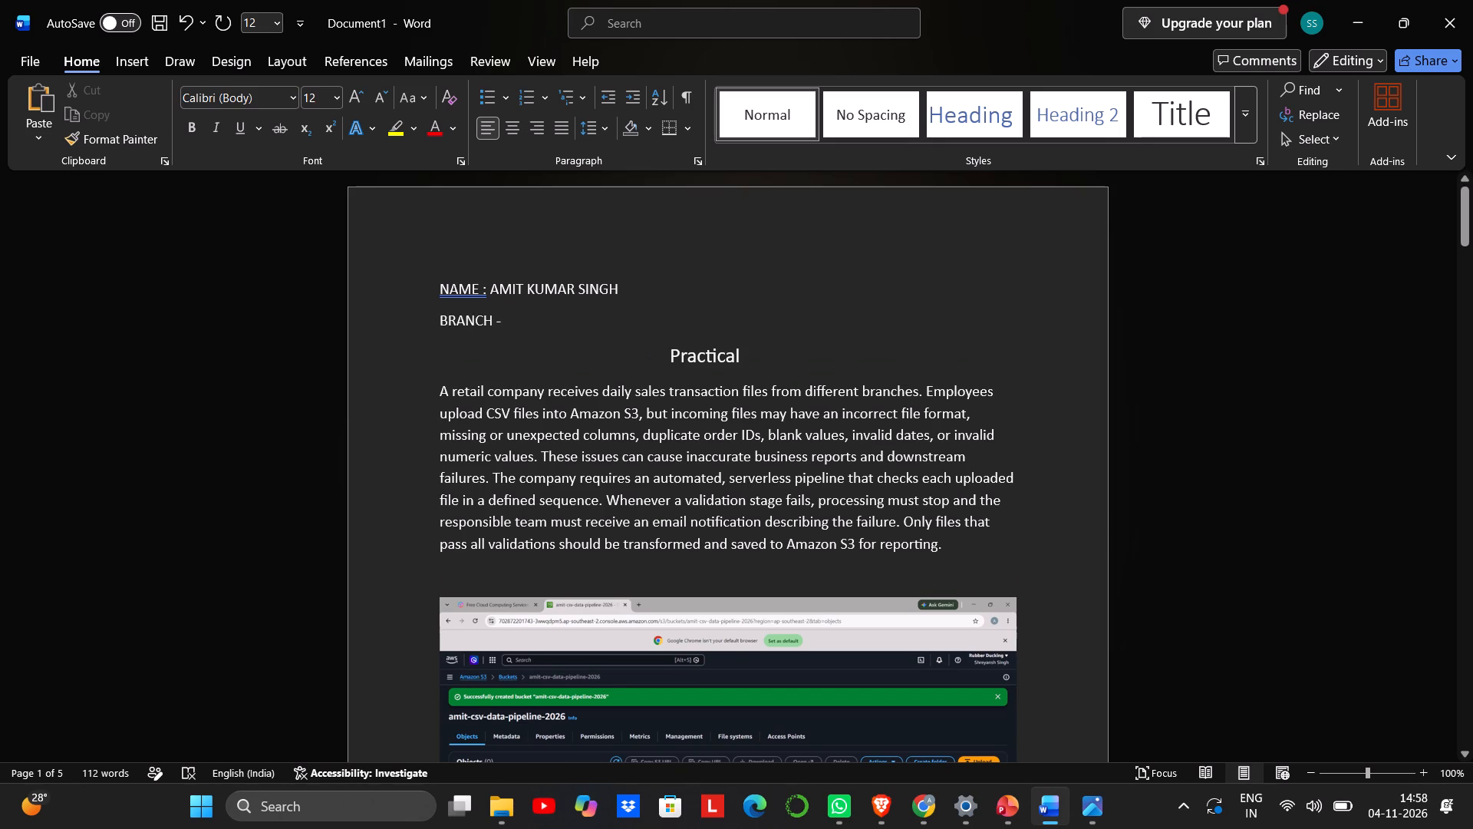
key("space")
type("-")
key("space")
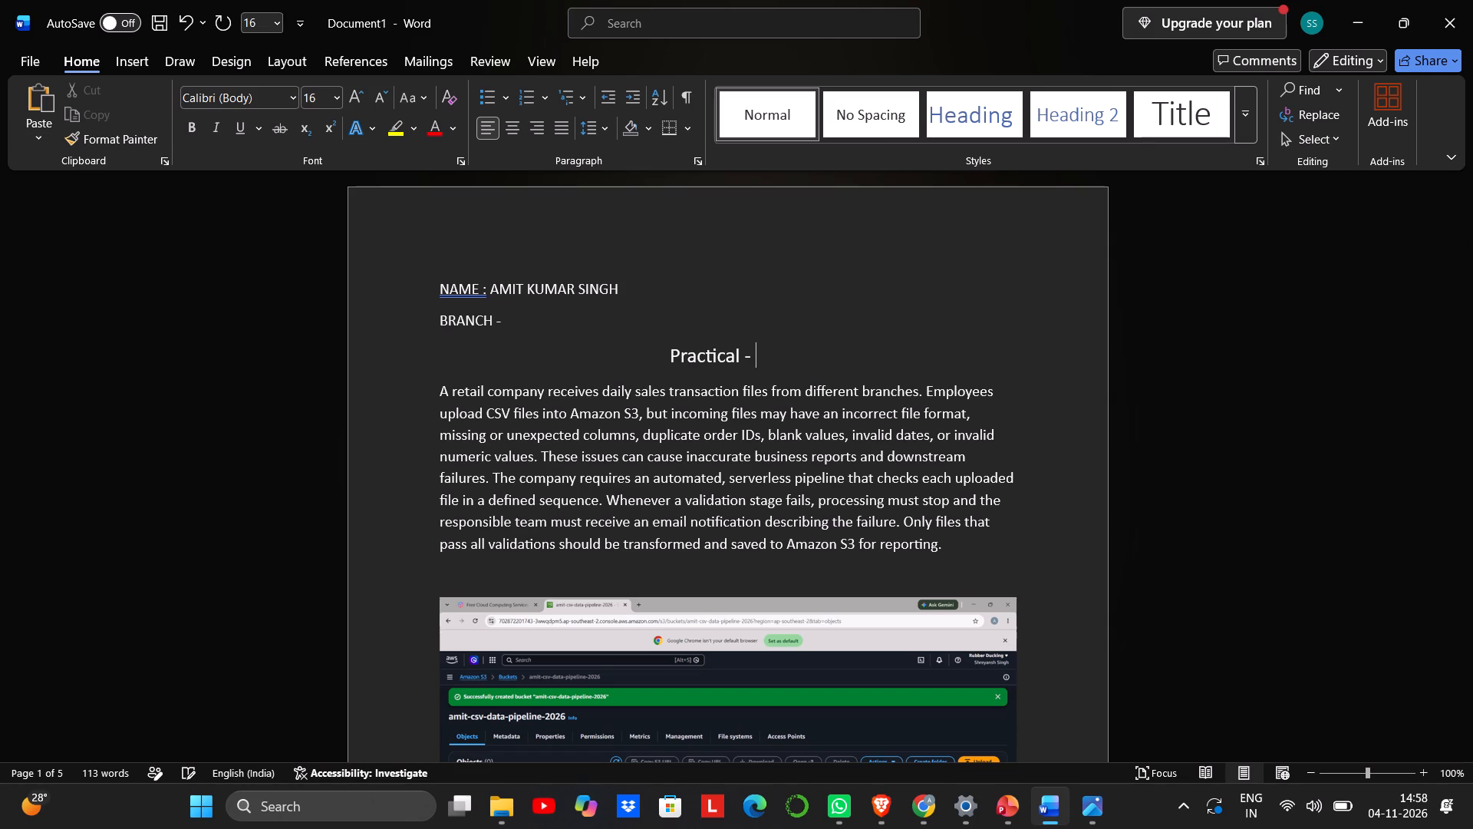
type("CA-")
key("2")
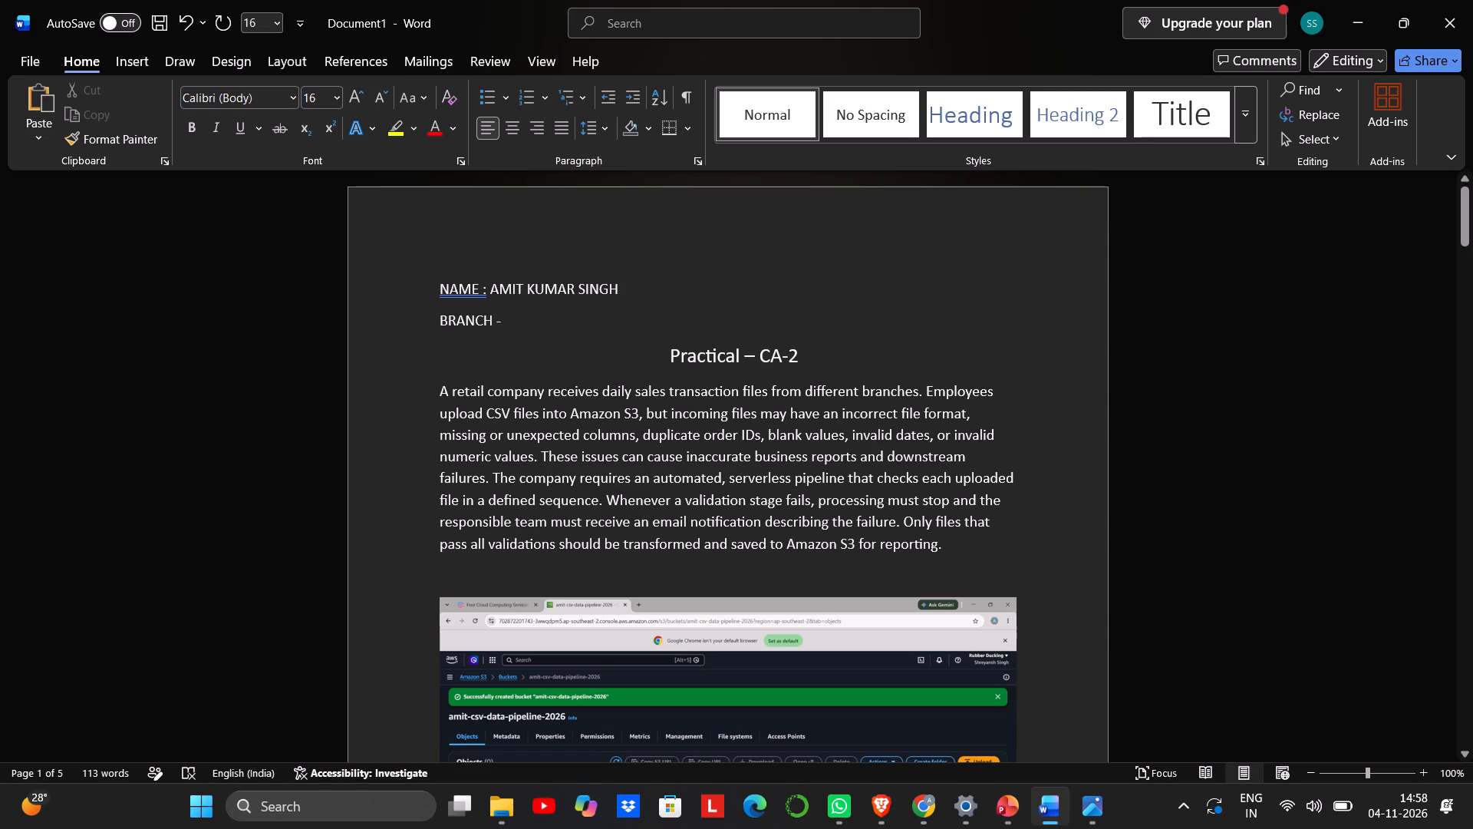
Complete the branch line with CSIT-5A and replace the dash after the label with a colon, giving "BRANCH : CSIT-5A".
left_click(545, 315)
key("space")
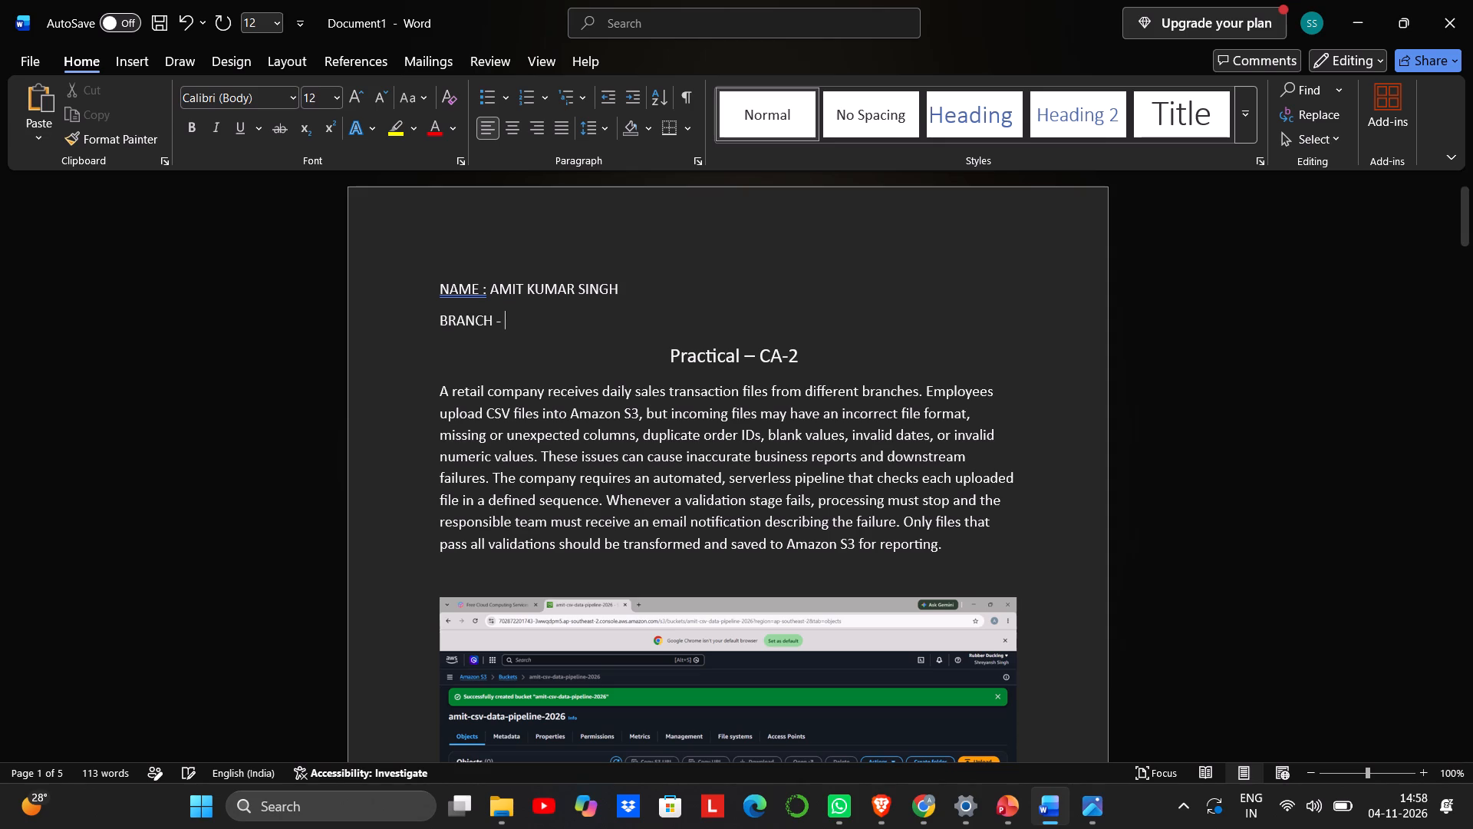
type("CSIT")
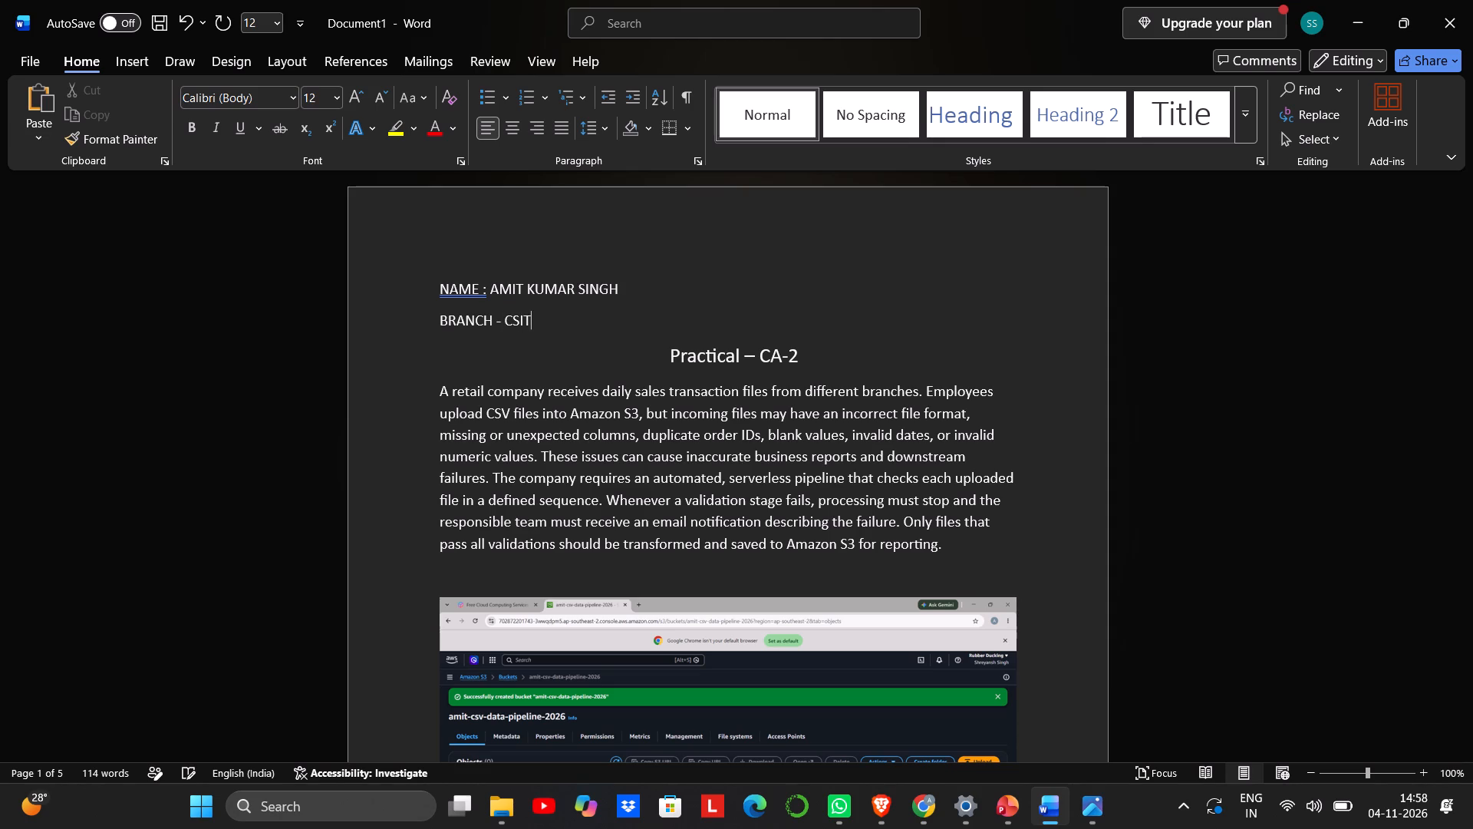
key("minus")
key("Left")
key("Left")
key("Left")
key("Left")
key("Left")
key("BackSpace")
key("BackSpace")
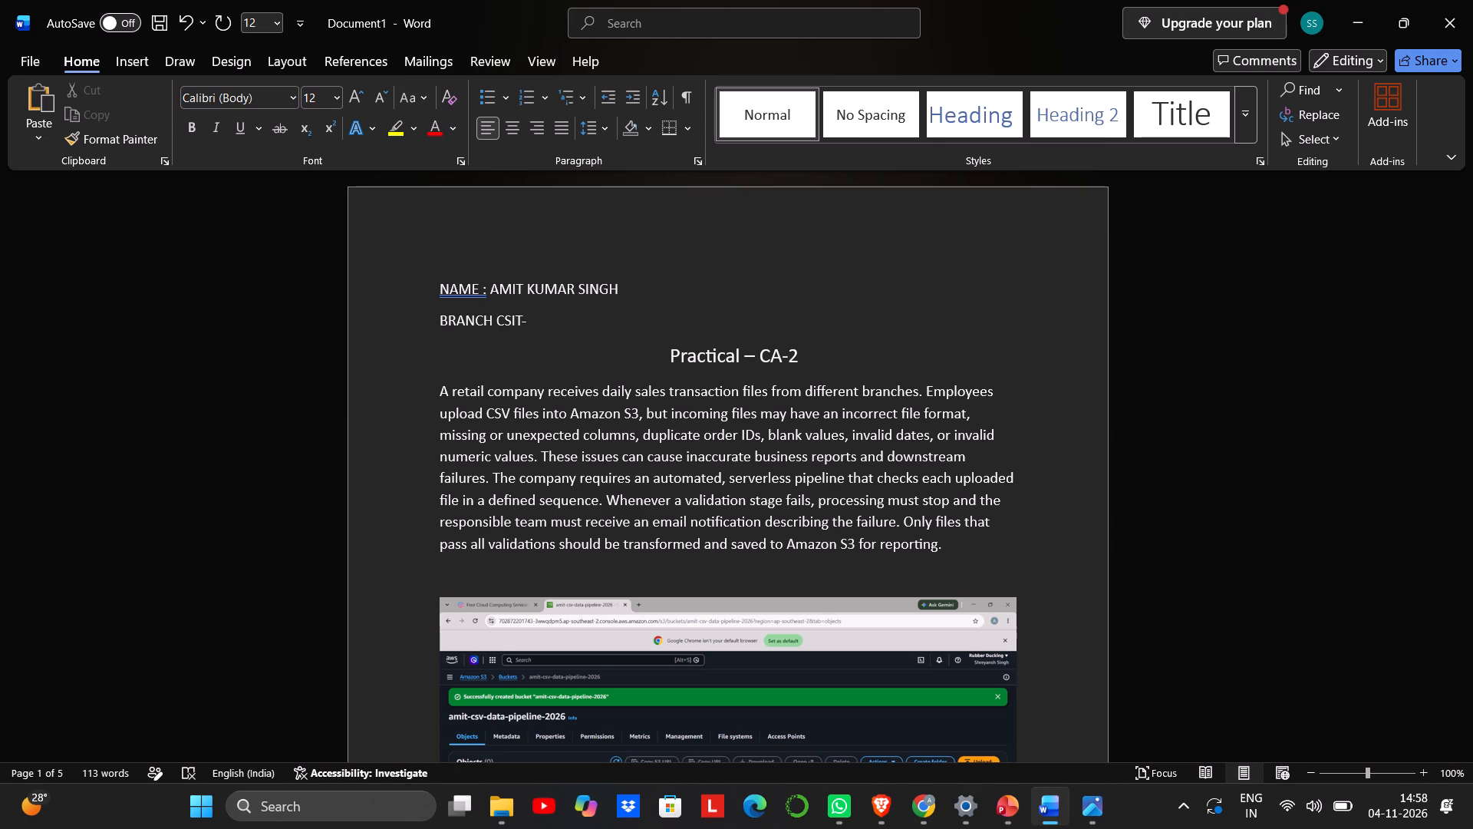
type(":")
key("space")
left_click(553, 322)
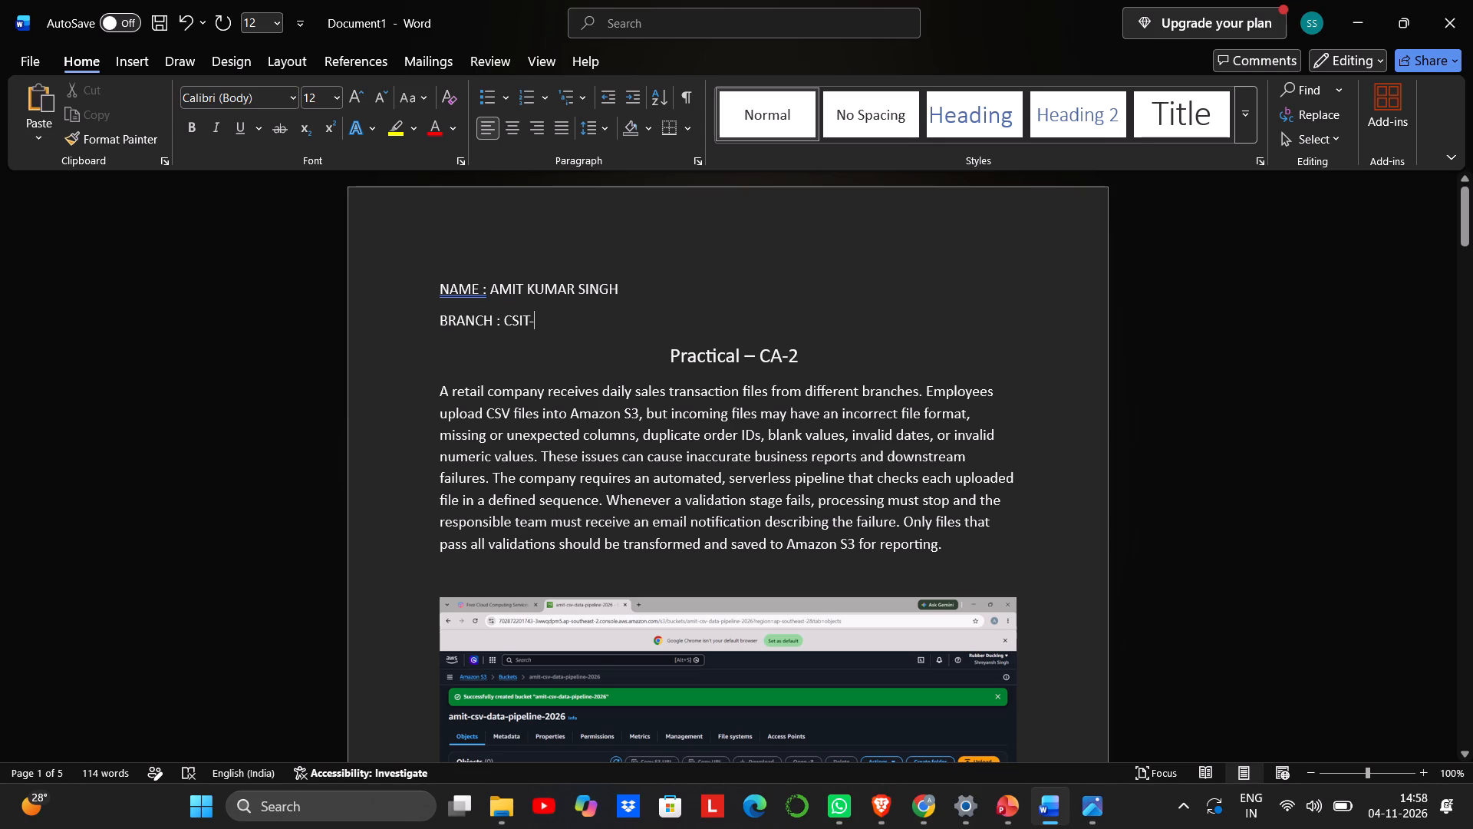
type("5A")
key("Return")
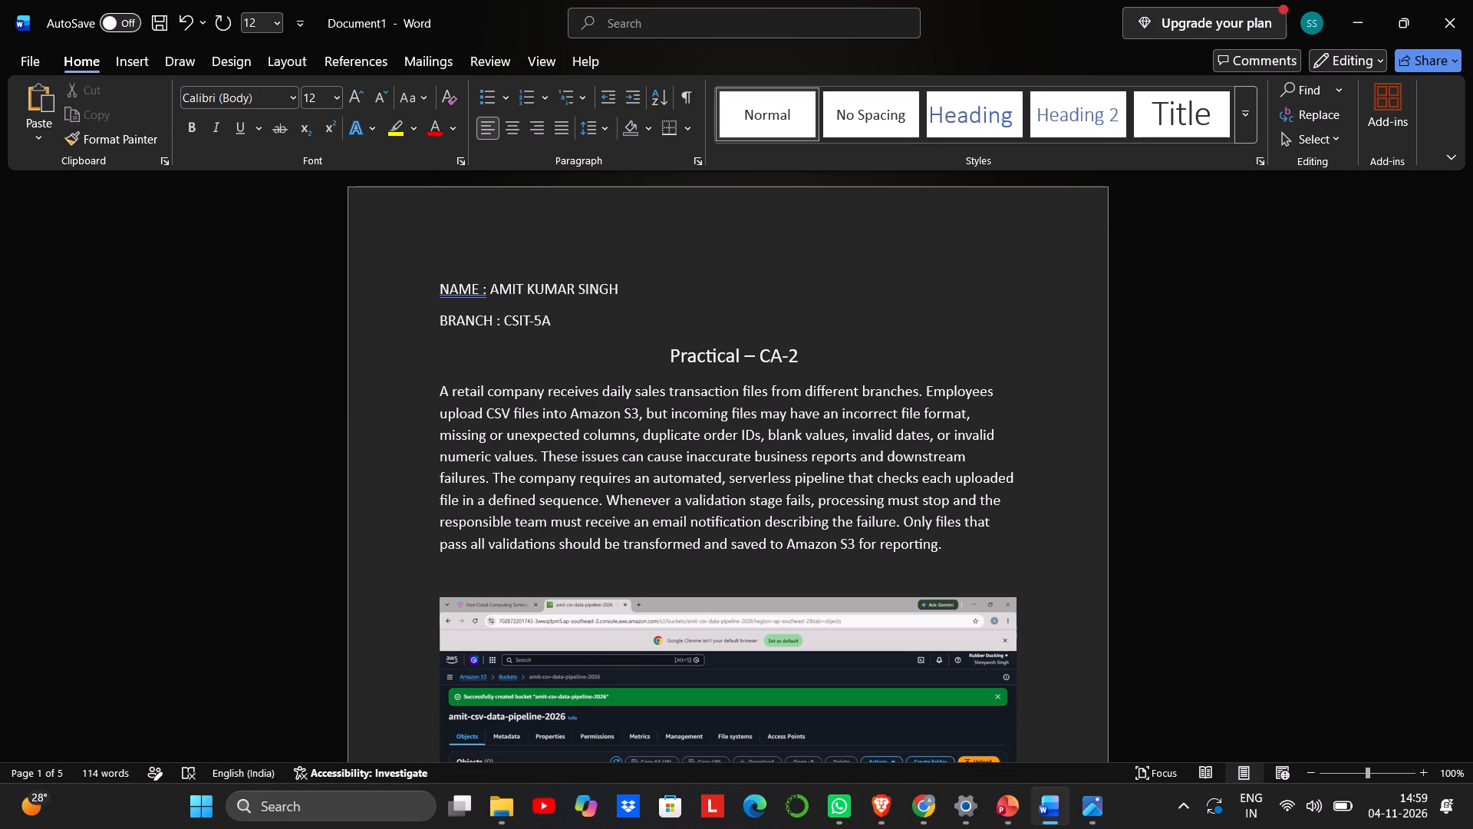
Enter a "ROLL NO. :" line with the student's roll number below the branch line.
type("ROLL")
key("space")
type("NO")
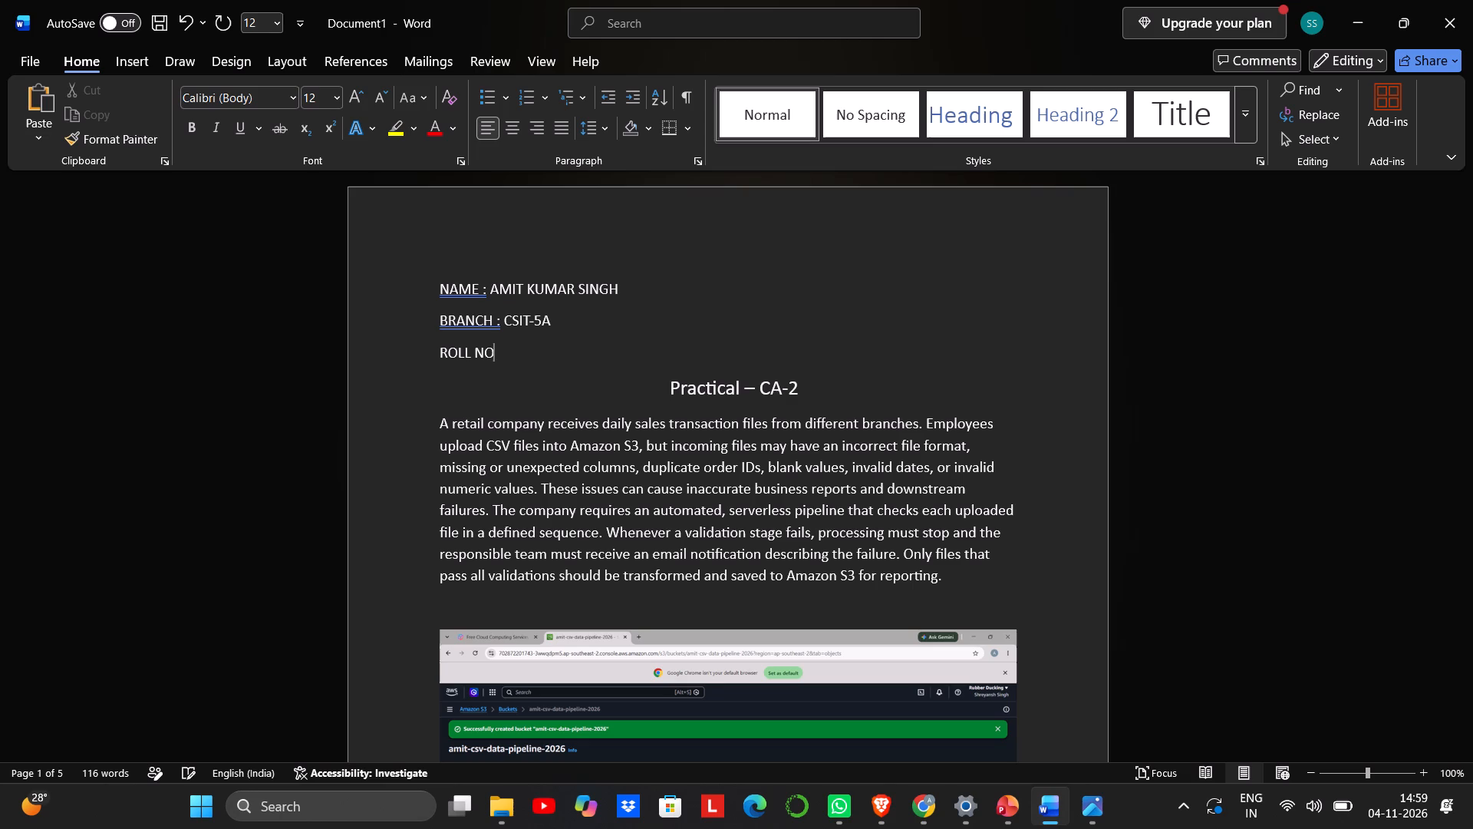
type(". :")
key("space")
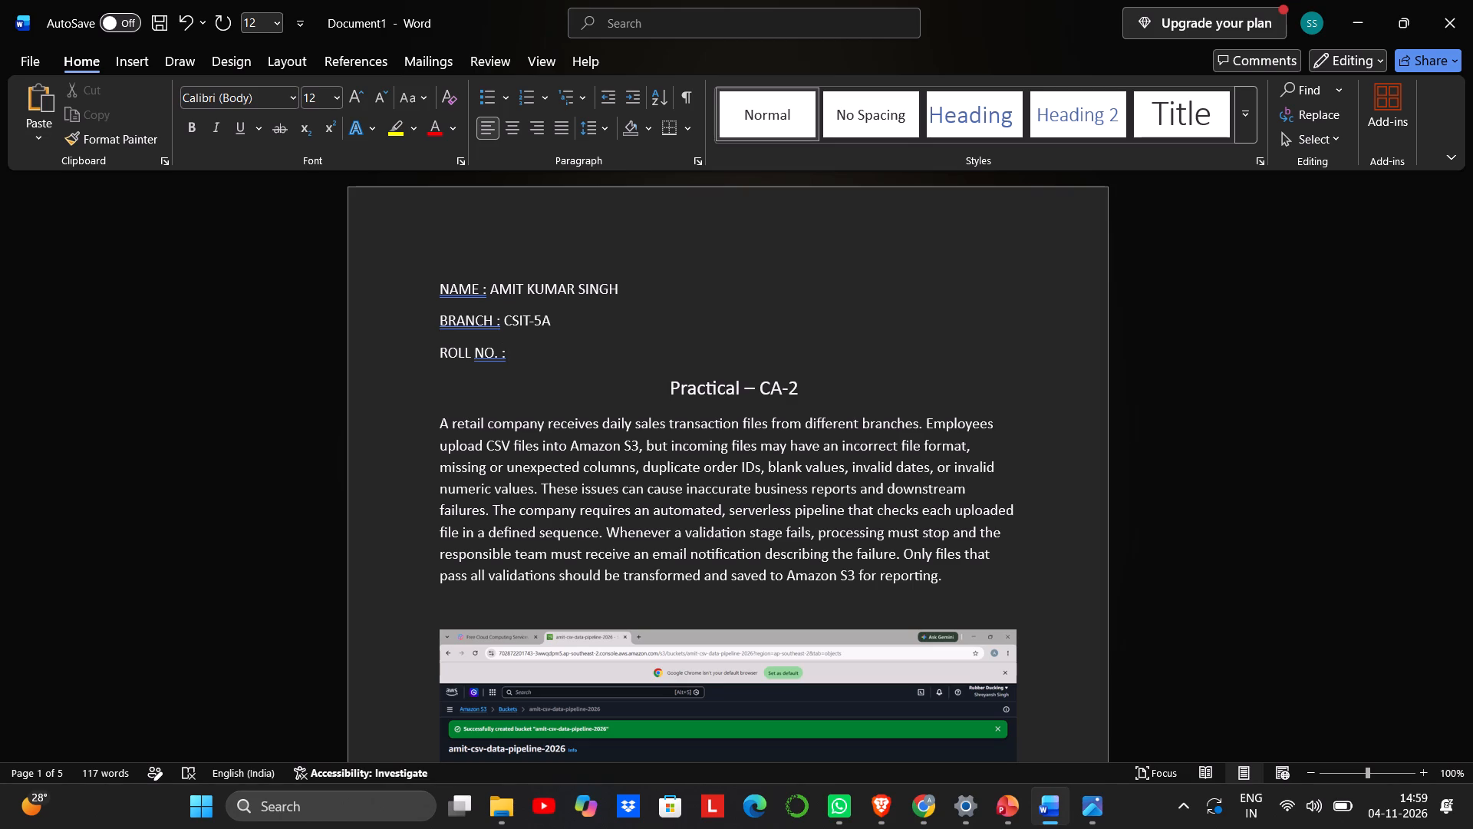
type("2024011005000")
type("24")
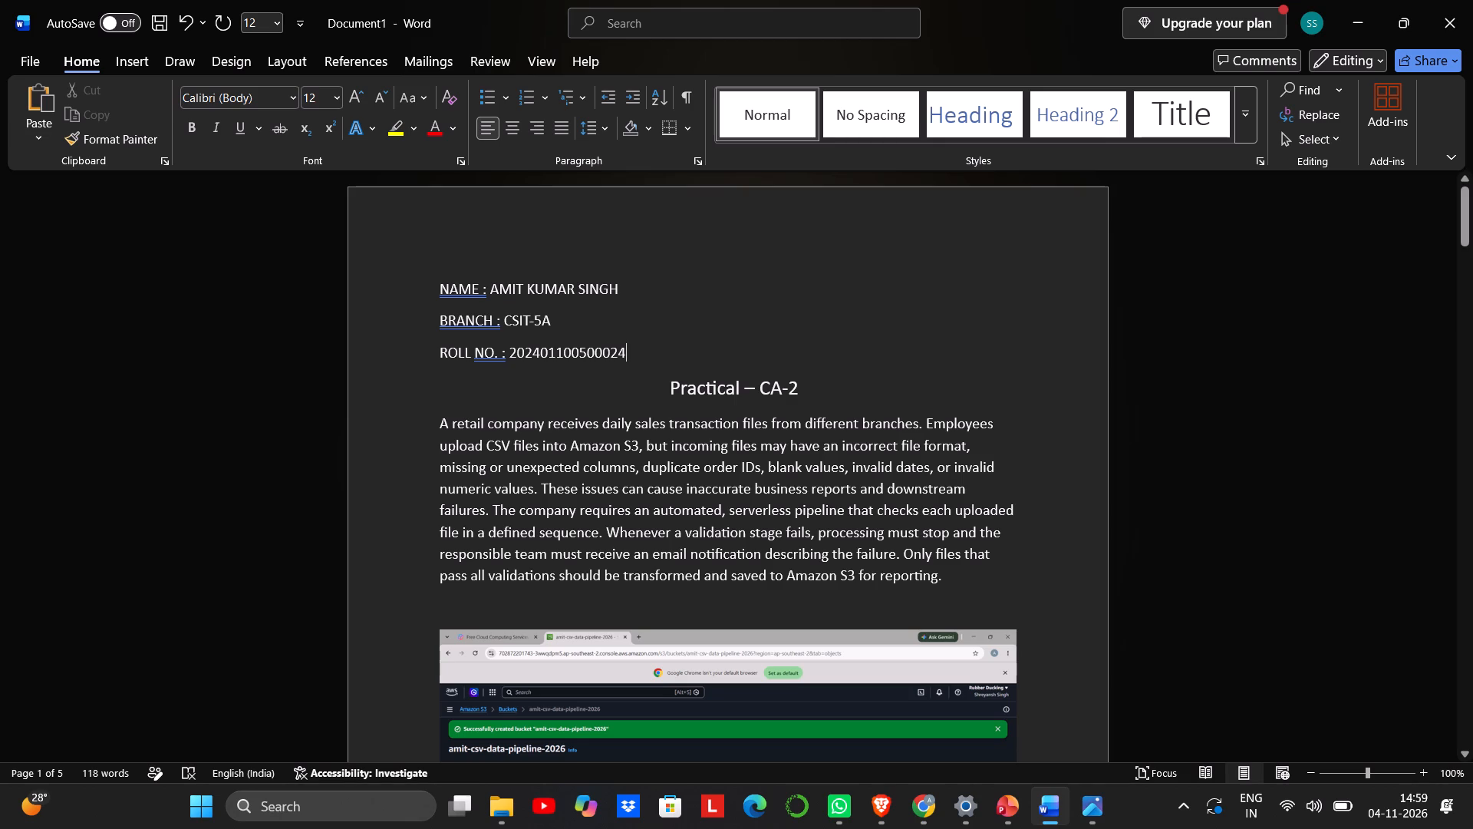
Set the font size of the name, branch and roll number lines to 18.
left_click_drag(440, 286, 600, 352)
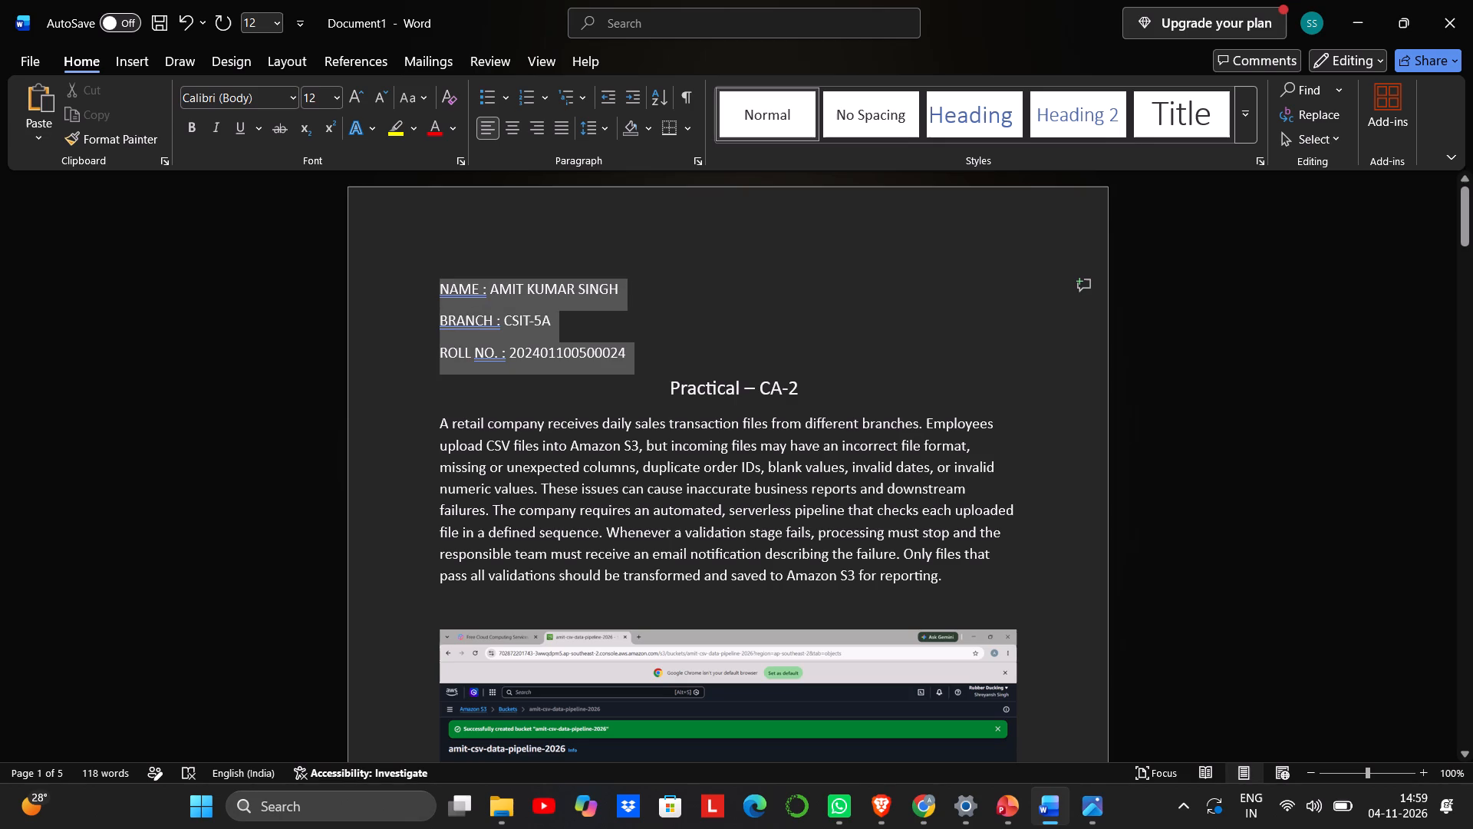
left_click_drag(600, 352, 604, 352)
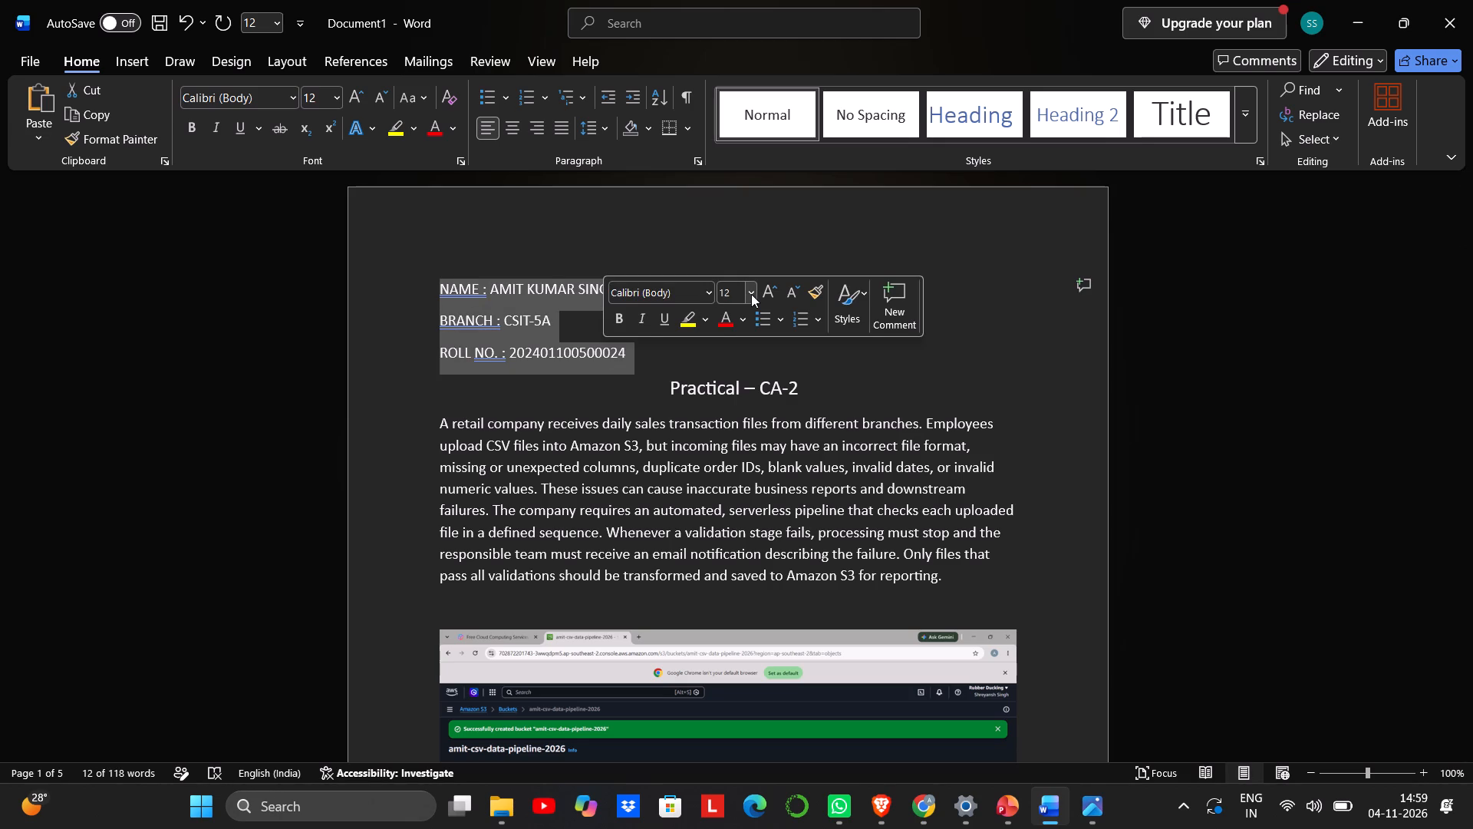
left_click(751, 294)
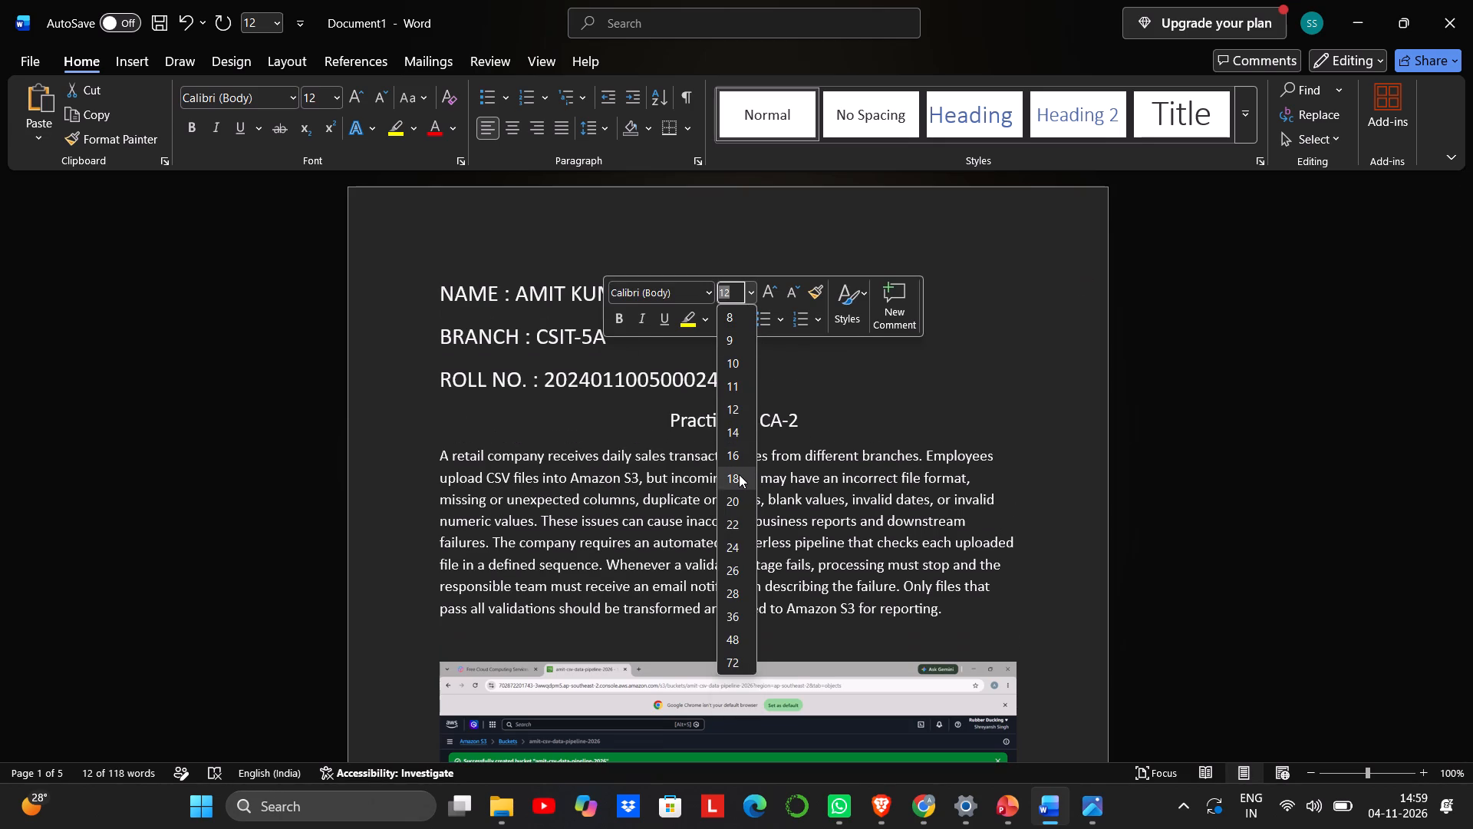
left_click(739, 474)
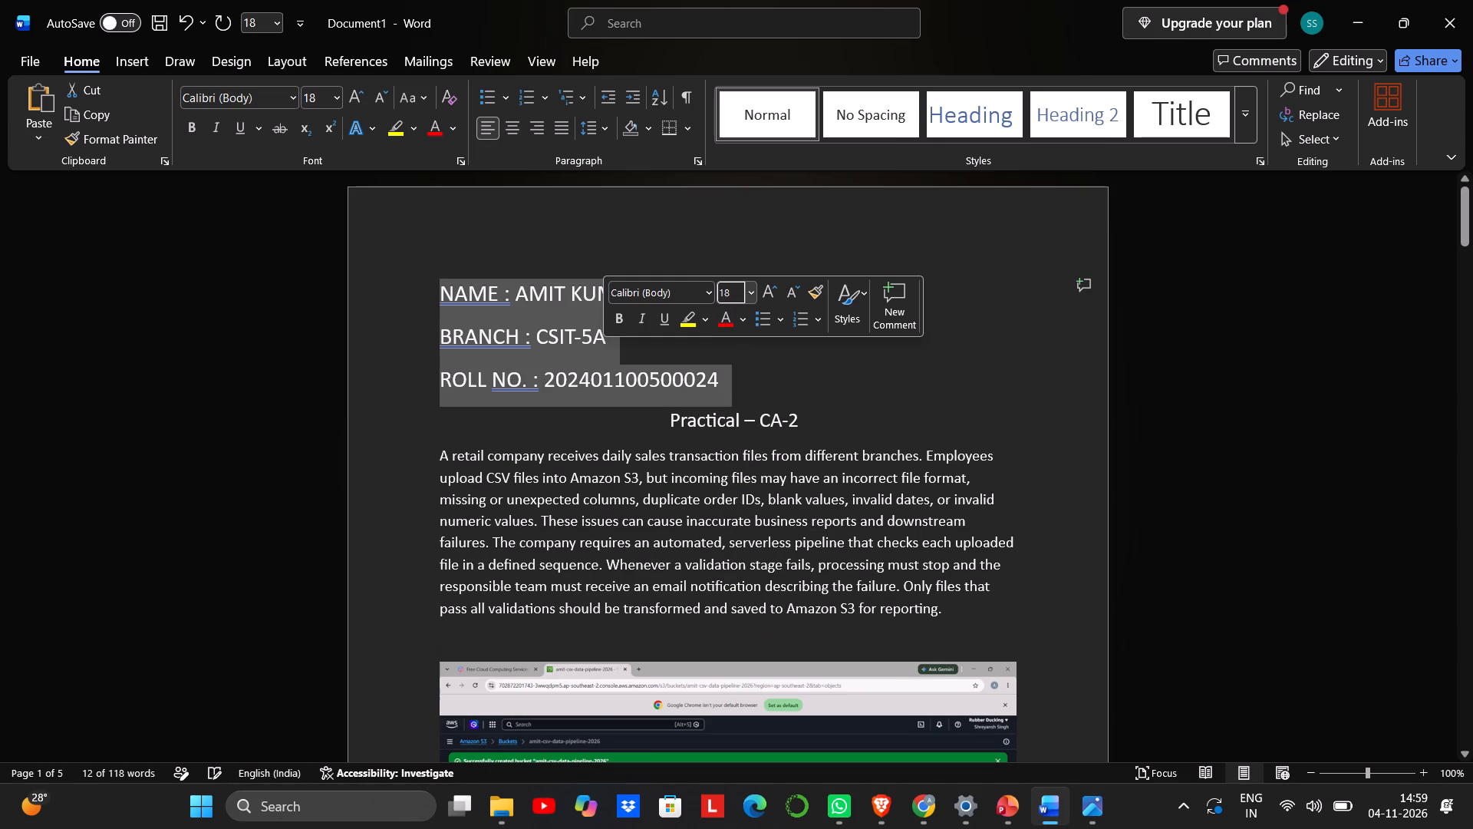
left_click(877, 394)
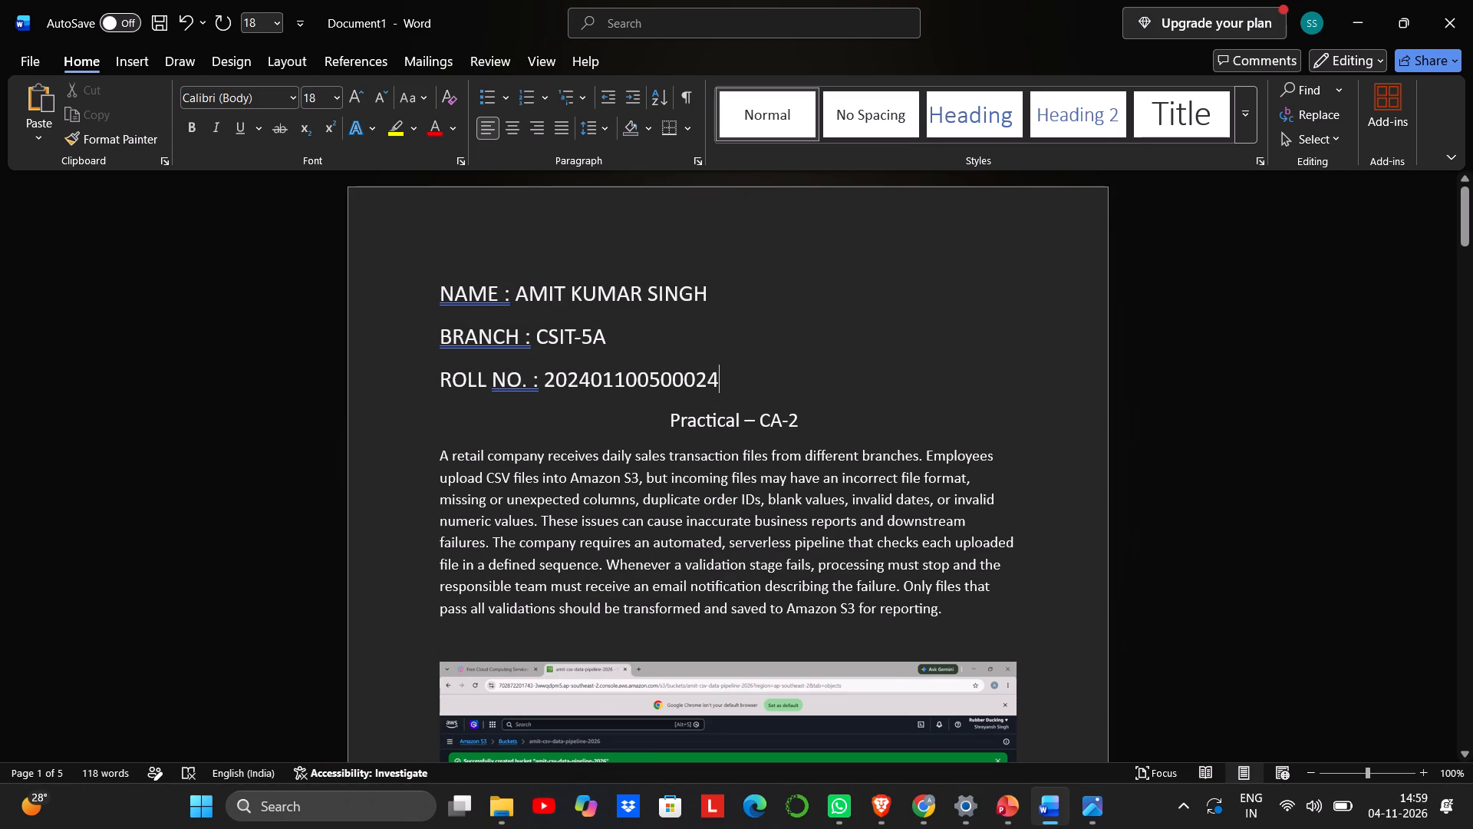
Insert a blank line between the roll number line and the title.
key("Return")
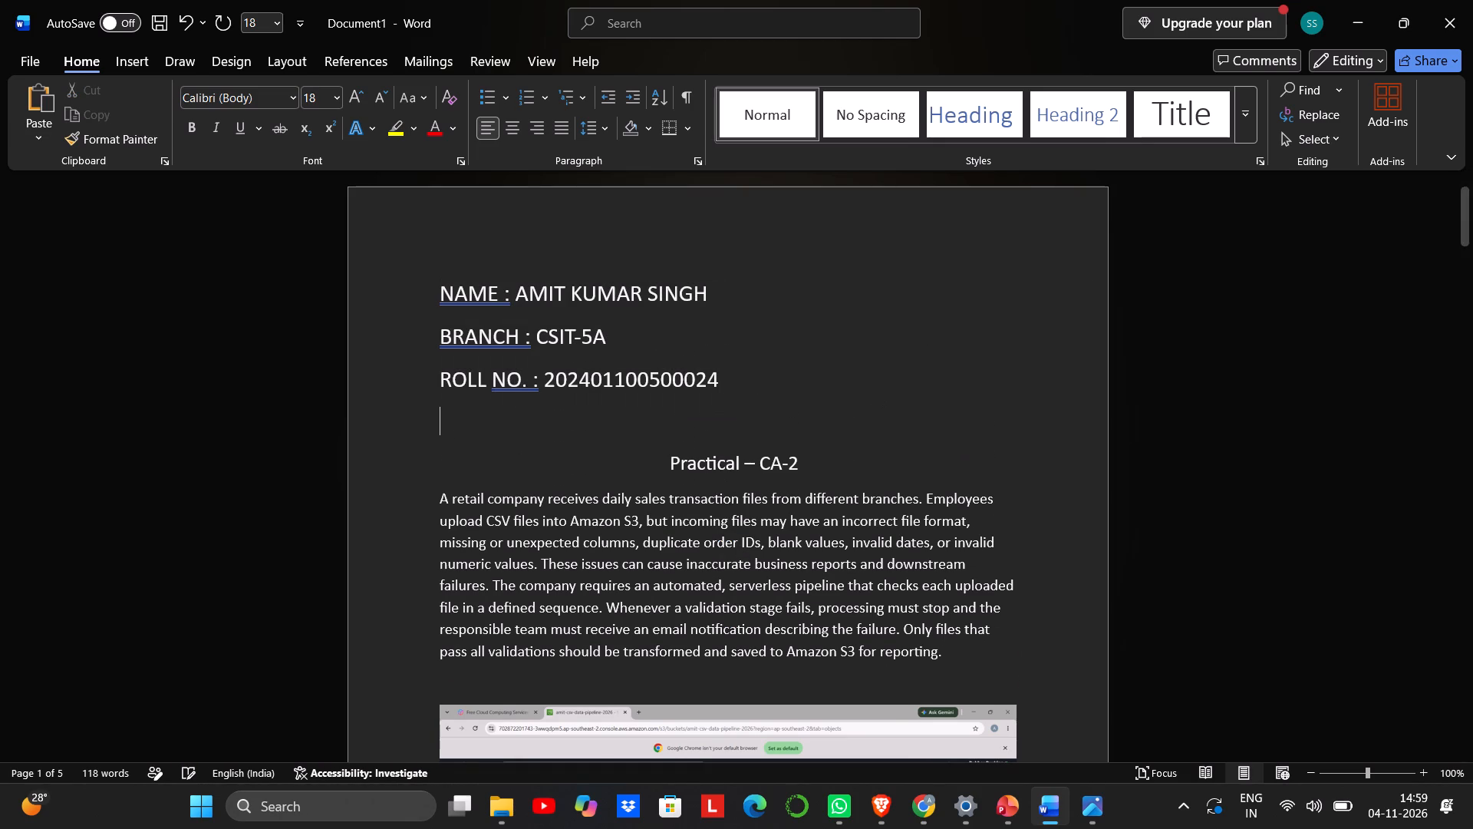
Shift the "Practical – CA-2" title slightly toward the left margin by replacing the indentation directly before it with two spaces.
left_click(654, 468)
key("BackSpace")
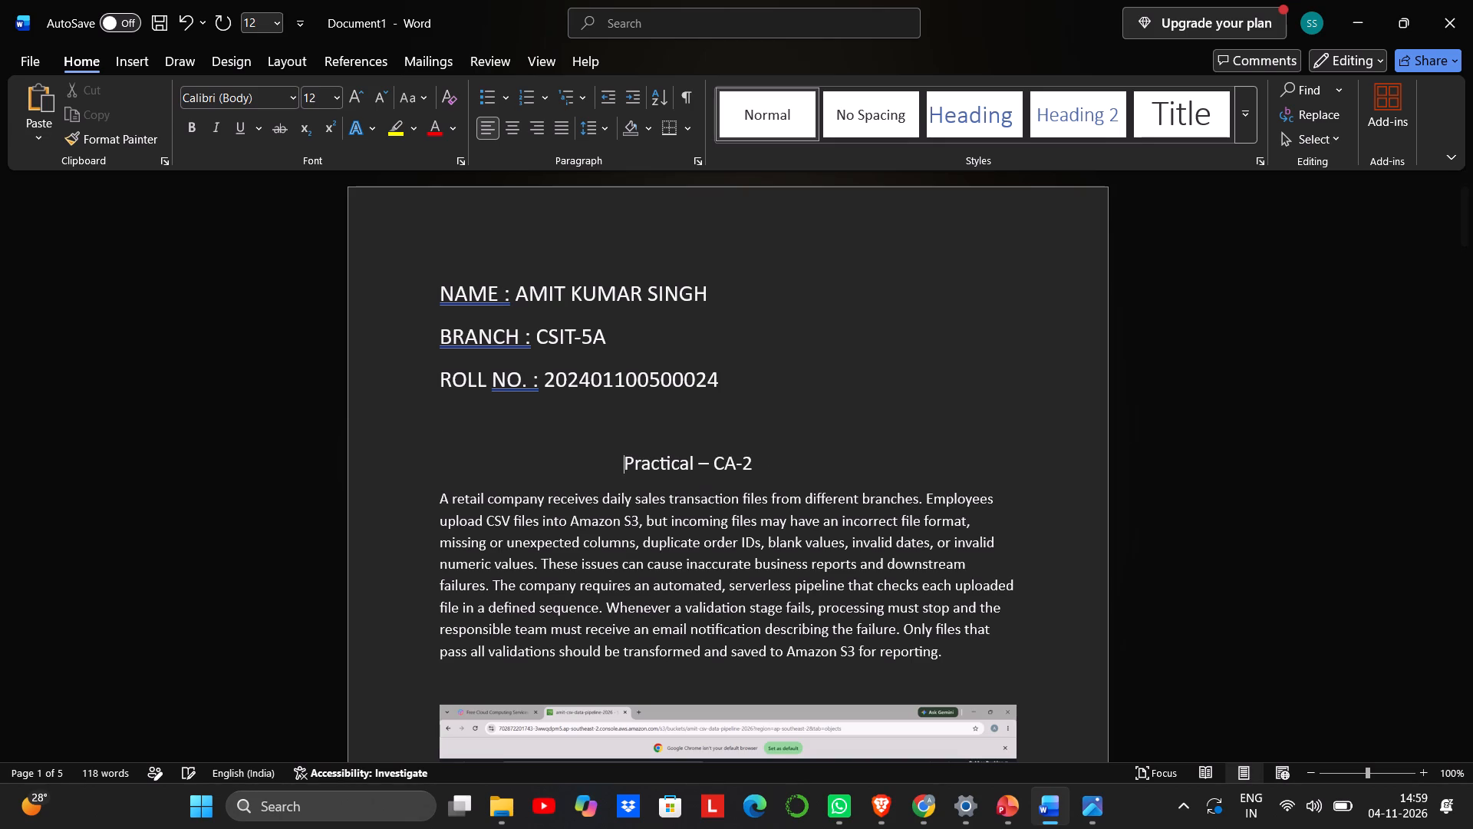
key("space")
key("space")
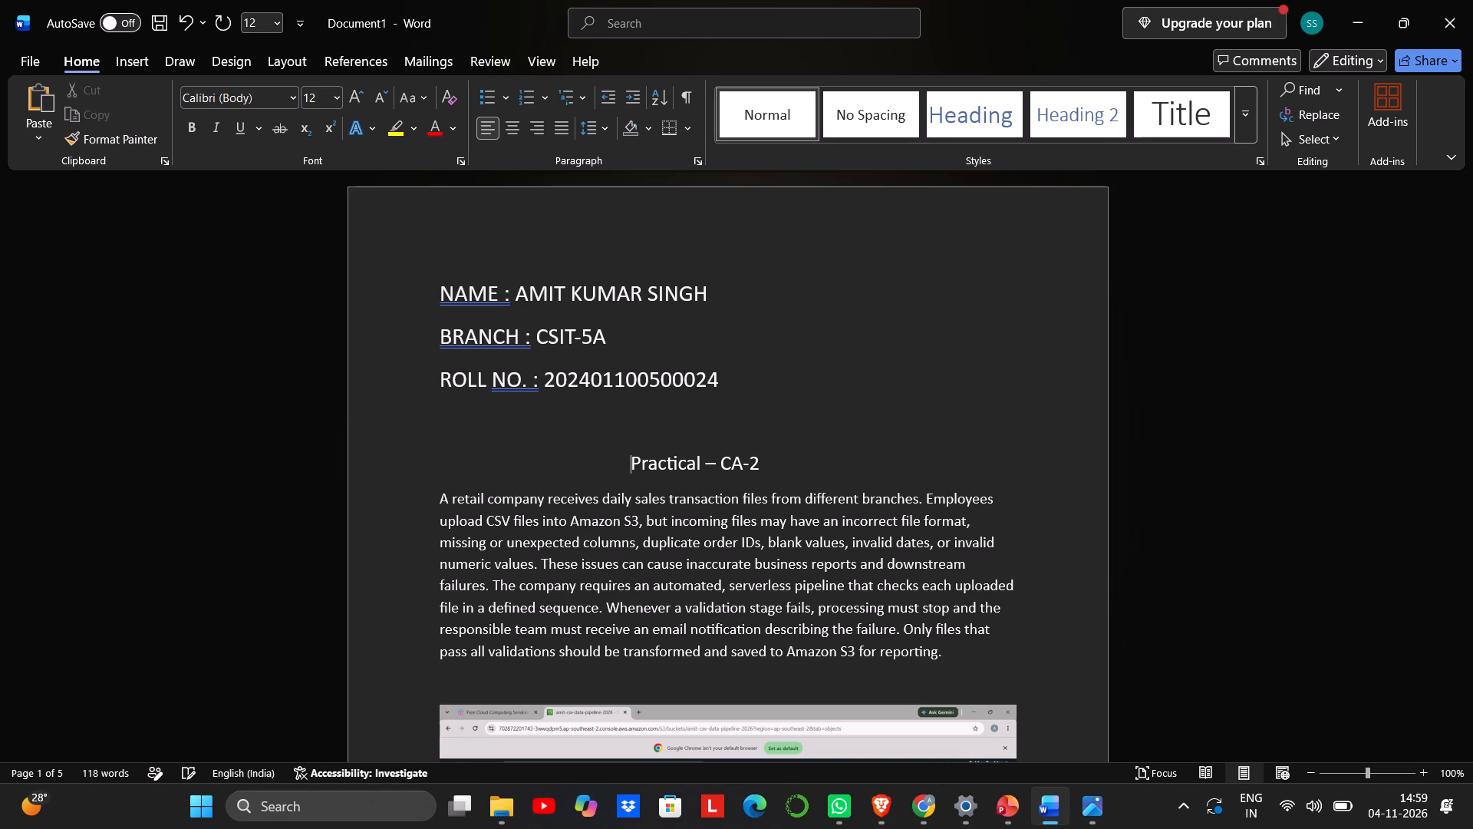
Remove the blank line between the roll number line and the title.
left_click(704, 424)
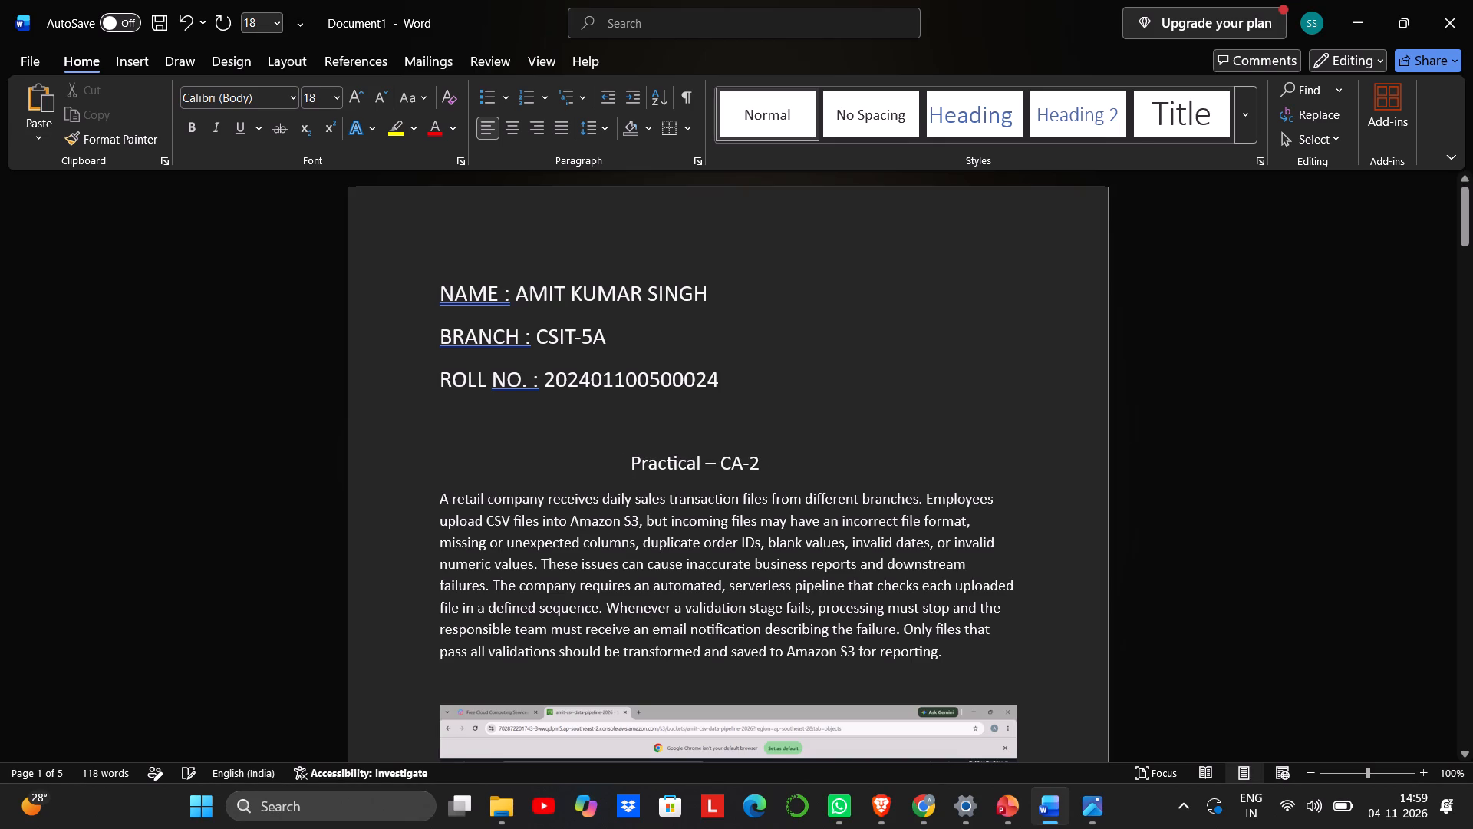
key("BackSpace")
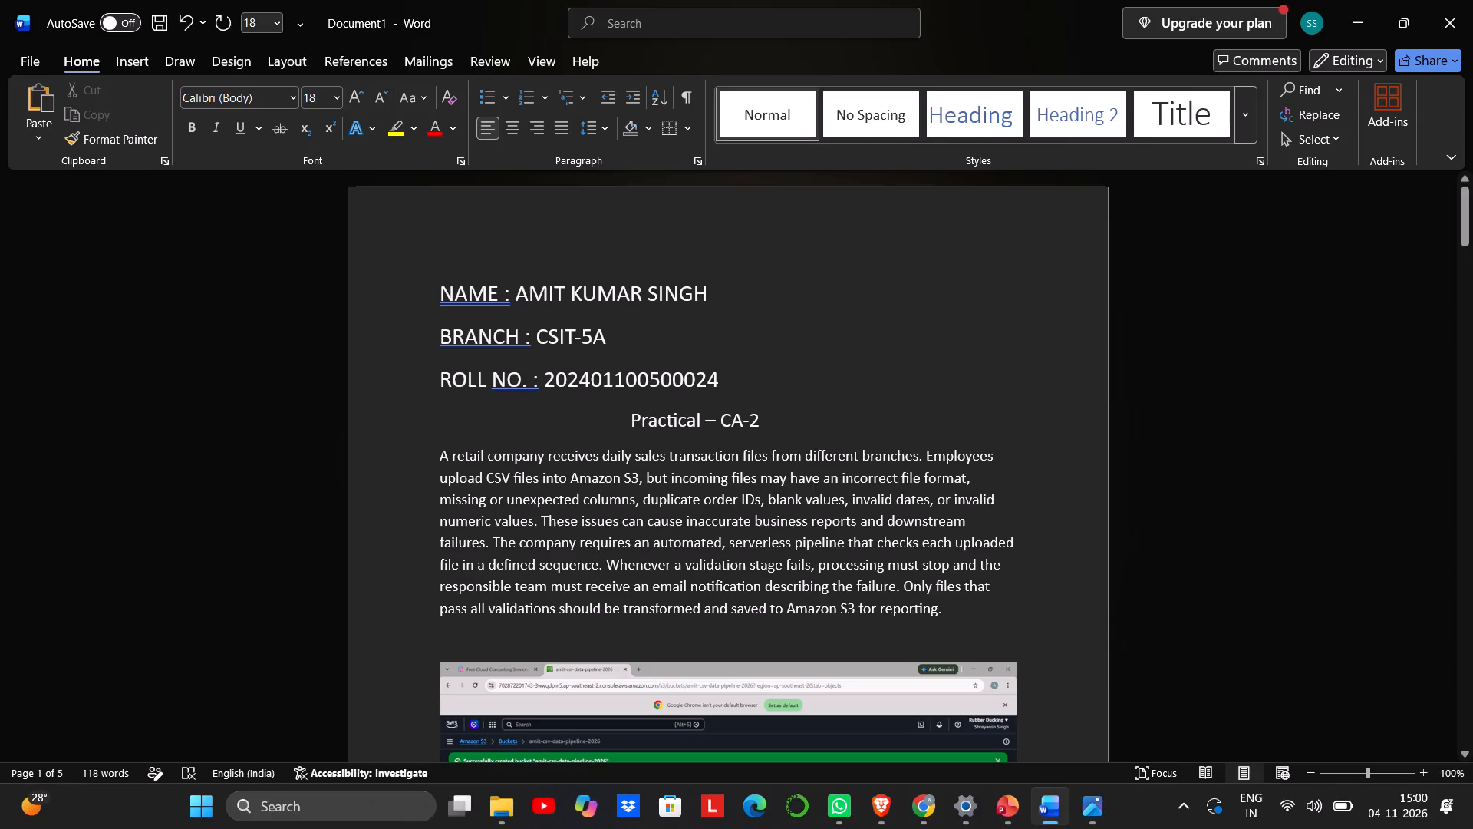
Start saving the report to the Downloads folder with PDF as the file type.
left_click(36, 55)
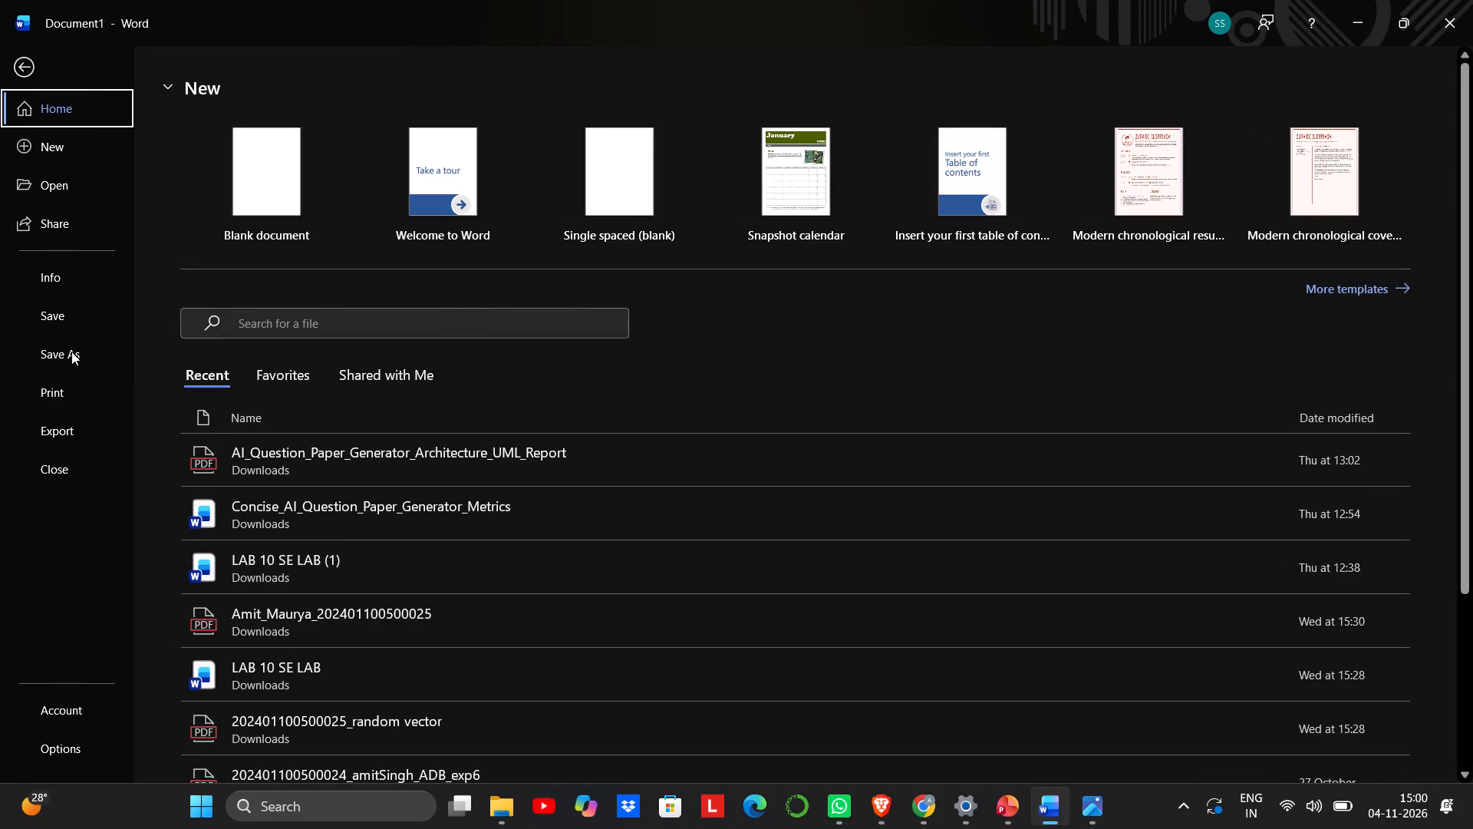
left_click(71, 352)
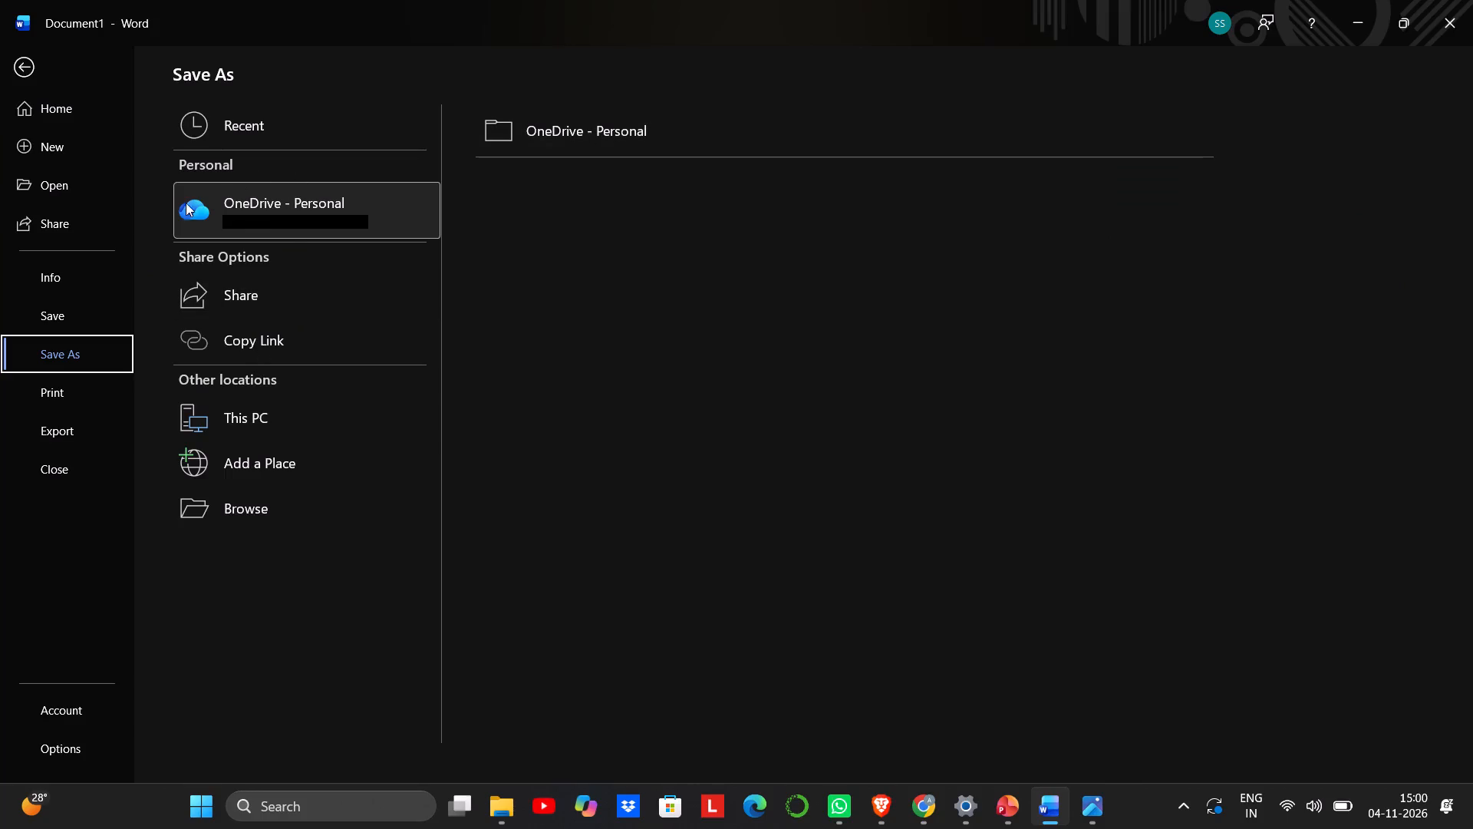
left_click(577, 106)
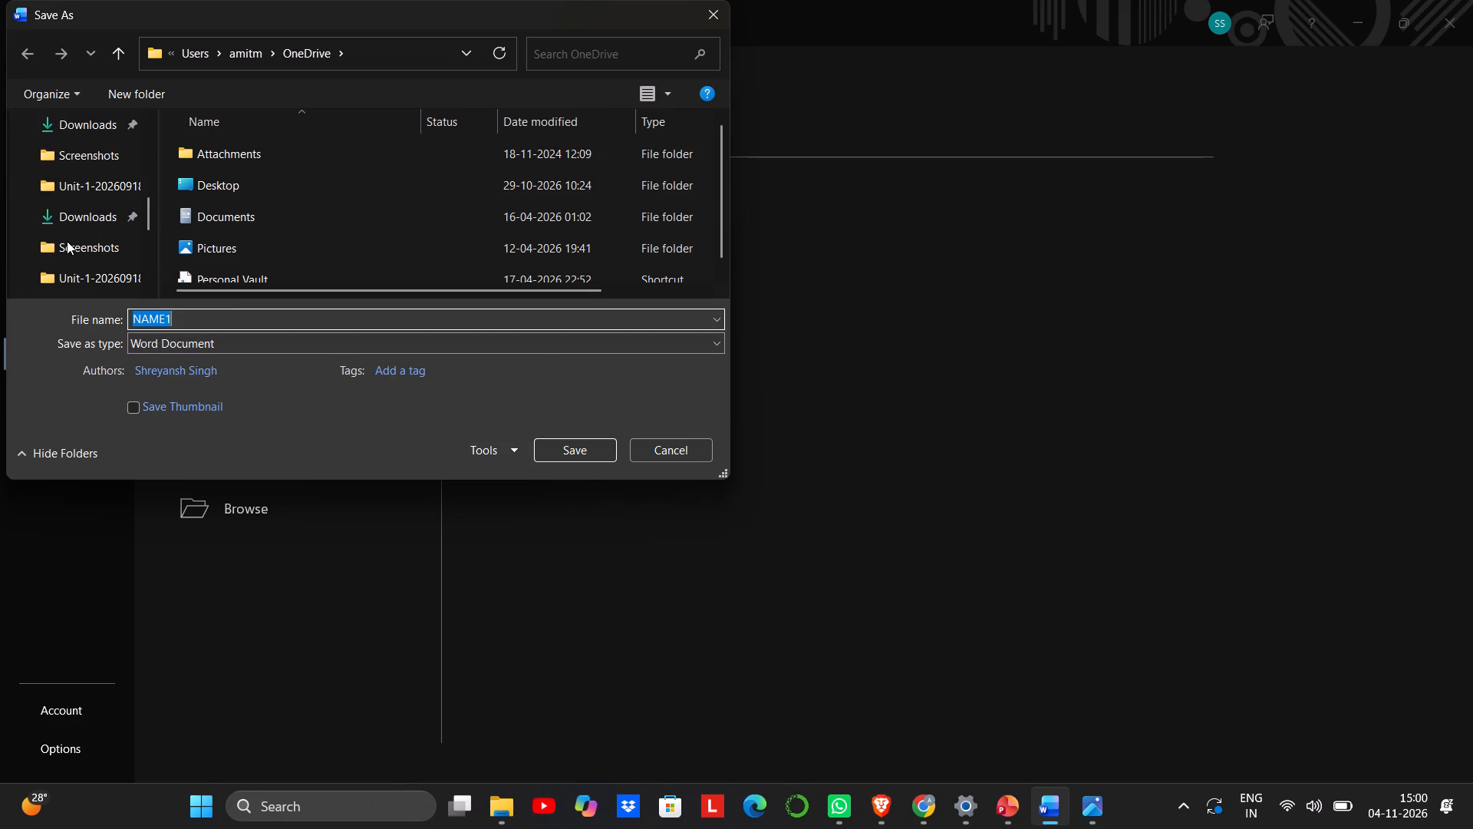
left_click(67, 218)
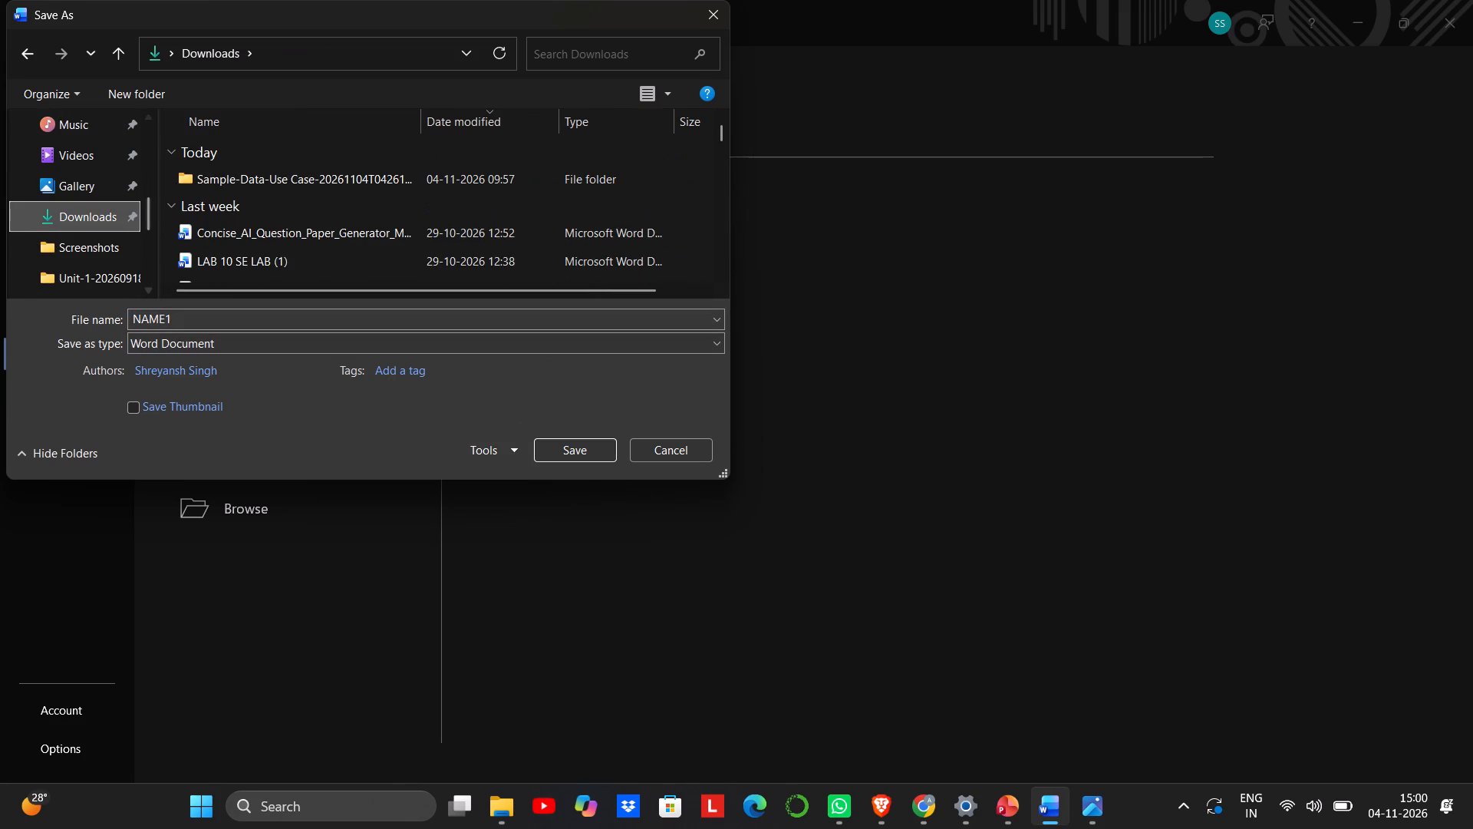
left_click(182, 336)
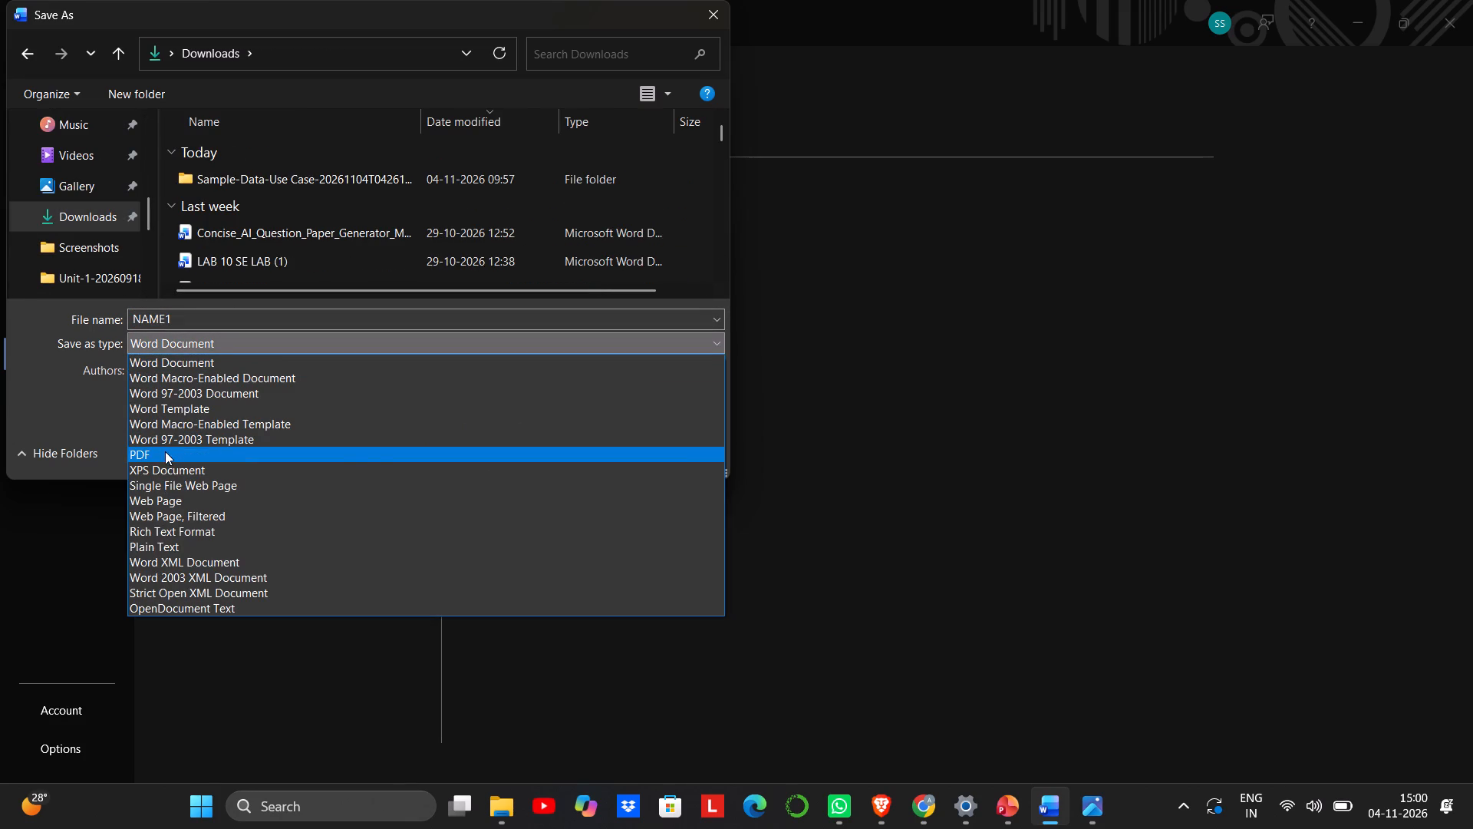
left_click(165, 451)
Name the PDF file with the student's roll number followed by "_data_engineering_CA-2".
double_click(159, 318)
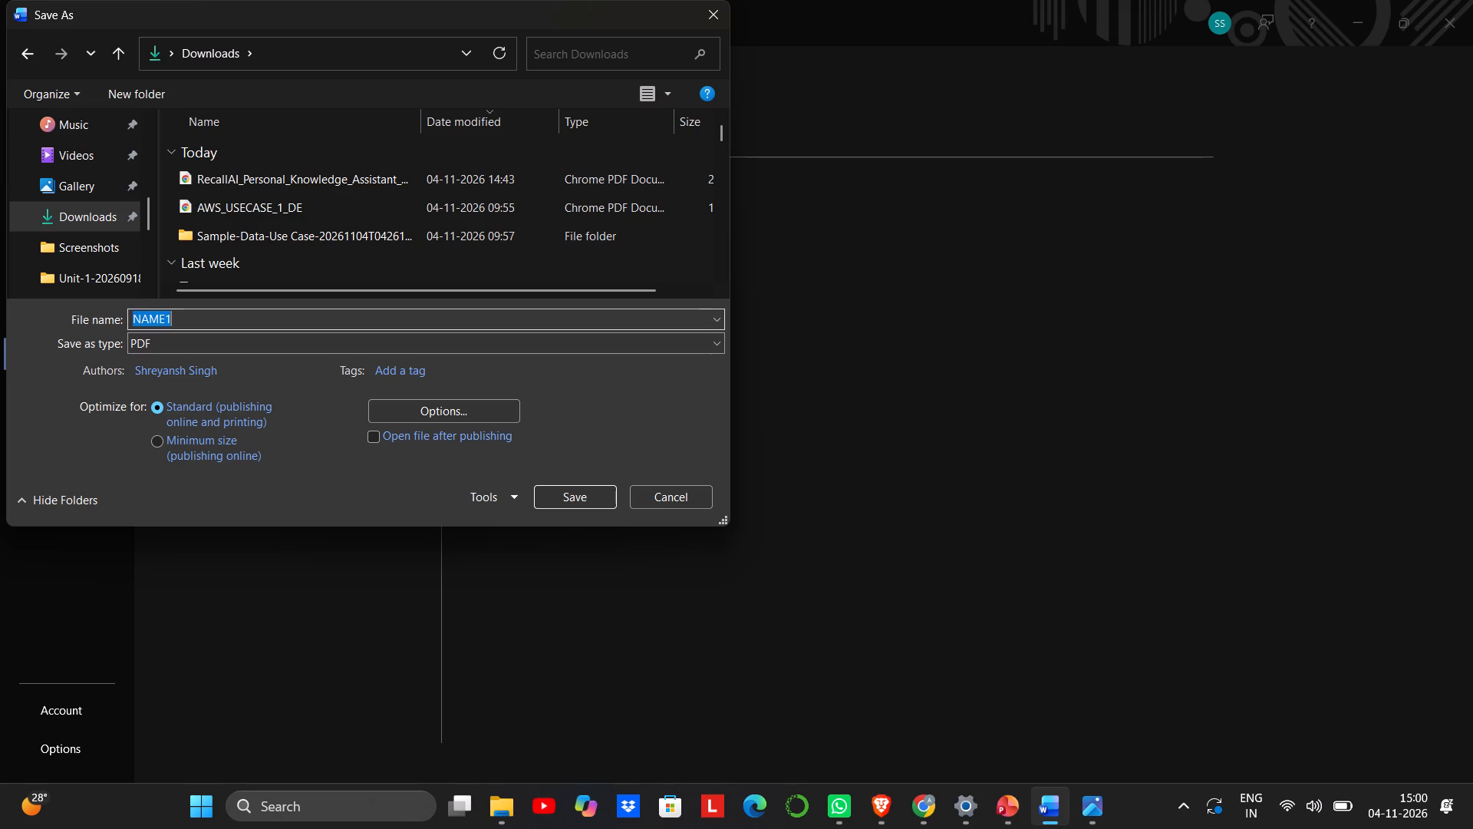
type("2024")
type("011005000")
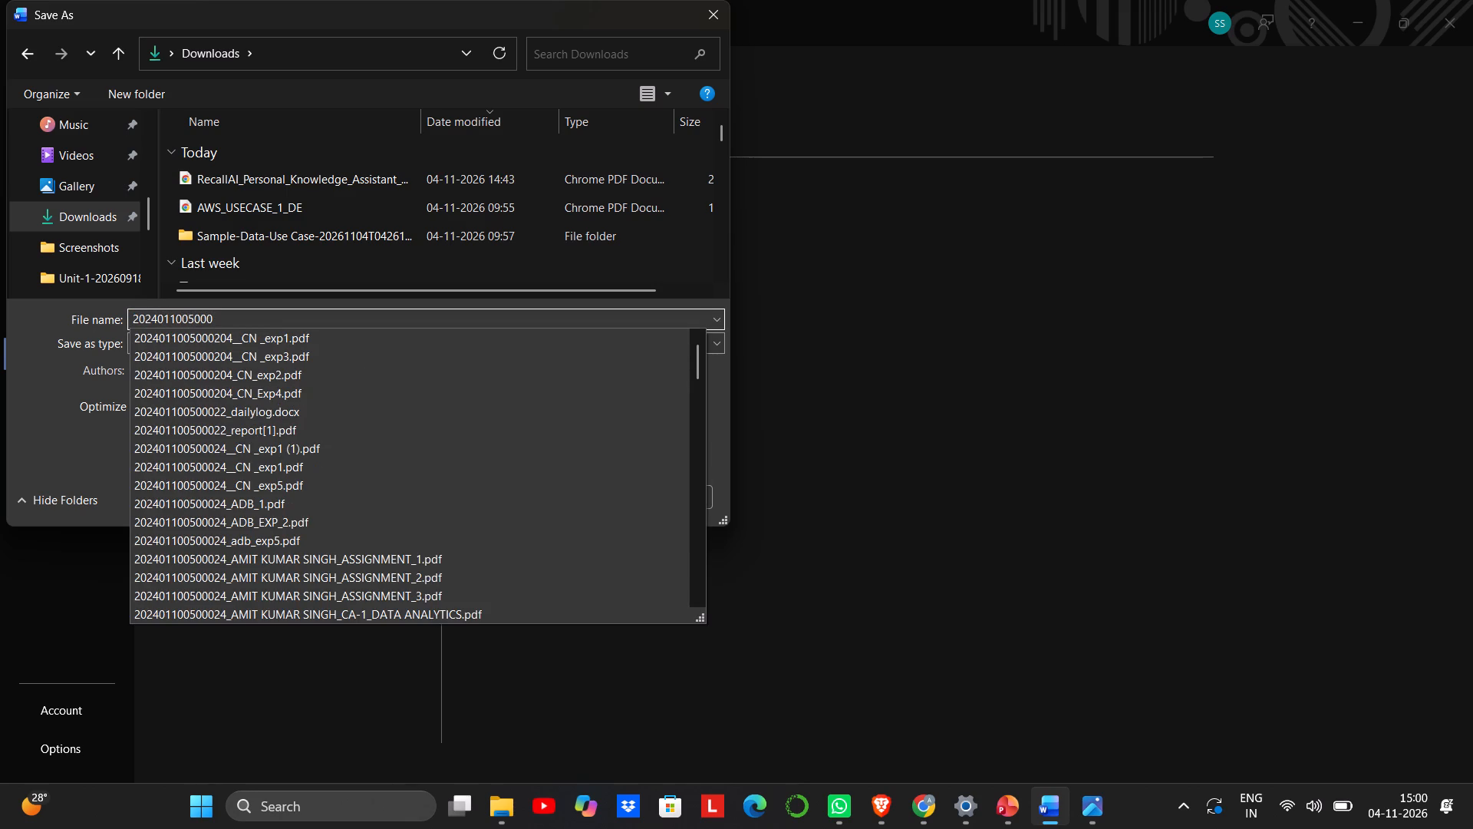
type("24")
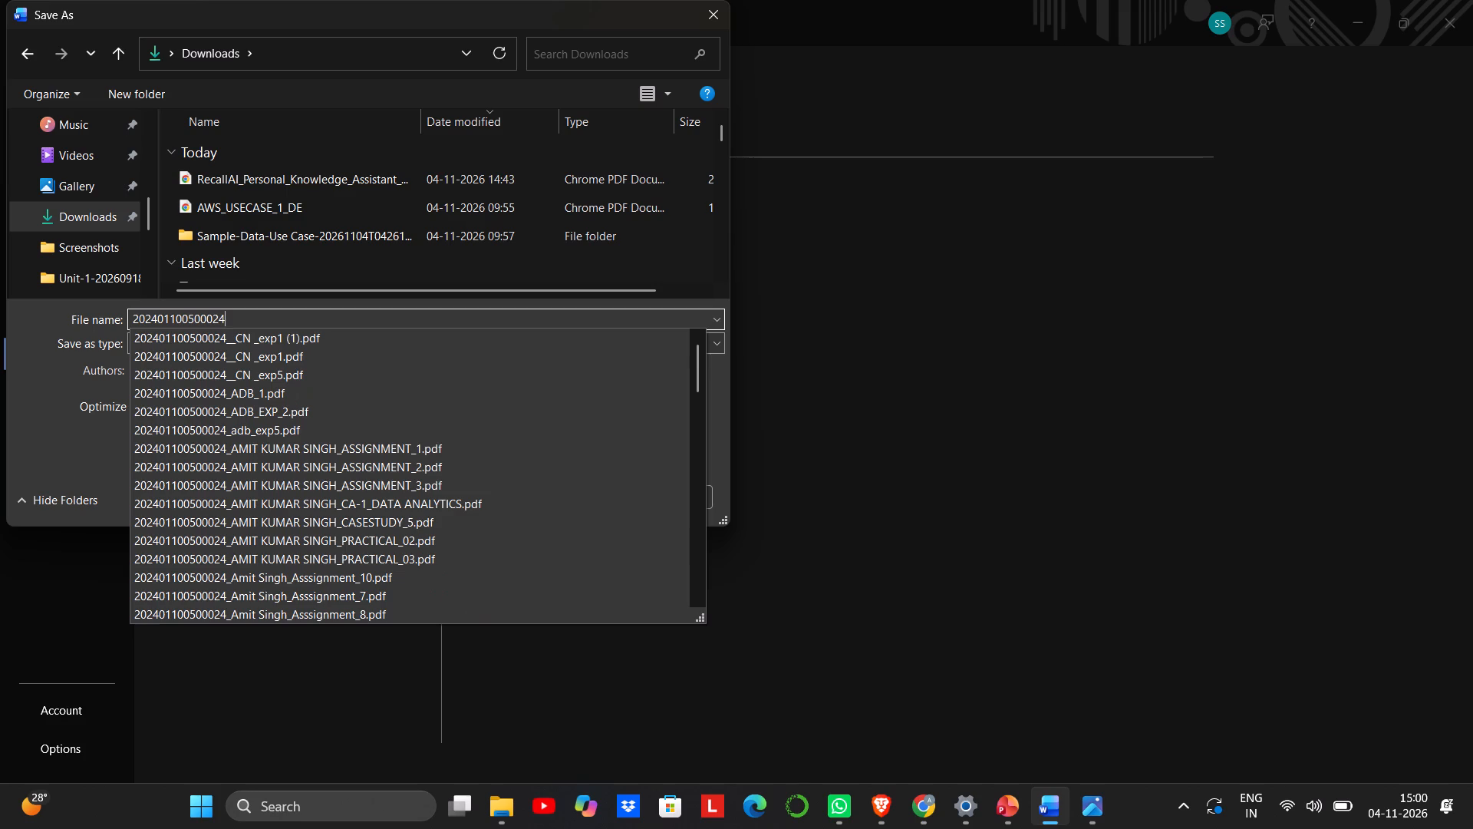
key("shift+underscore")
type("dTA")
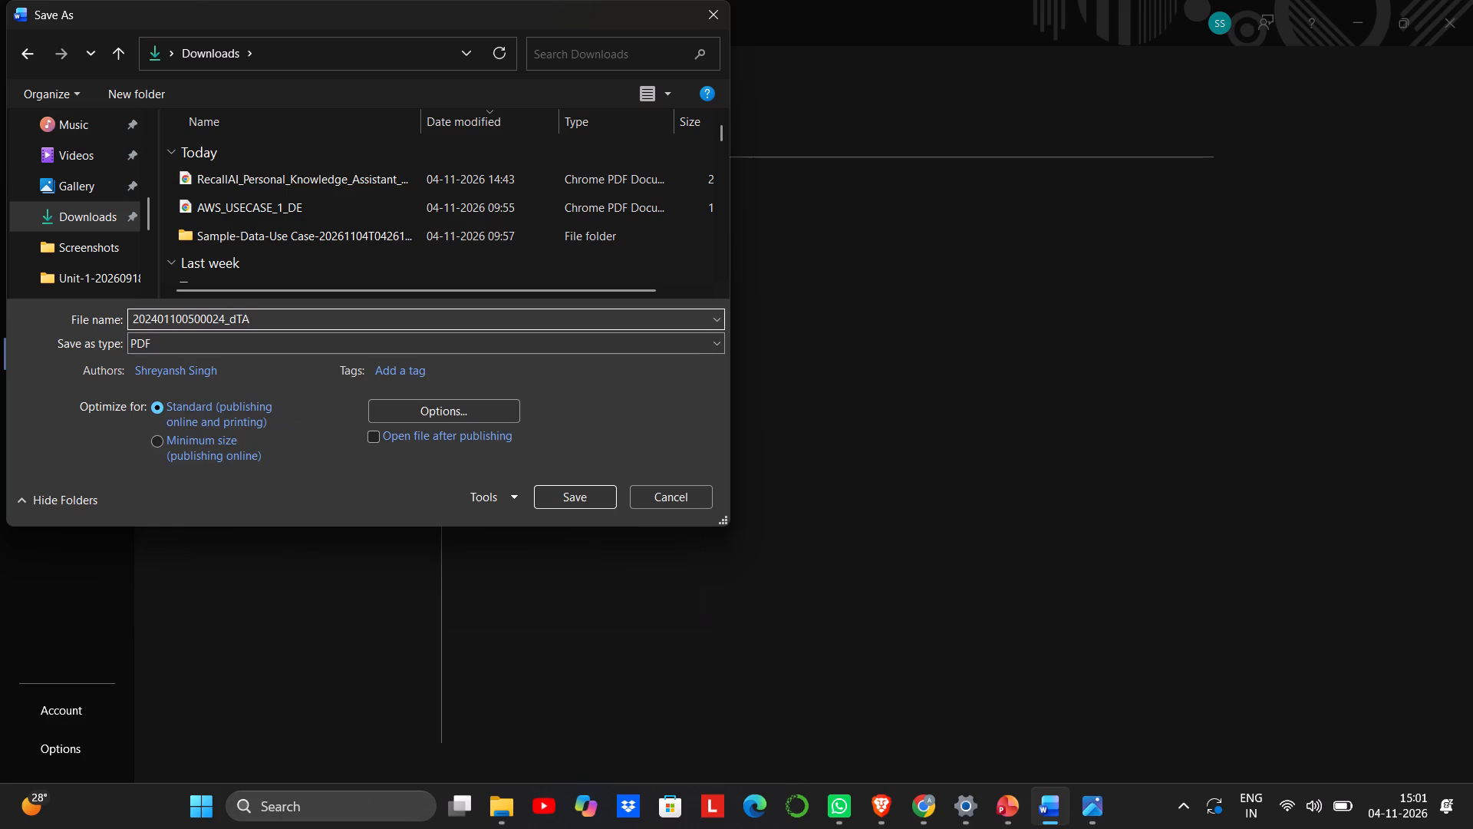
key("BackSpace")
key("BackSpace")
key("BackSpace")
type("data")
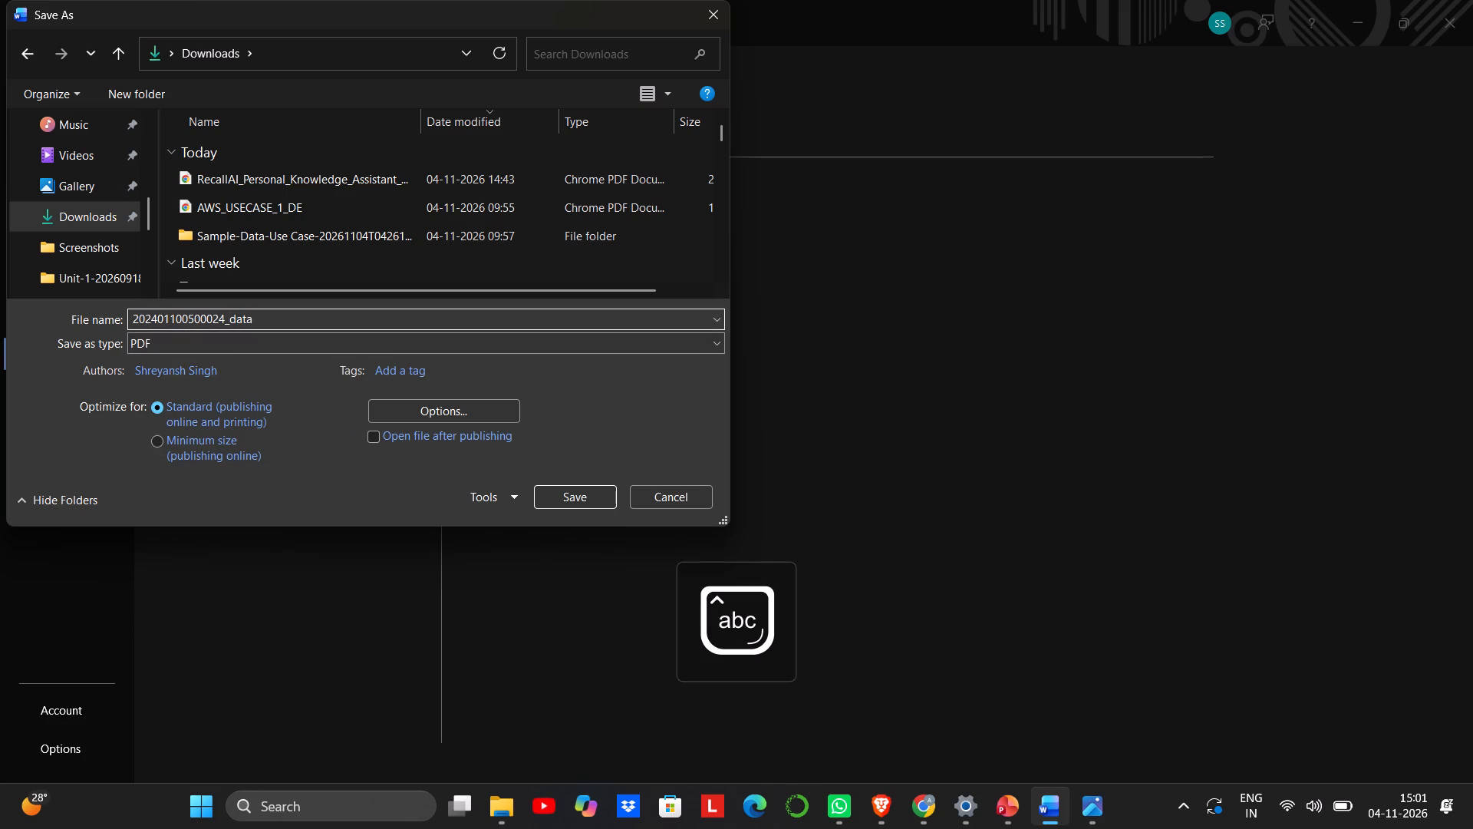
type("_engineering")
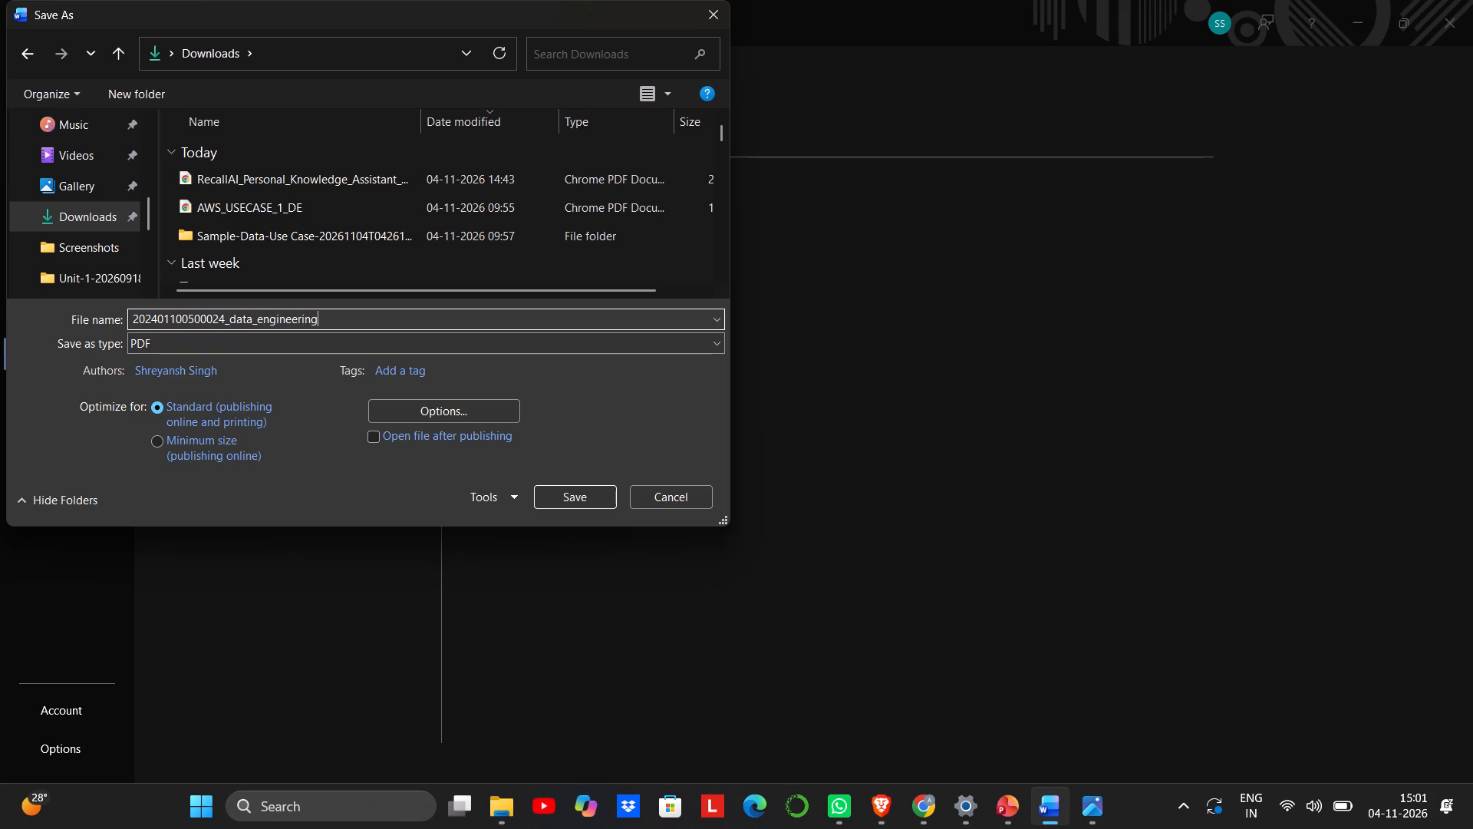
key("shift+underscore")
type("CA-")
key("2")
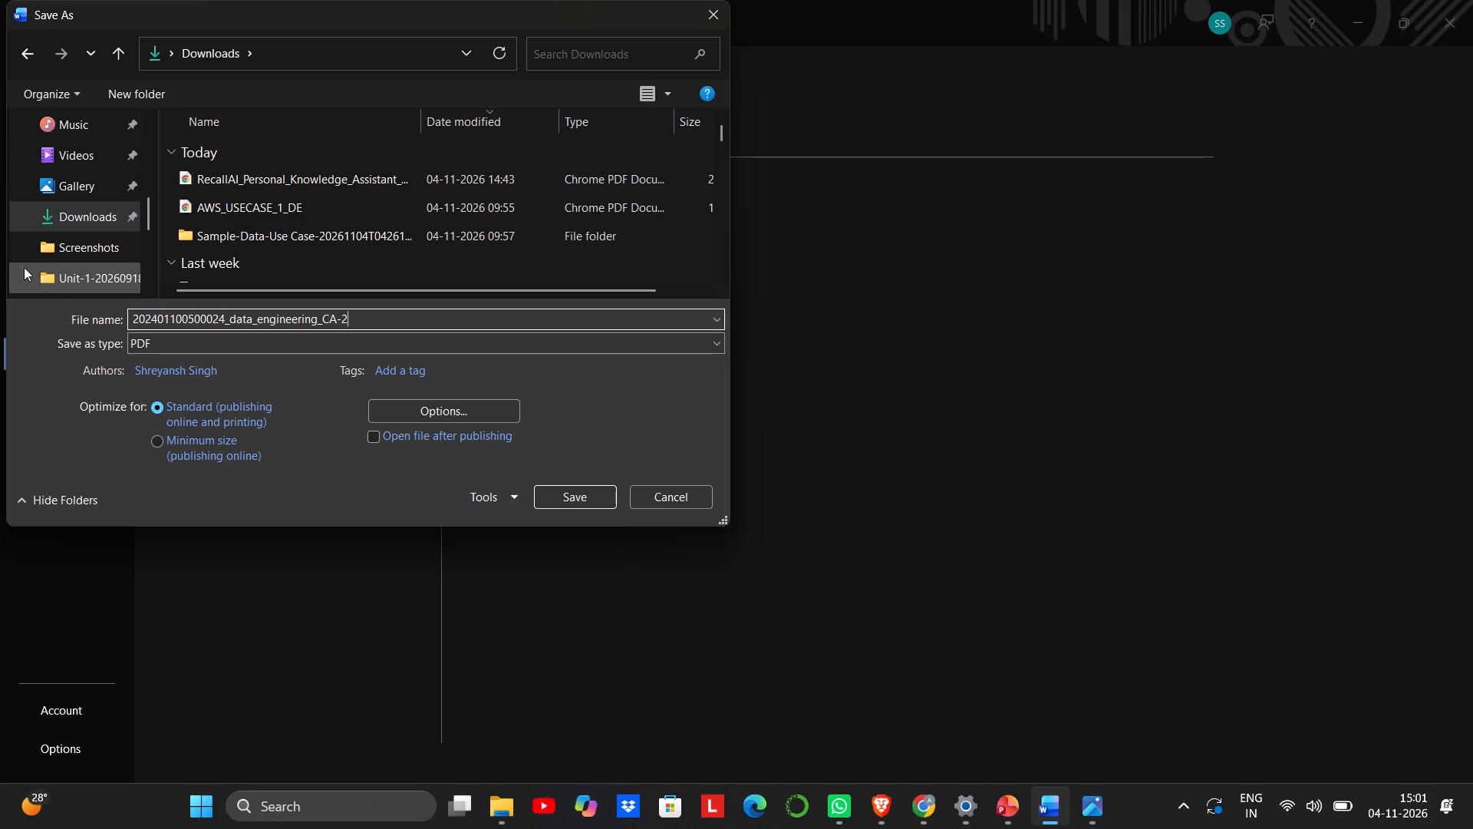
Insert the student's name and an underscore before "data_engineering" in the file name and save the PDF.
left_click(232, 322)
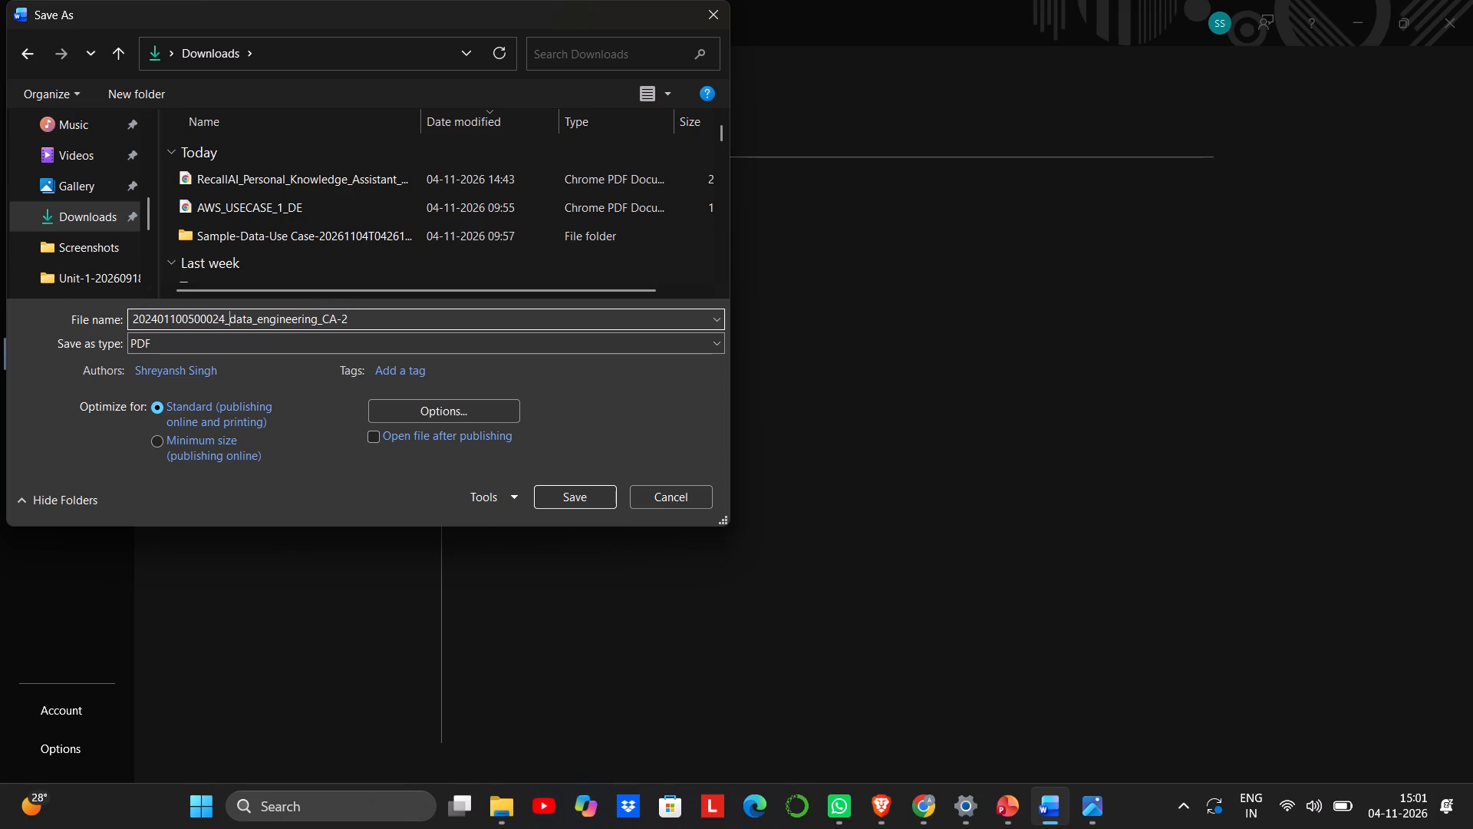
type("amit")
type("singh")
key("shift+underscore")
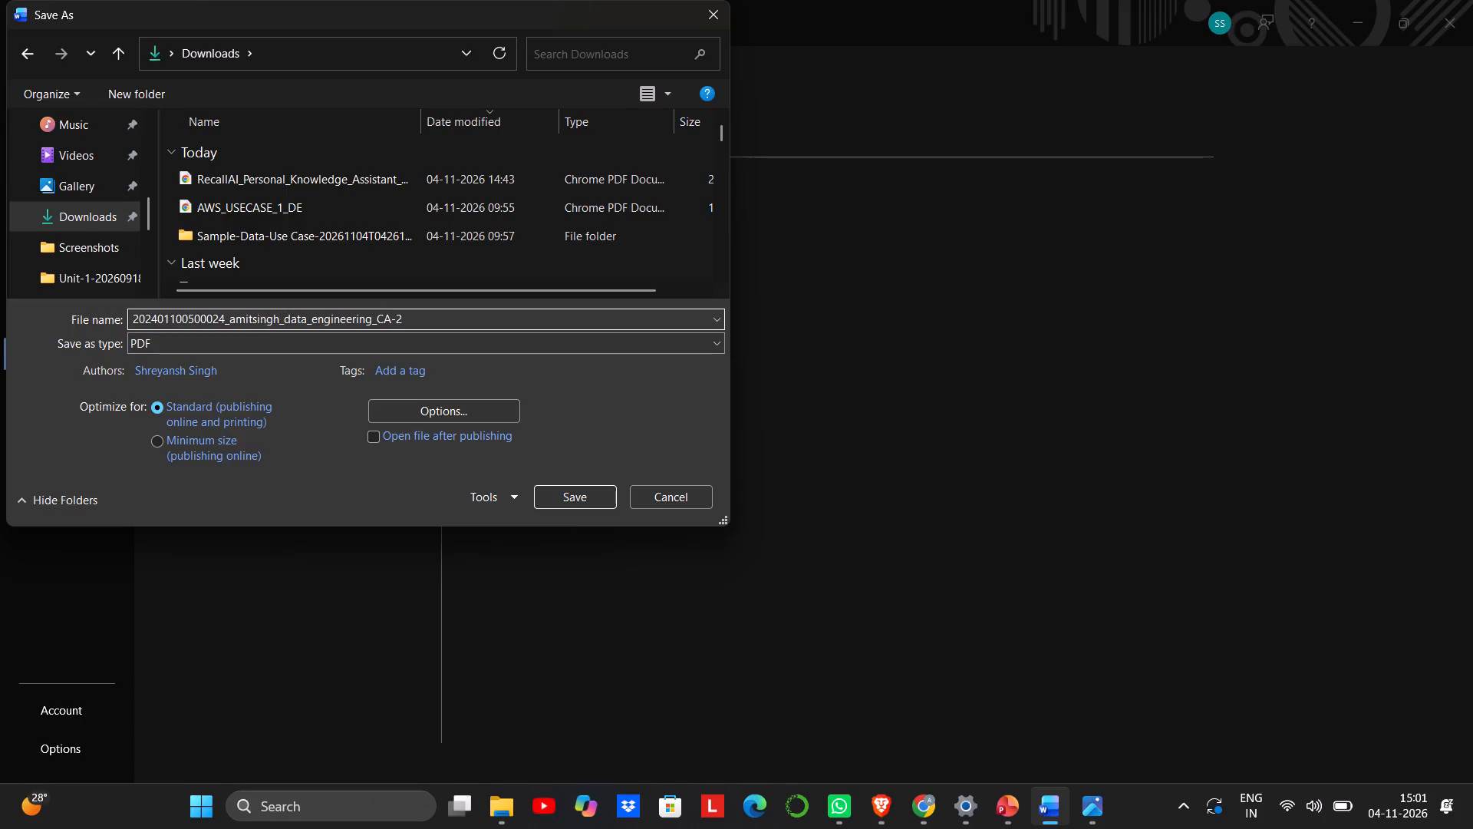
left_click(553, 497)
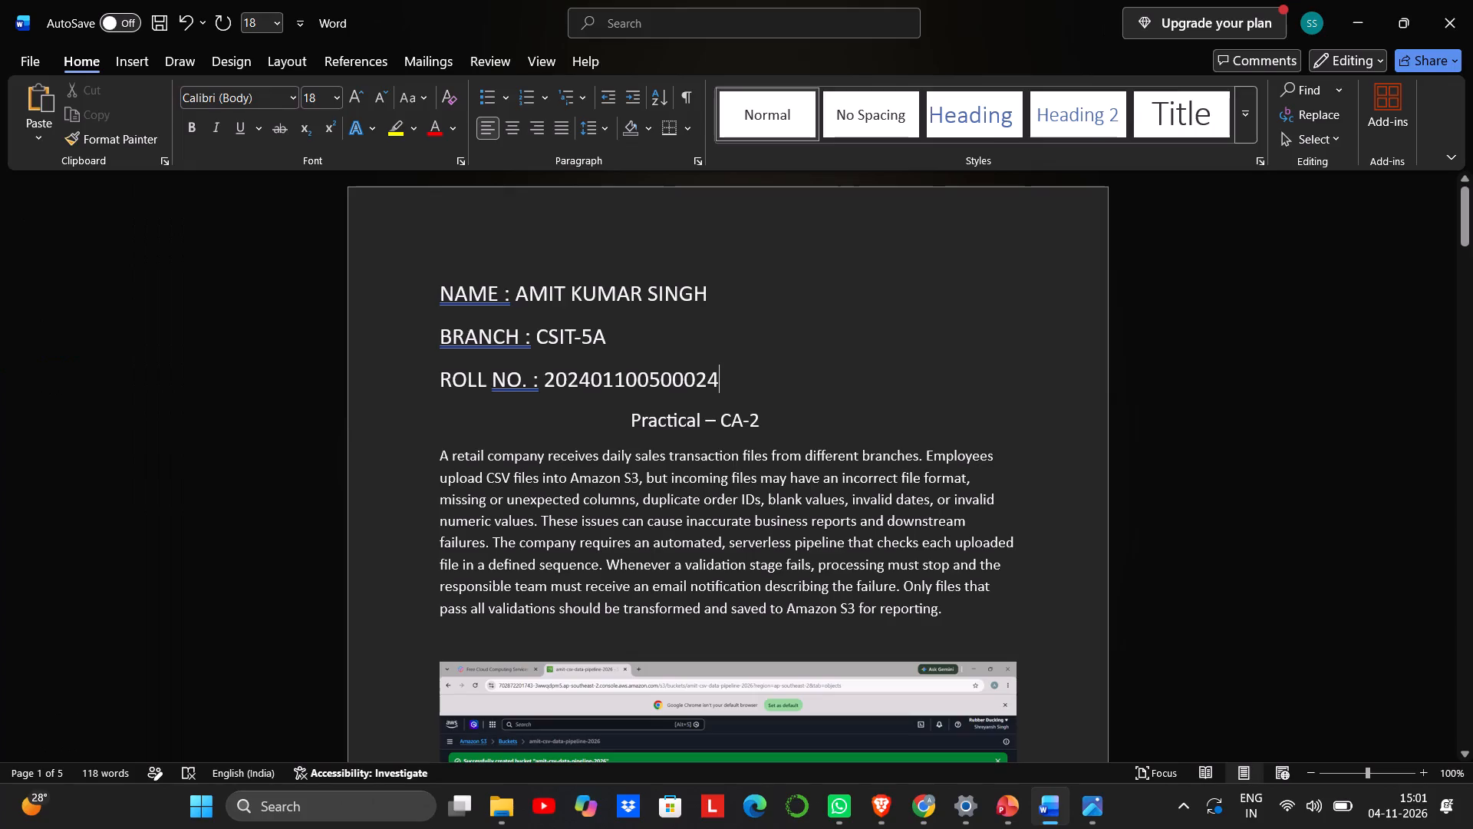
Review the report's pages from the student details through to the end.
scroll(923, 663, "down", 16)
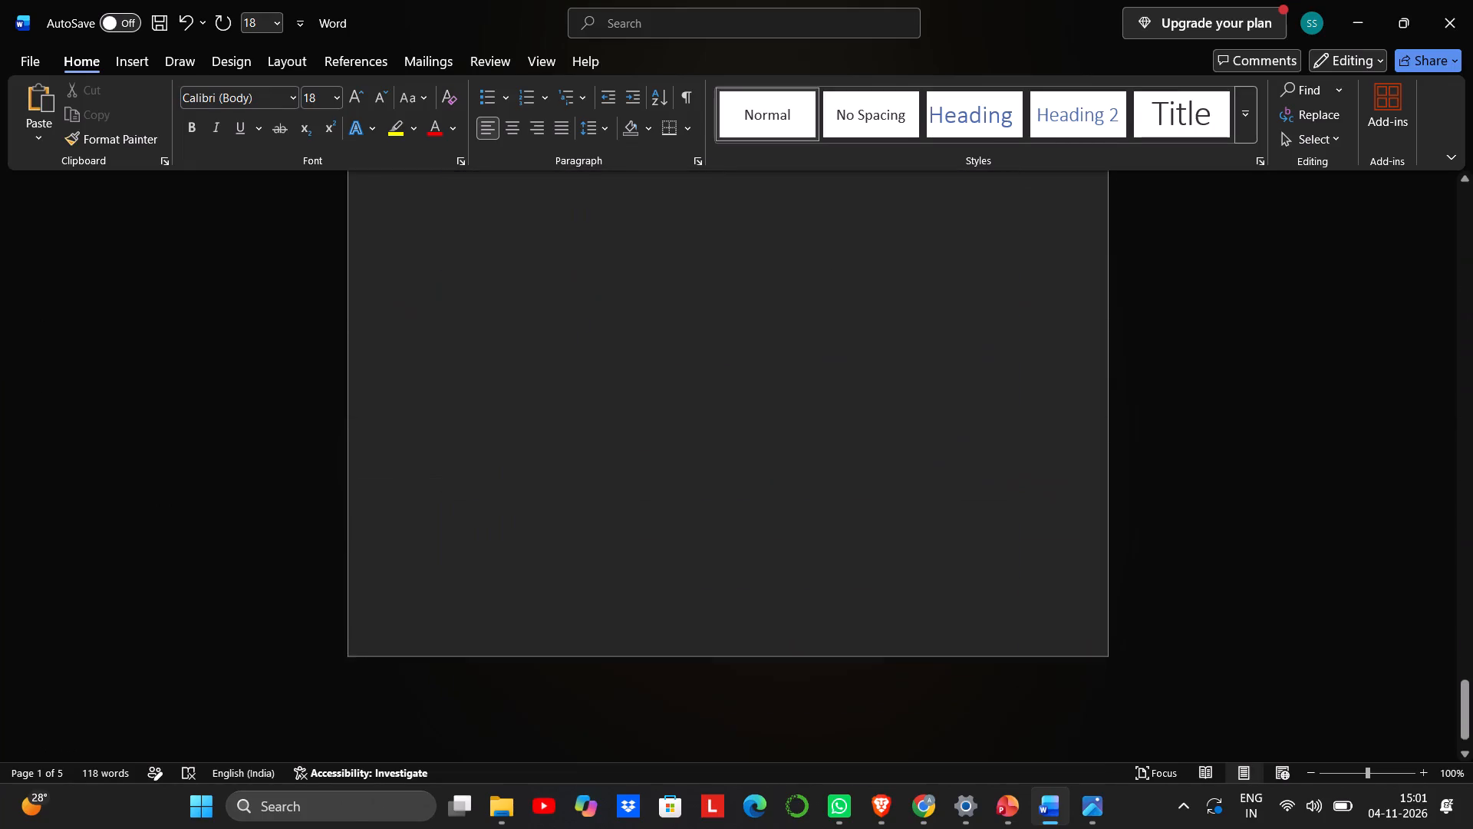
scroll(923, 663, "up", 12)
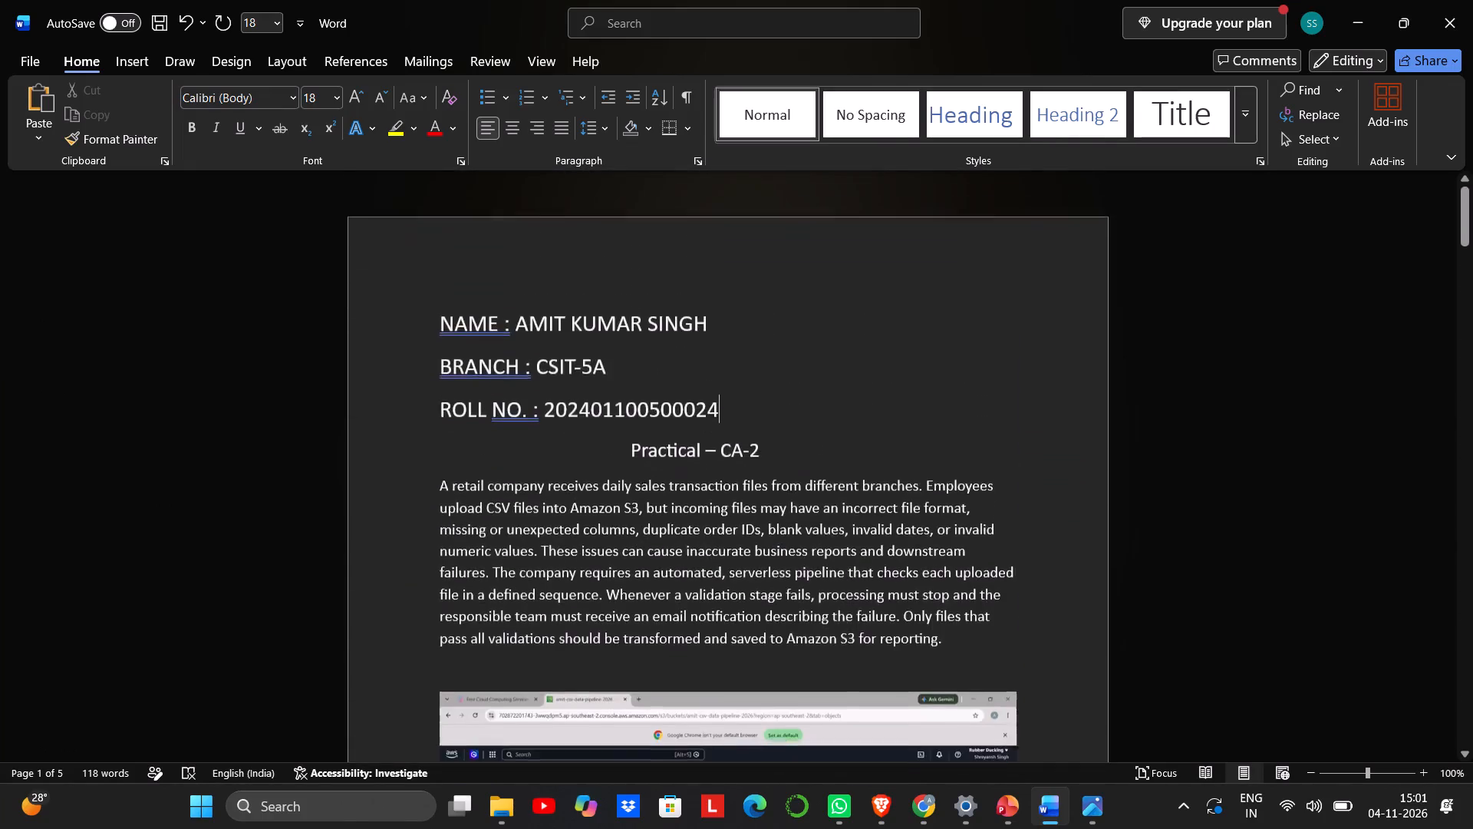
scroll(923, 663, "down", 11)
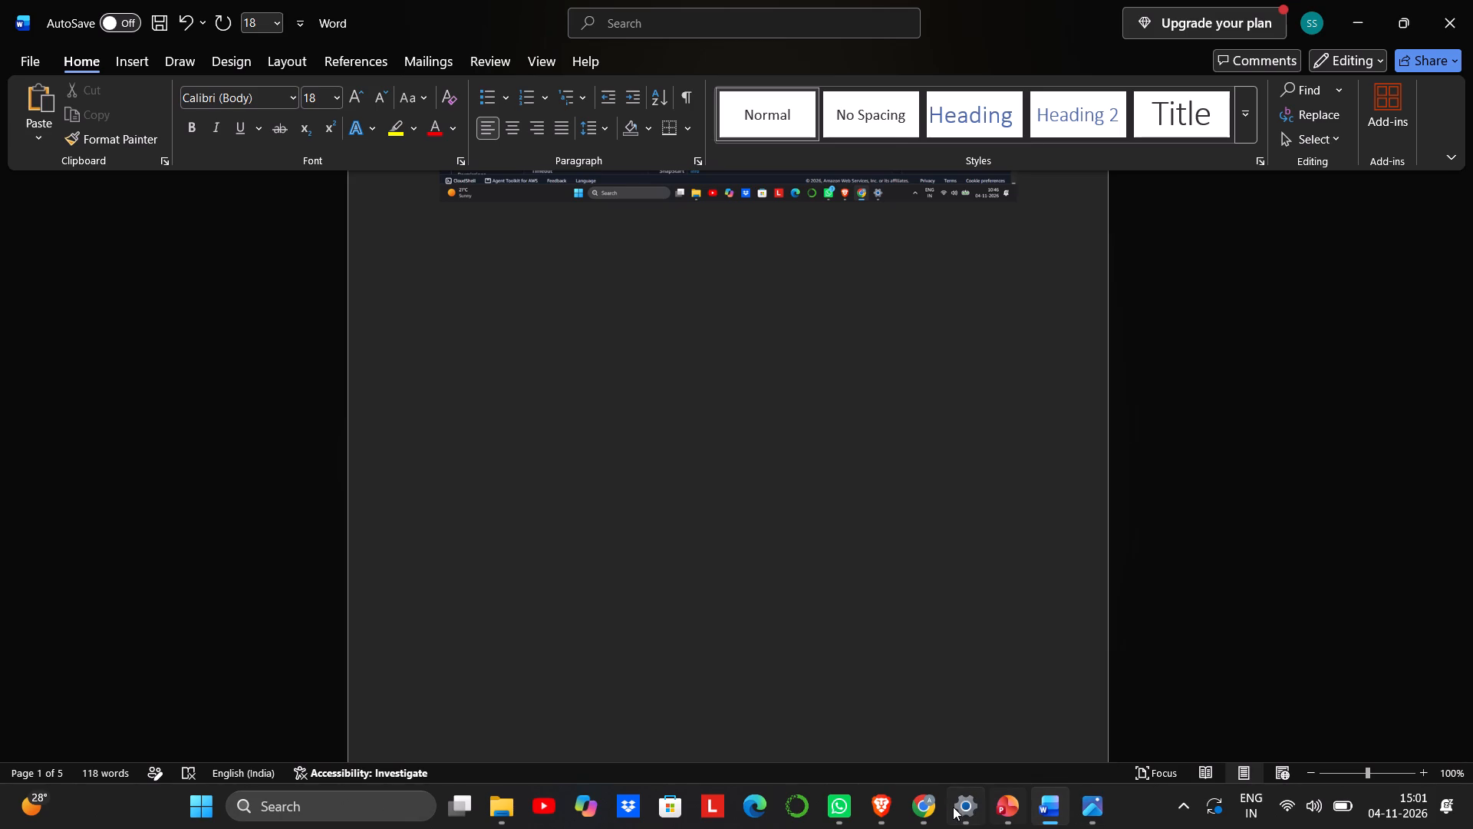
Switch to the Brave browser and examine the CA2 assignment's submission page in the Deep Learning & Gen-AI course.
left_click(883, 808)
scroll(985, 557, "up", 4)
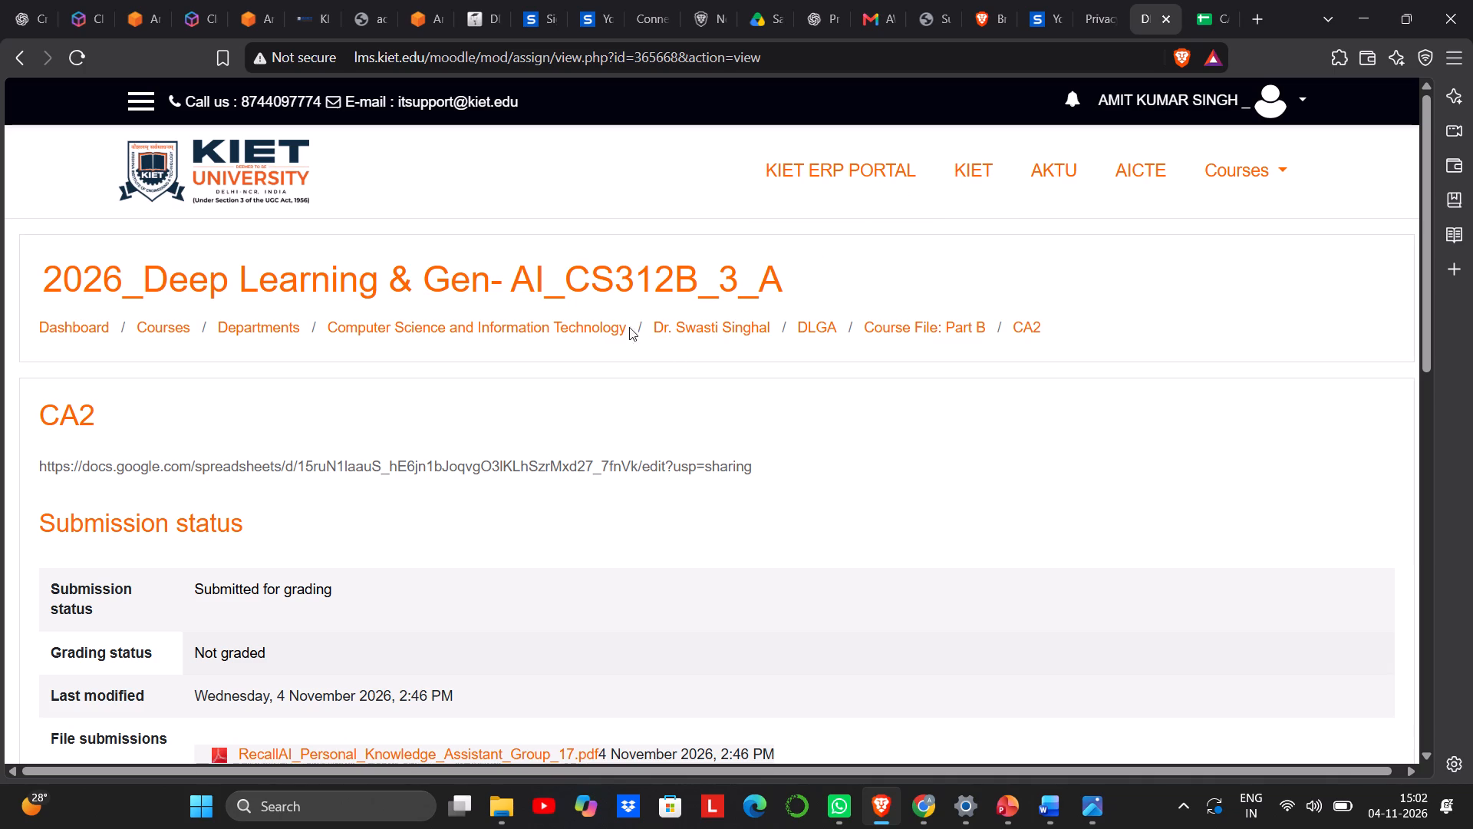
scroll(1125, 216, "down", 1)
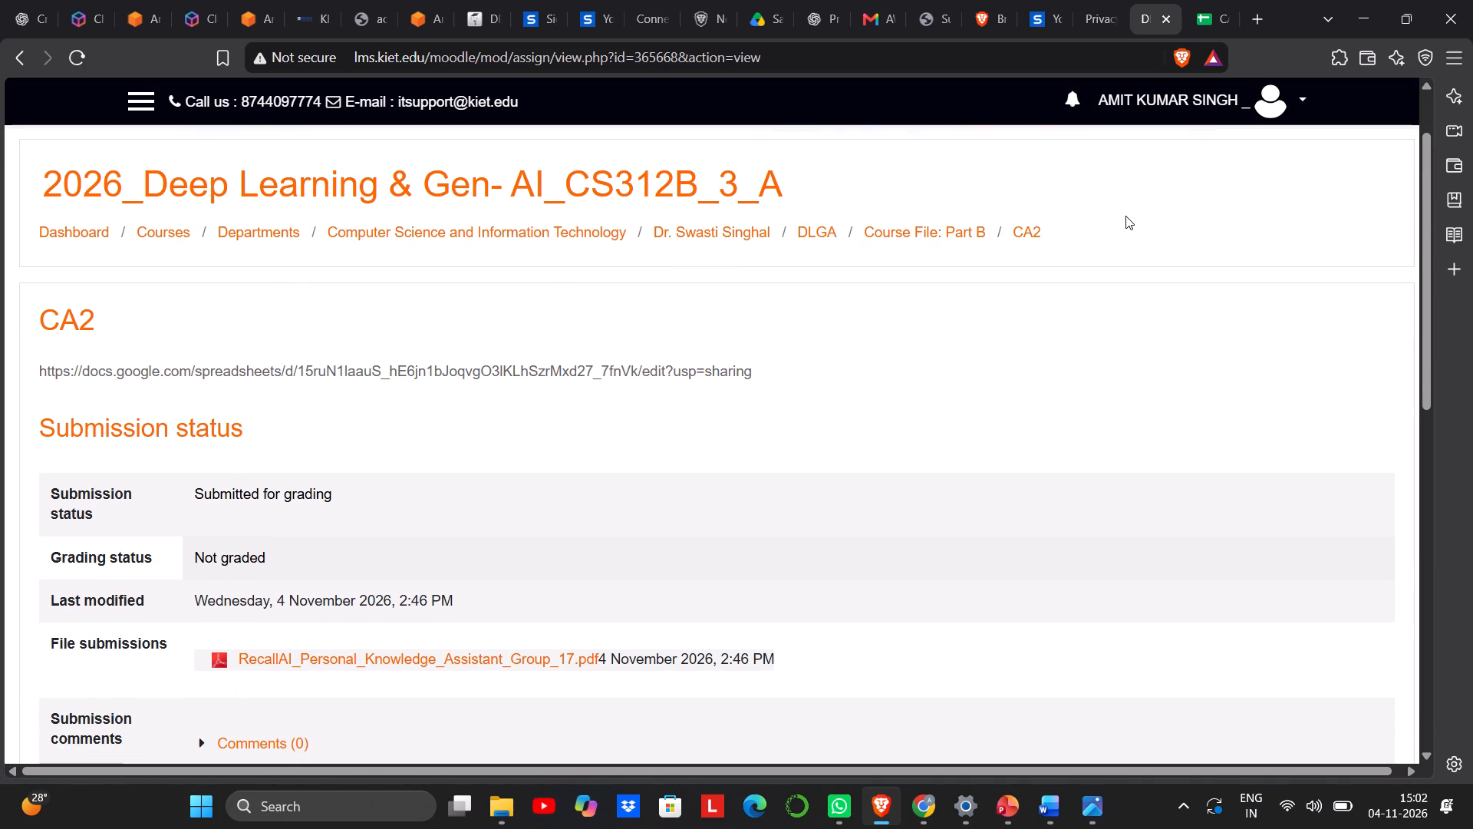
scroll(1125, 216, "down", 2)
scroll(1125, 216, "up", 3)
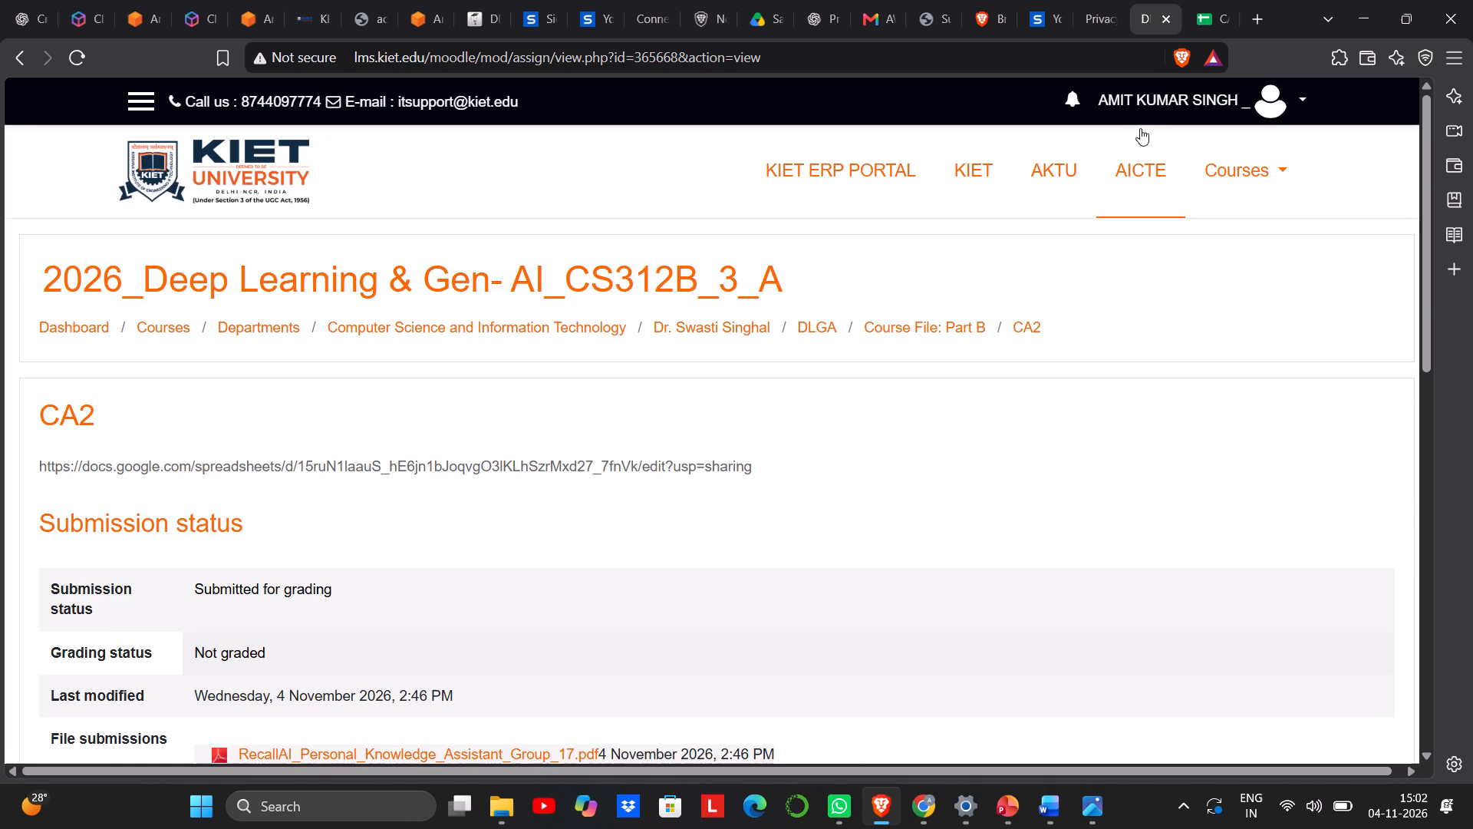
Go to the LMS dashboard and open the CA2 Case Study assignment in the Data Engineering with AWS Cloud course.
left_click(1143, 107)
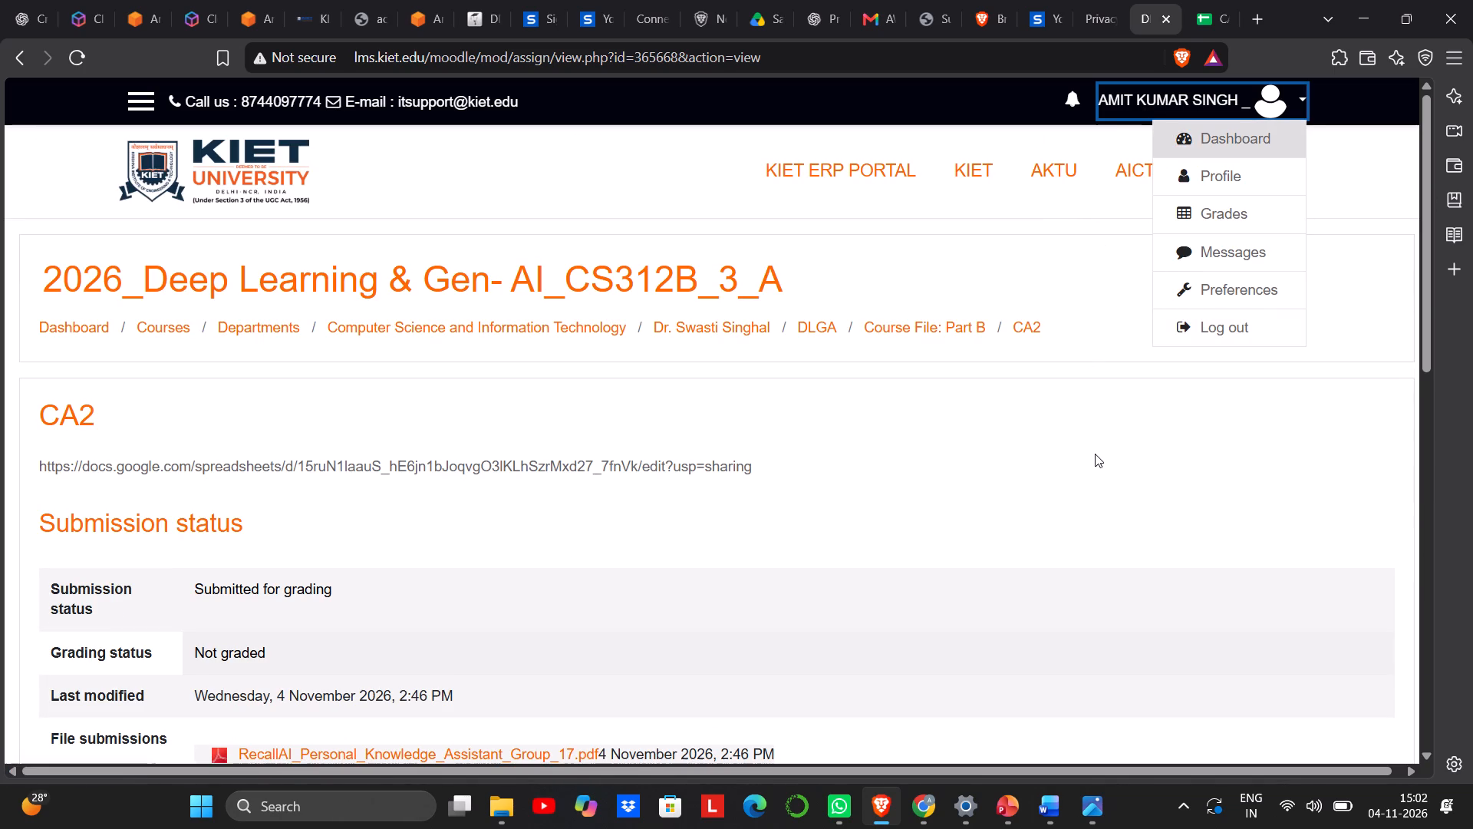
left_click(1095, 454)
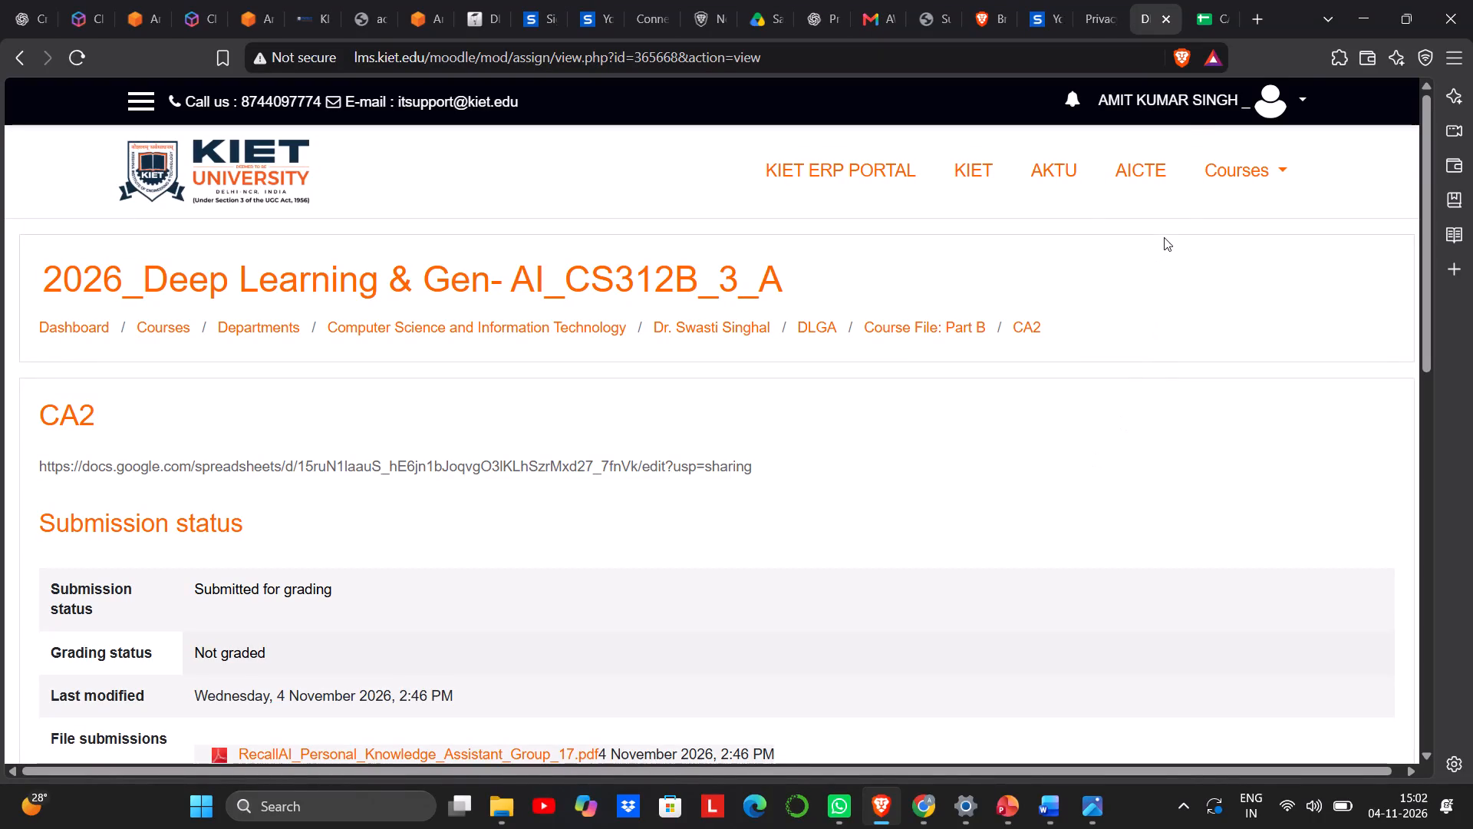
left_click(1183, 111)
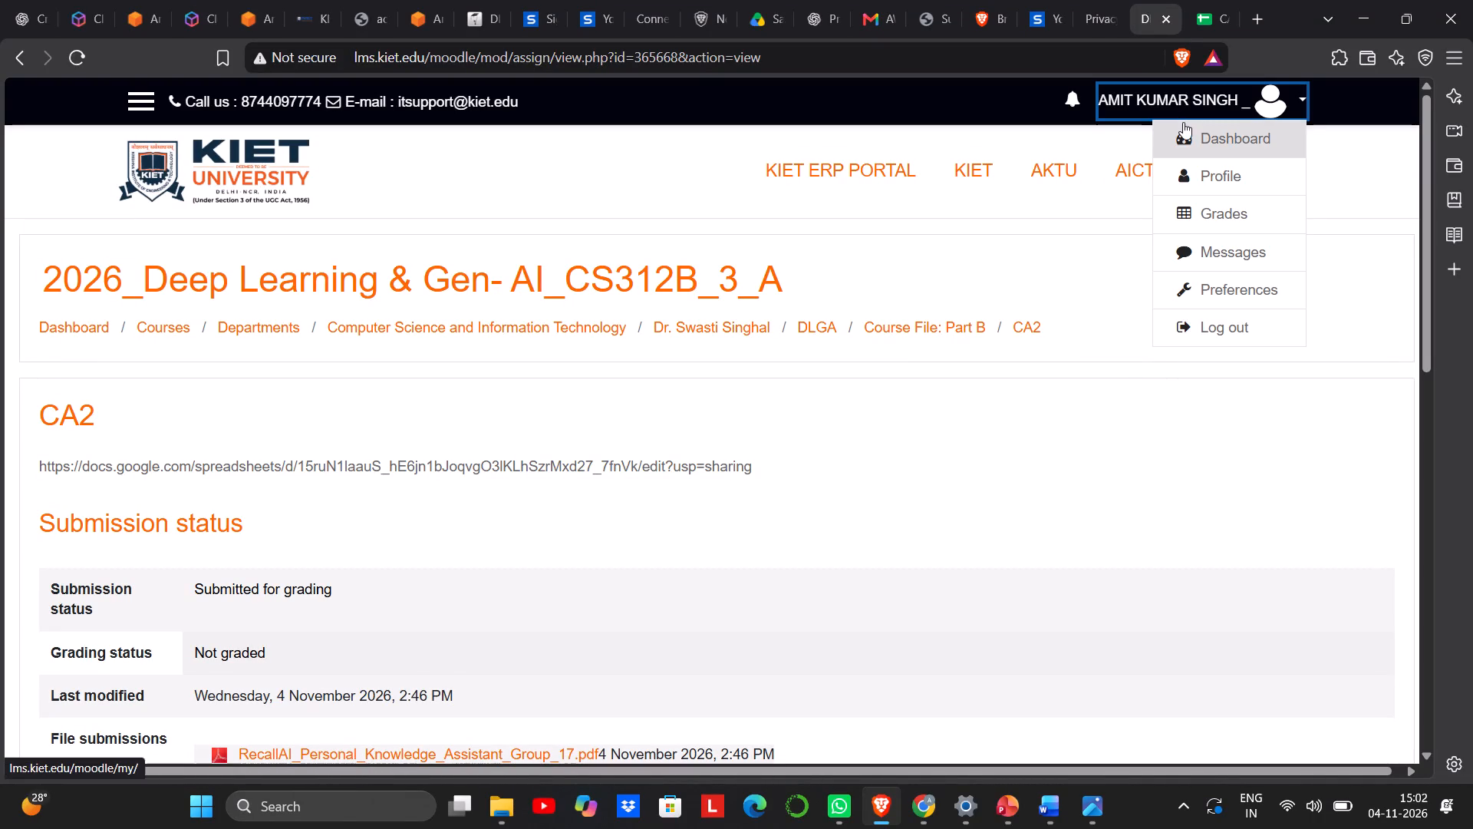
left_click(1183, 122)
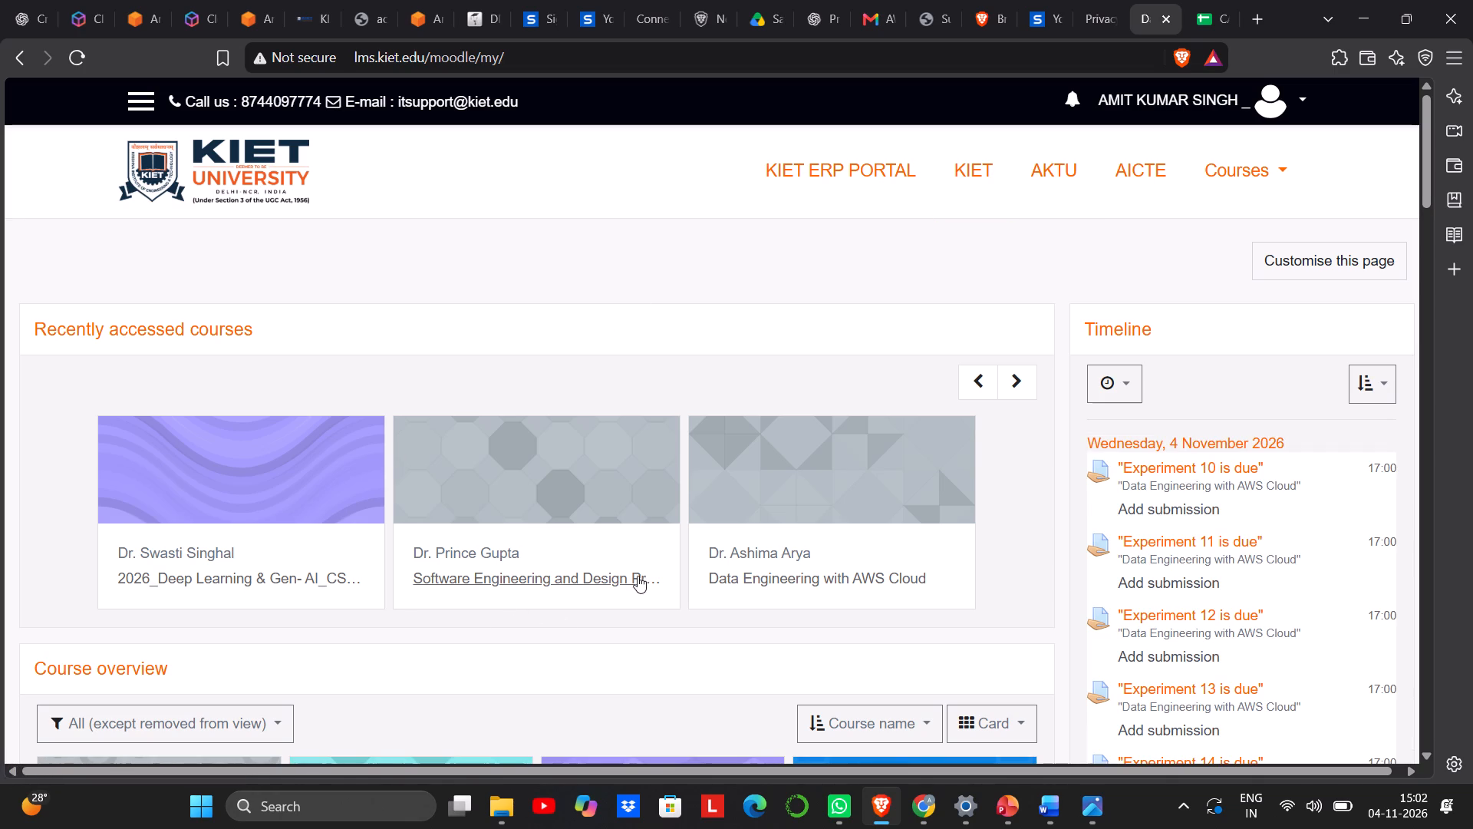
left_click(758, 572)
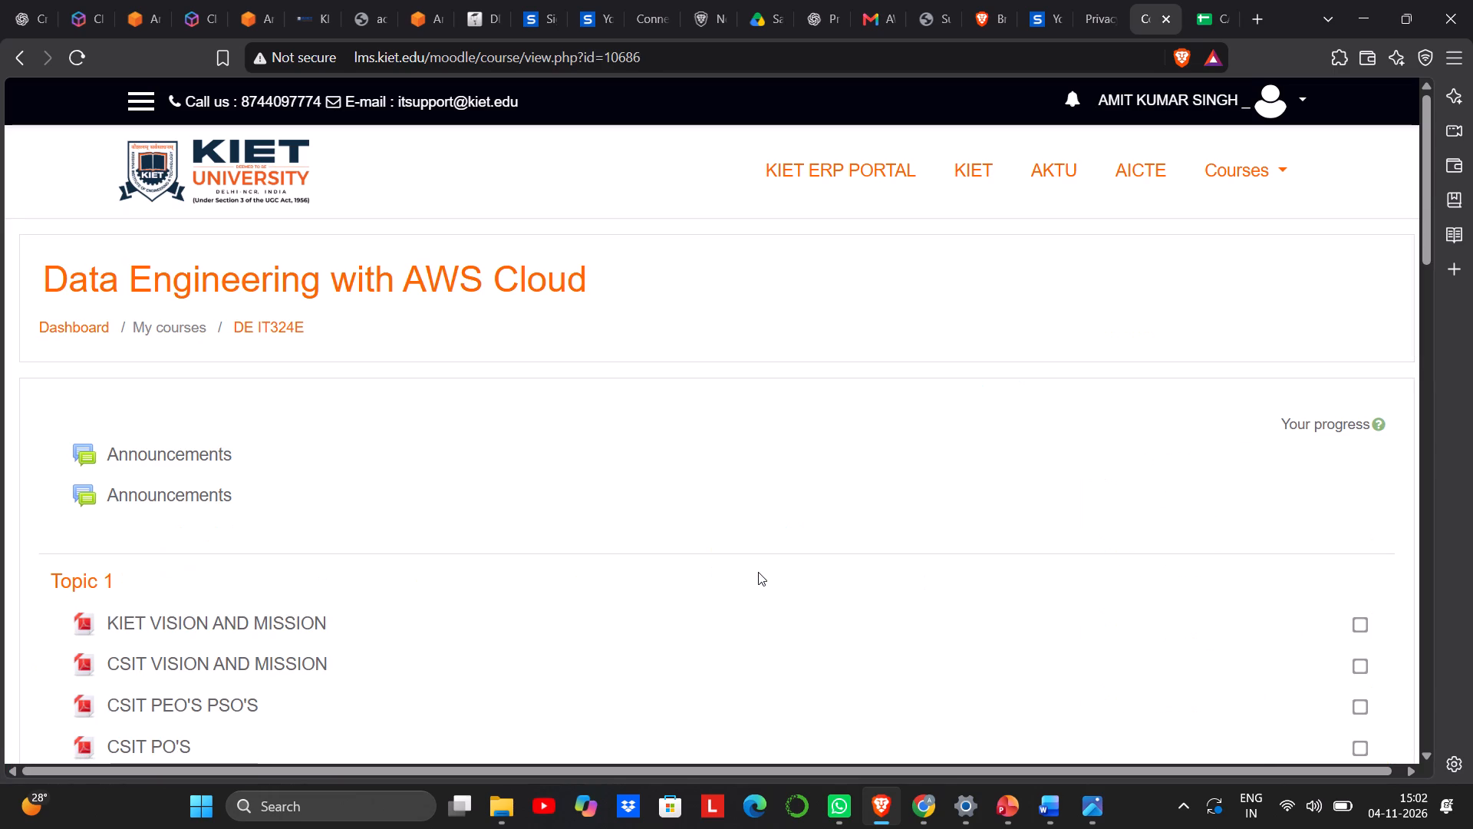
scroll(758, 572, "down", 6)
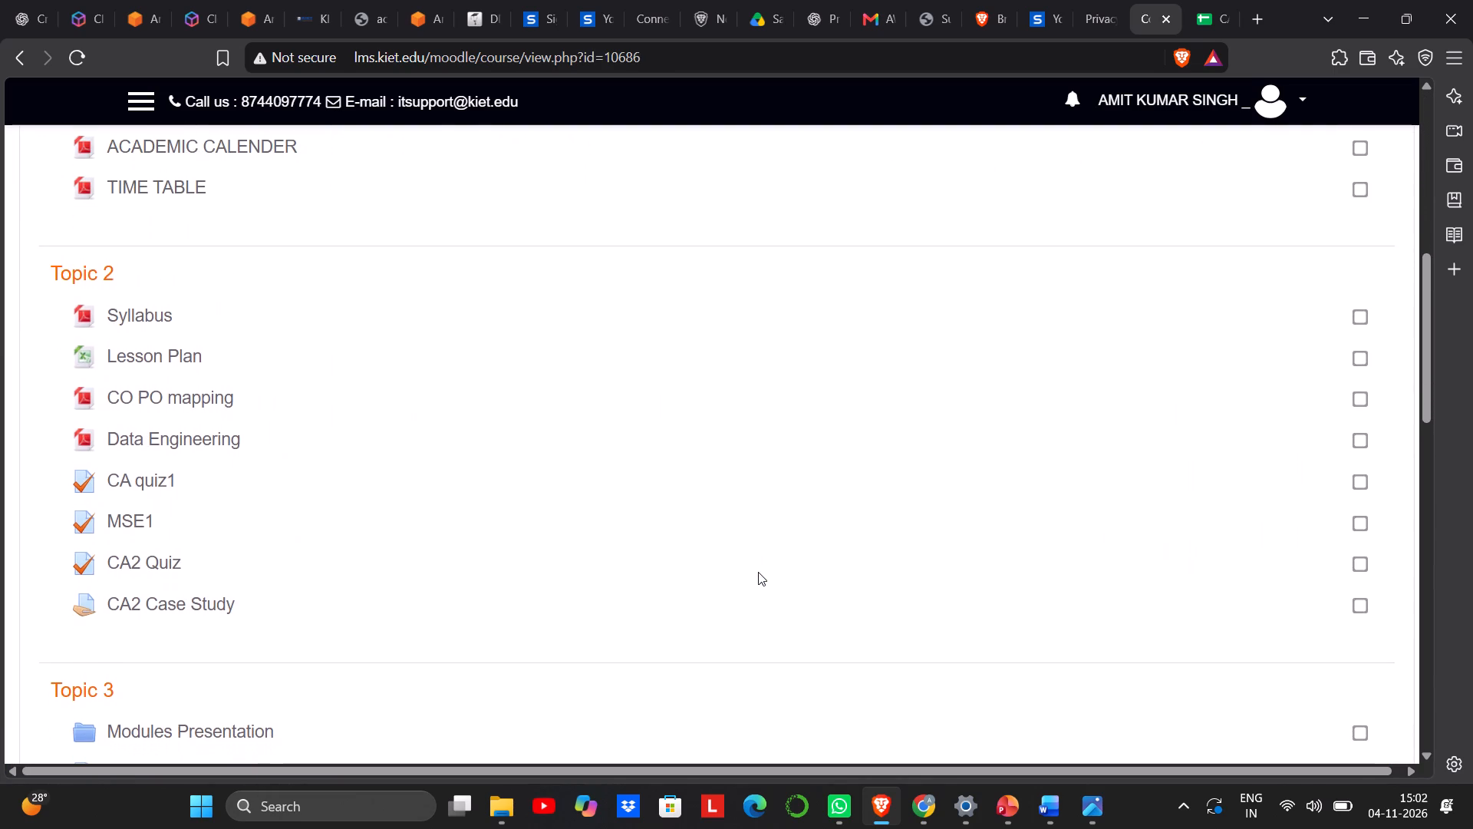
left_click(180, 596)
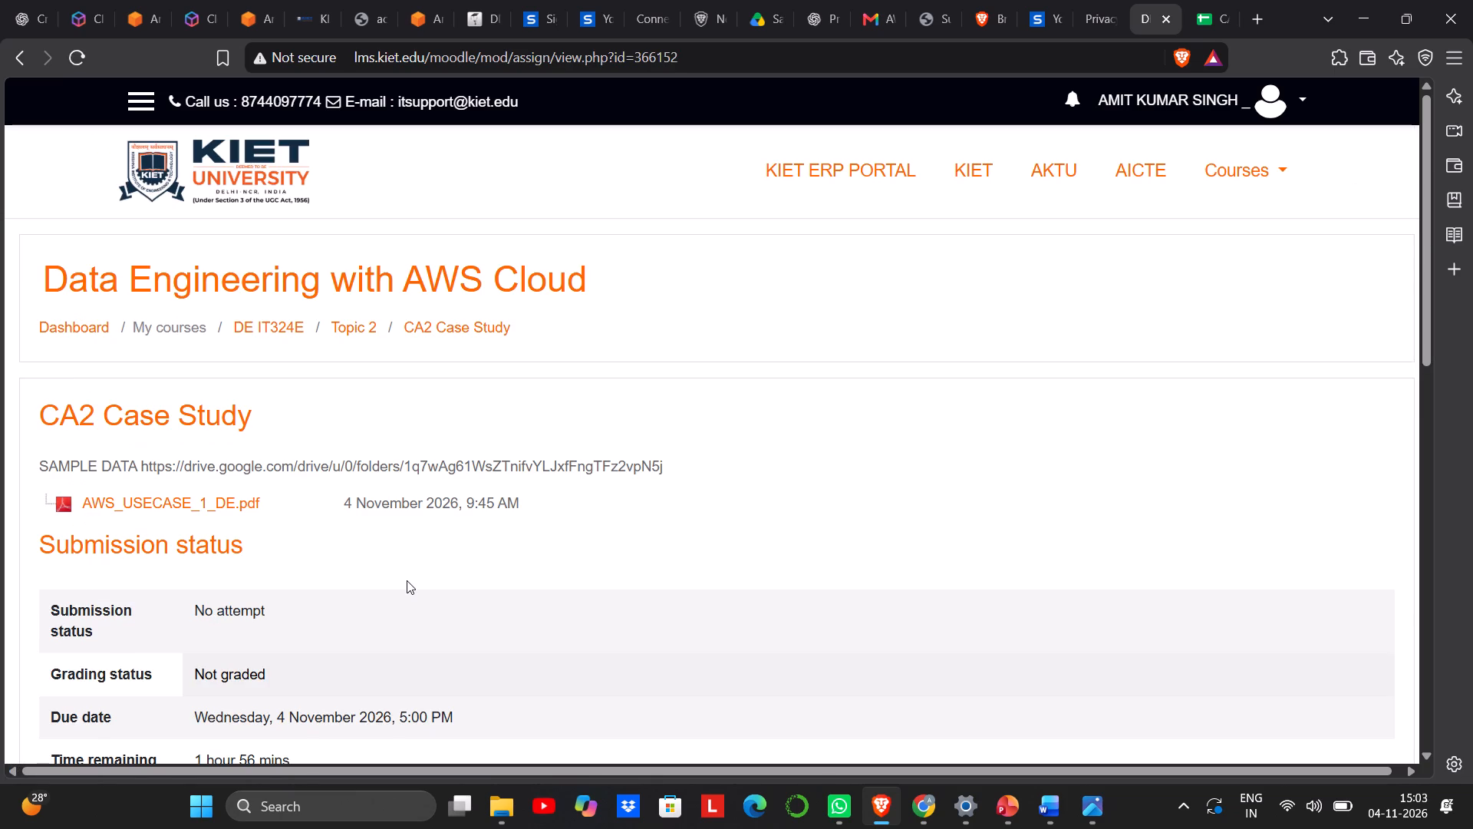
Start a new submission for the CA2 Case Study and accept the own-work declaration.
scroll(407, 580, "down", 2)
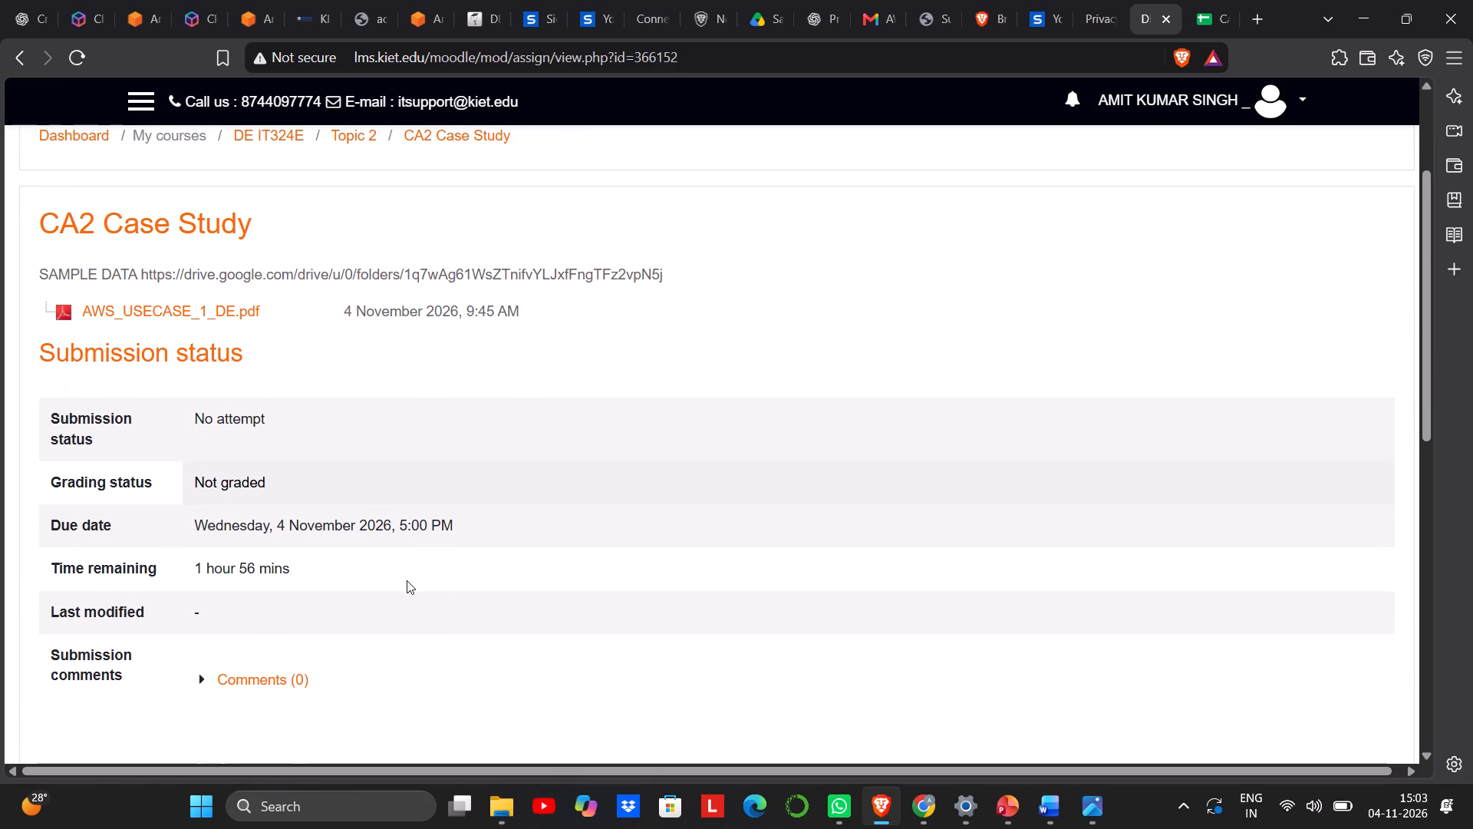
scroll(407, 580, "down", 2)
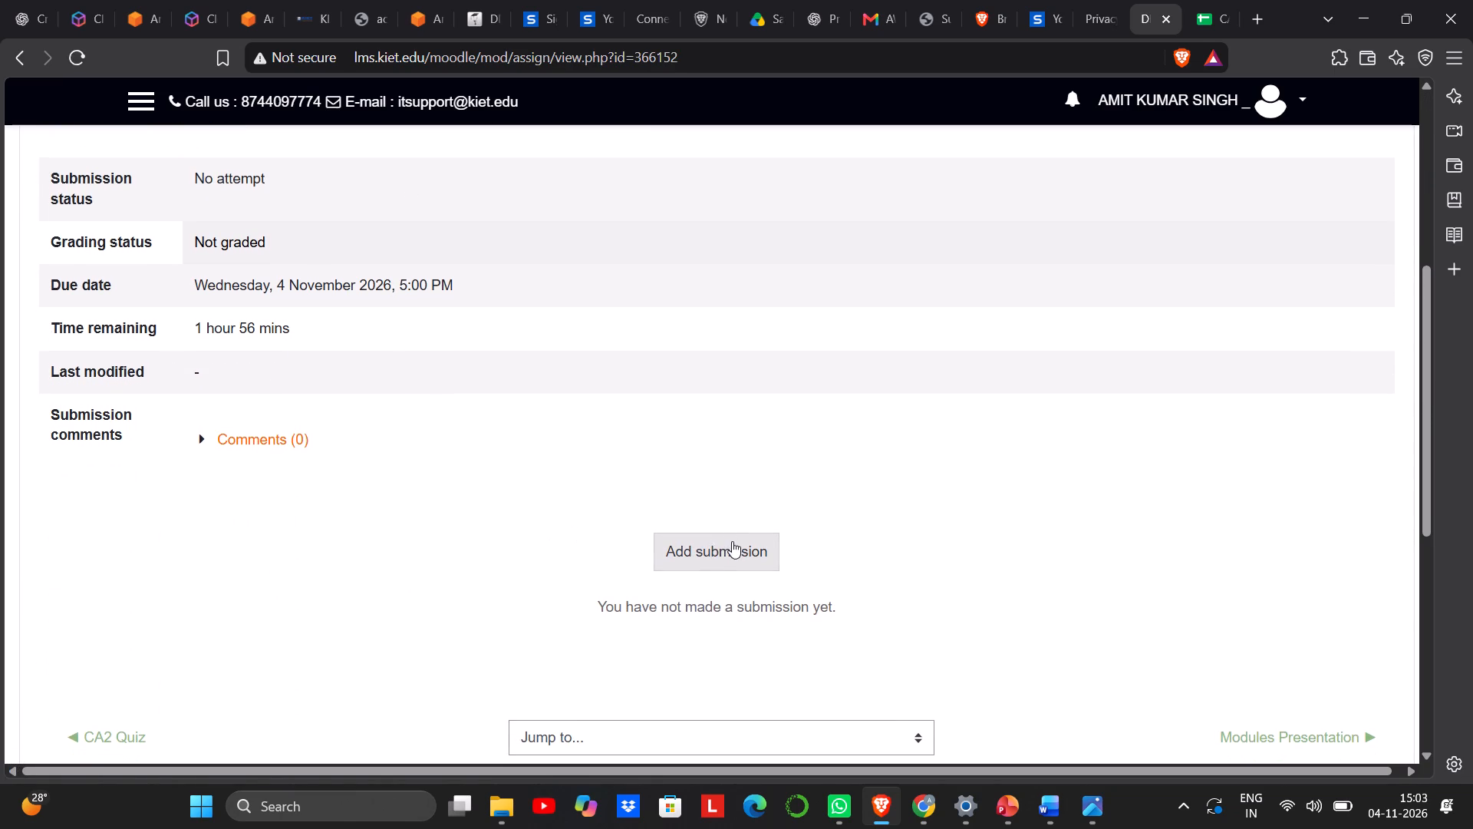
left_click(693, 545)
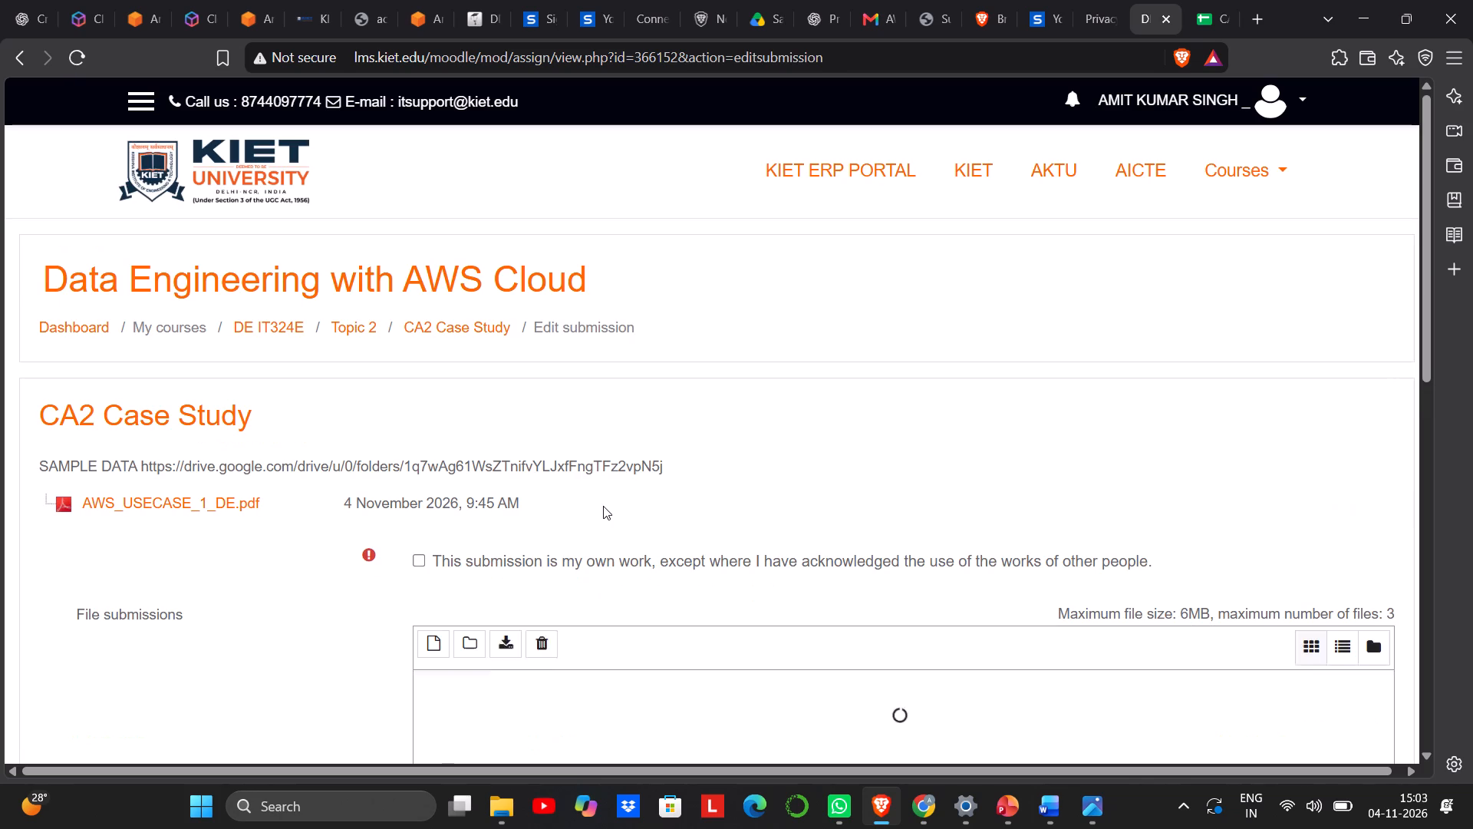
left_click(420, 556)
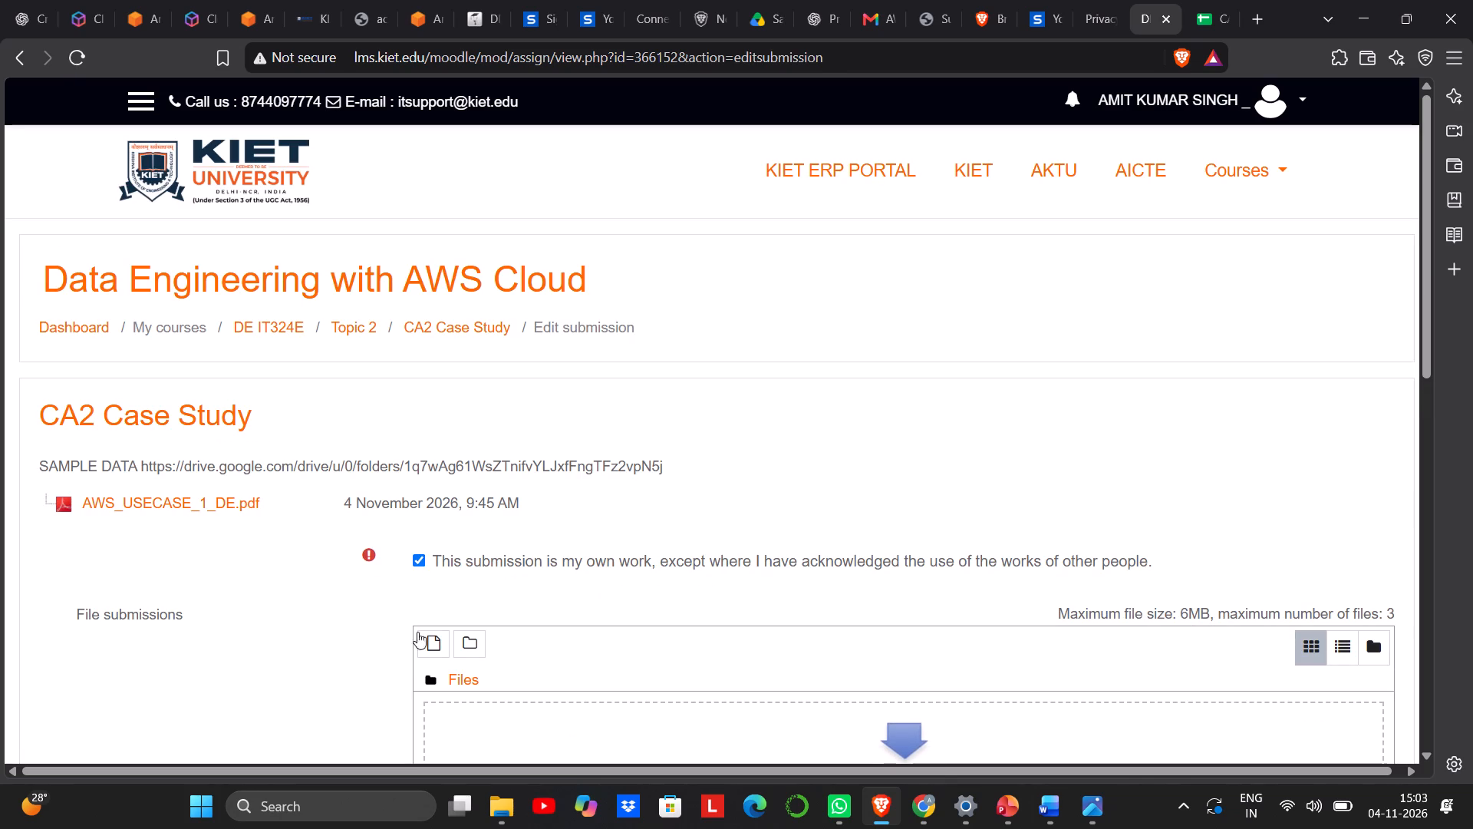
Attach the report PDF whose name ends in "data_engineering_CA-2" from Downloads in the submission's file picker.
left_click(423, 642)
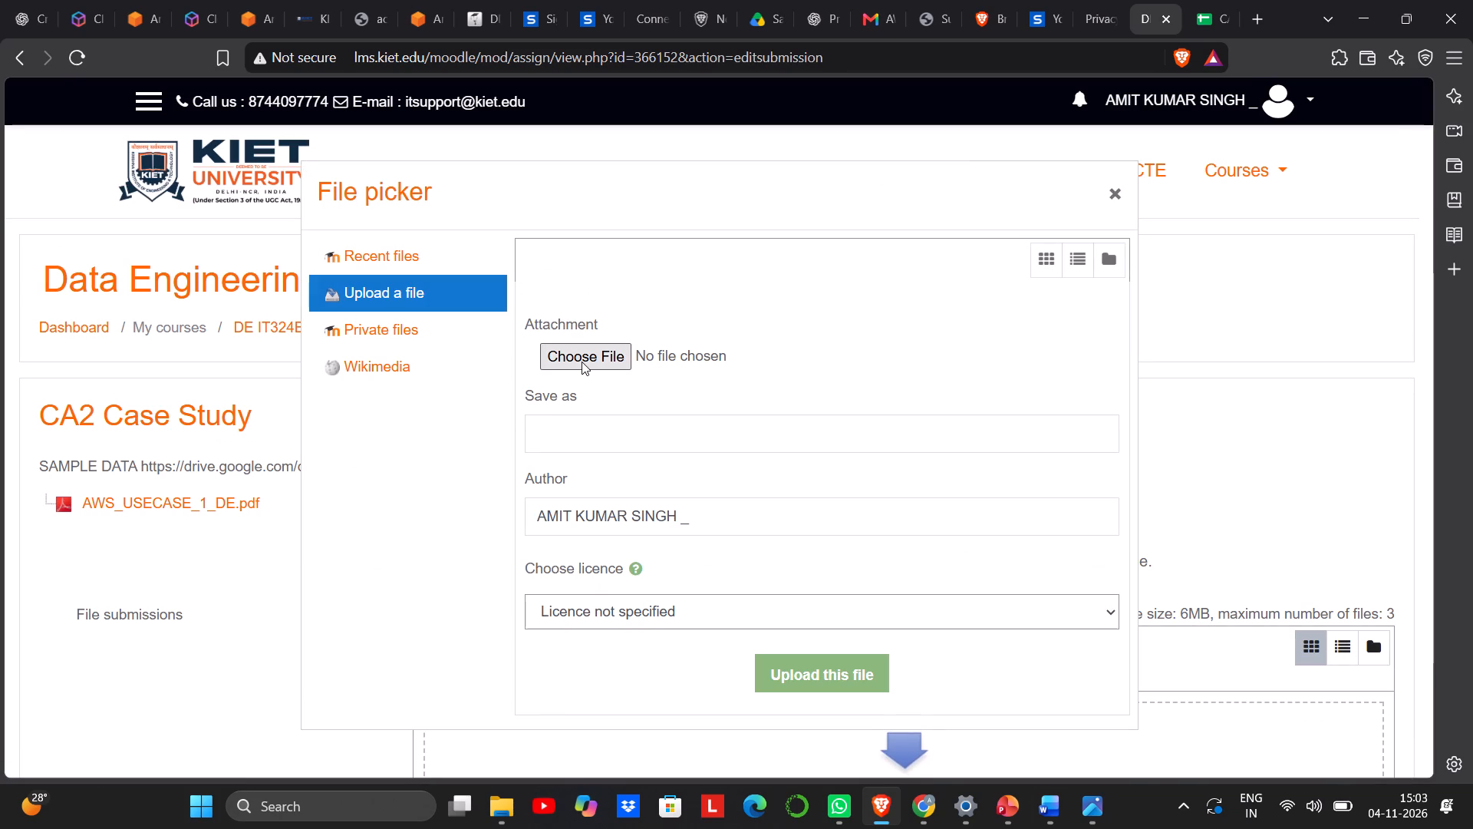
left_click(582, 362)
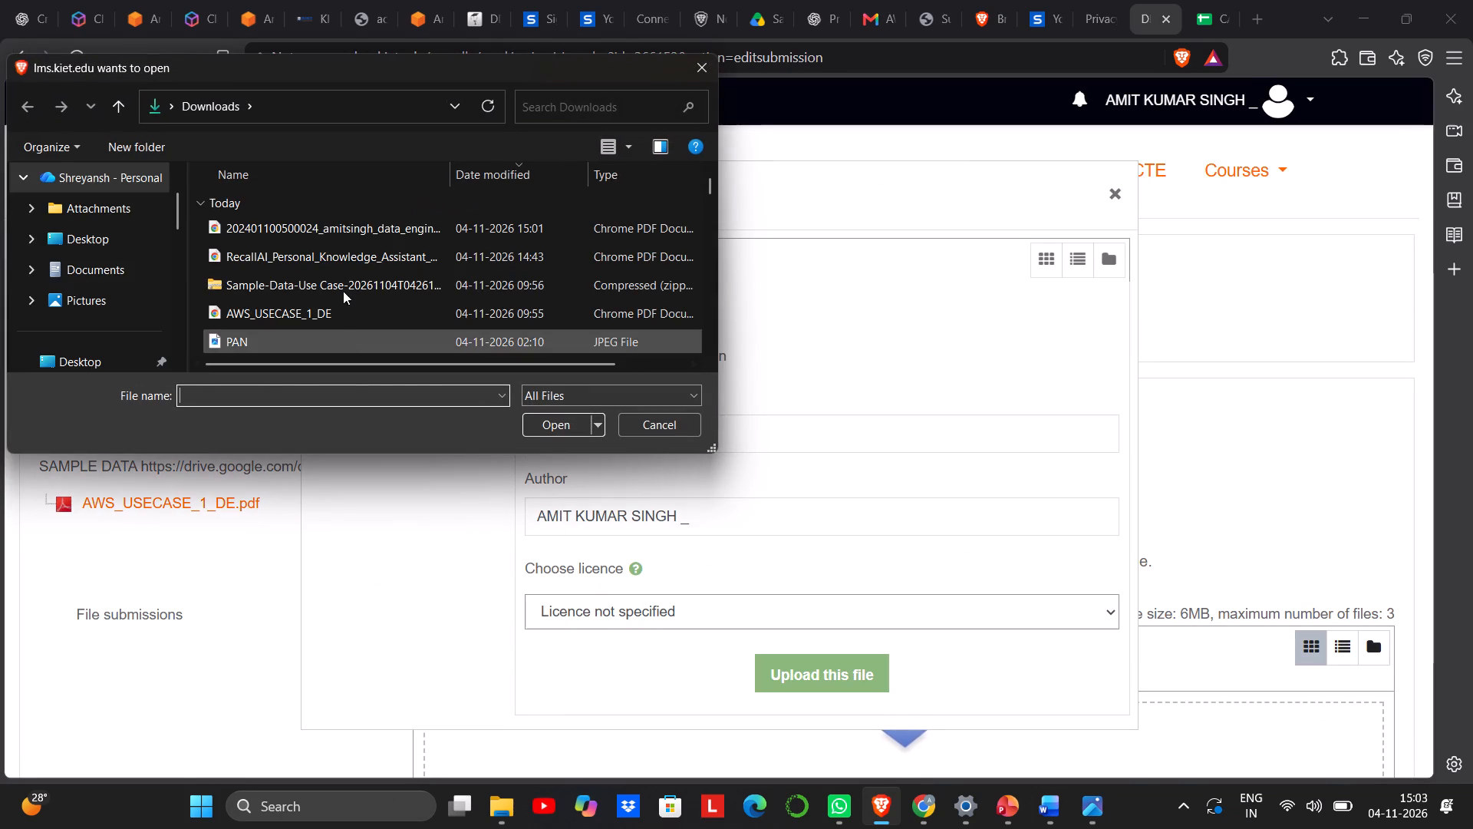
left_click(348, 237)
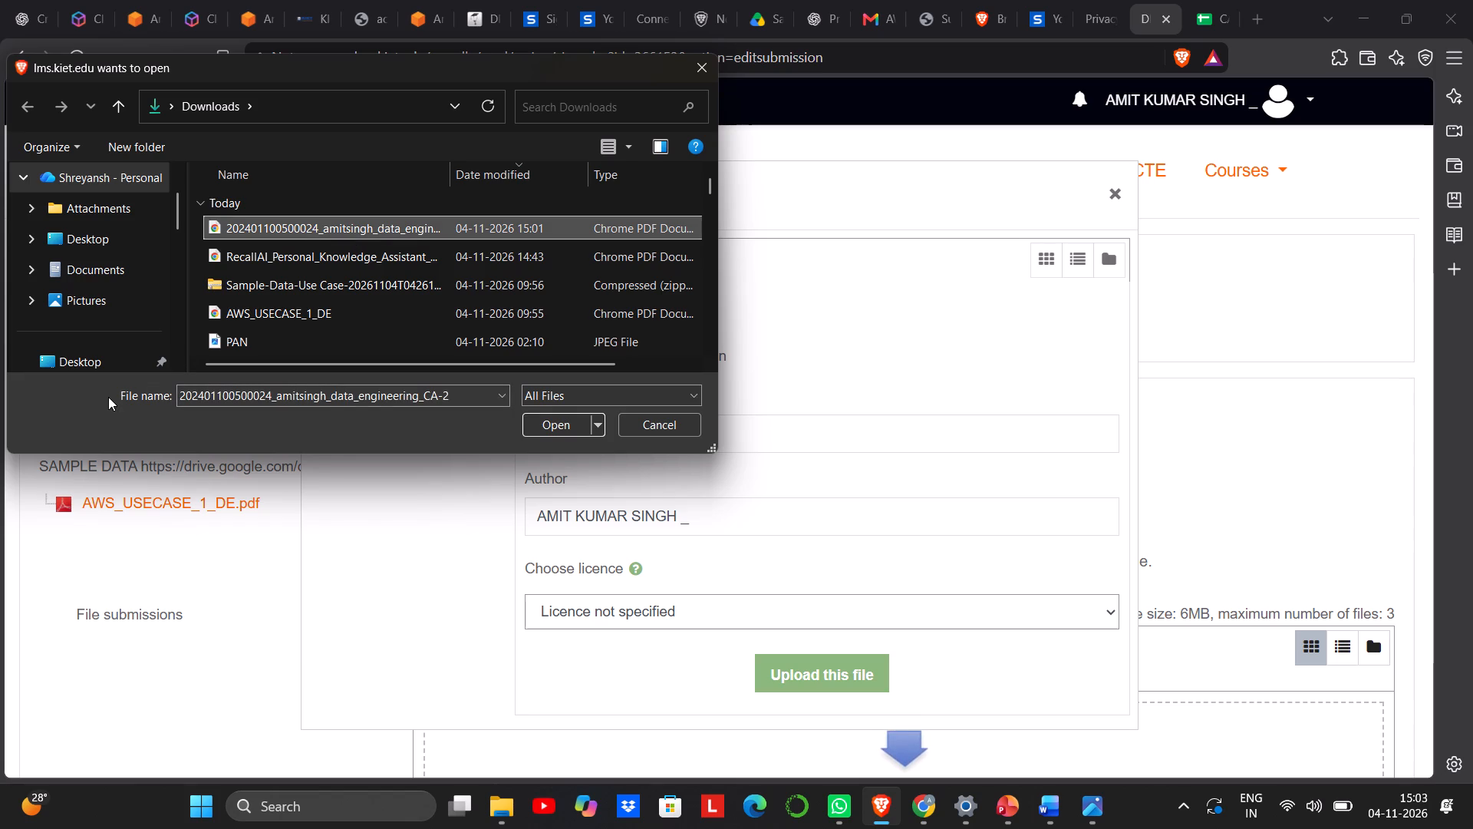
left_click(565, 430)
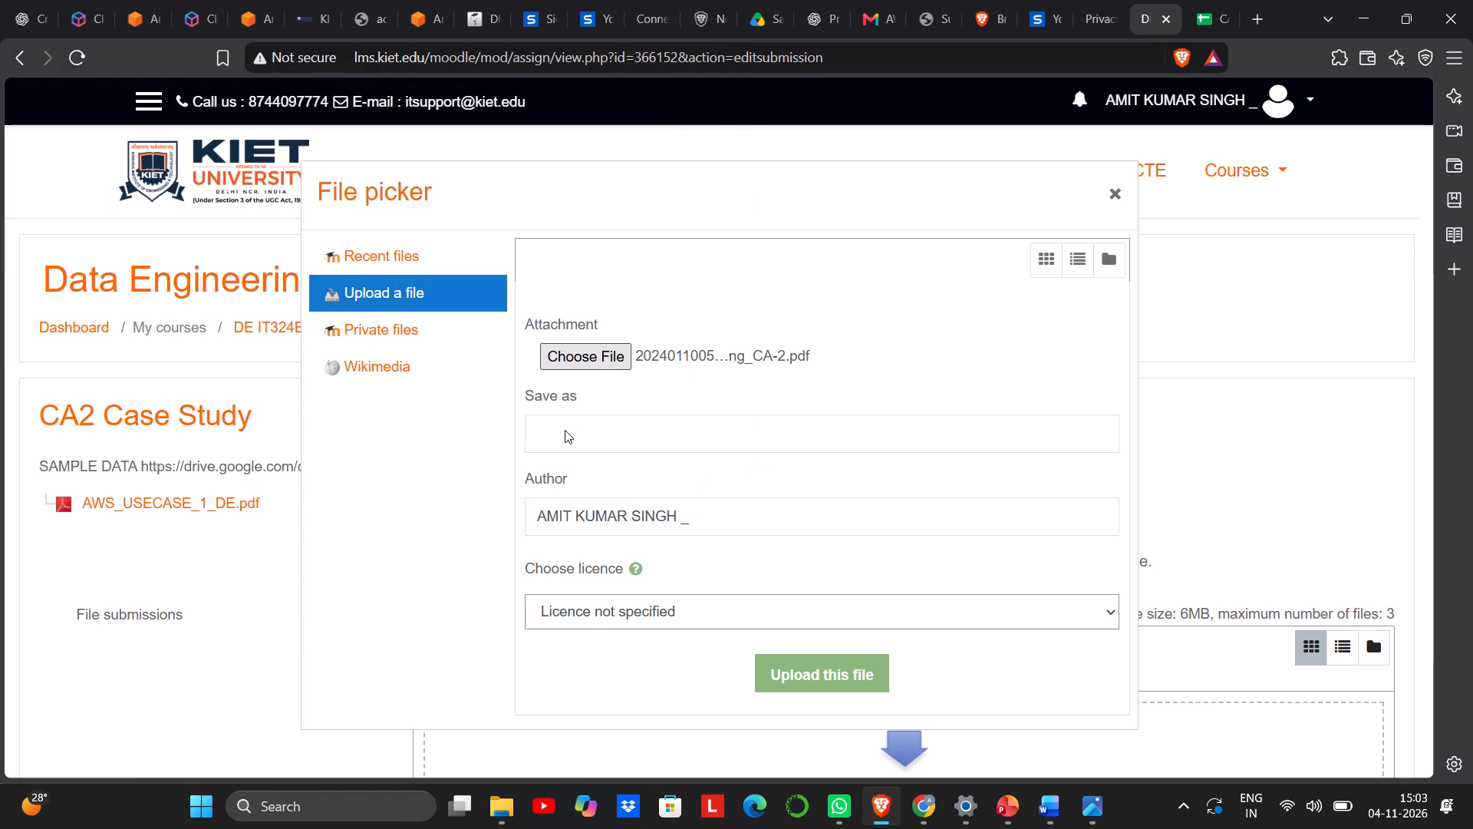
left_click(701, 355)
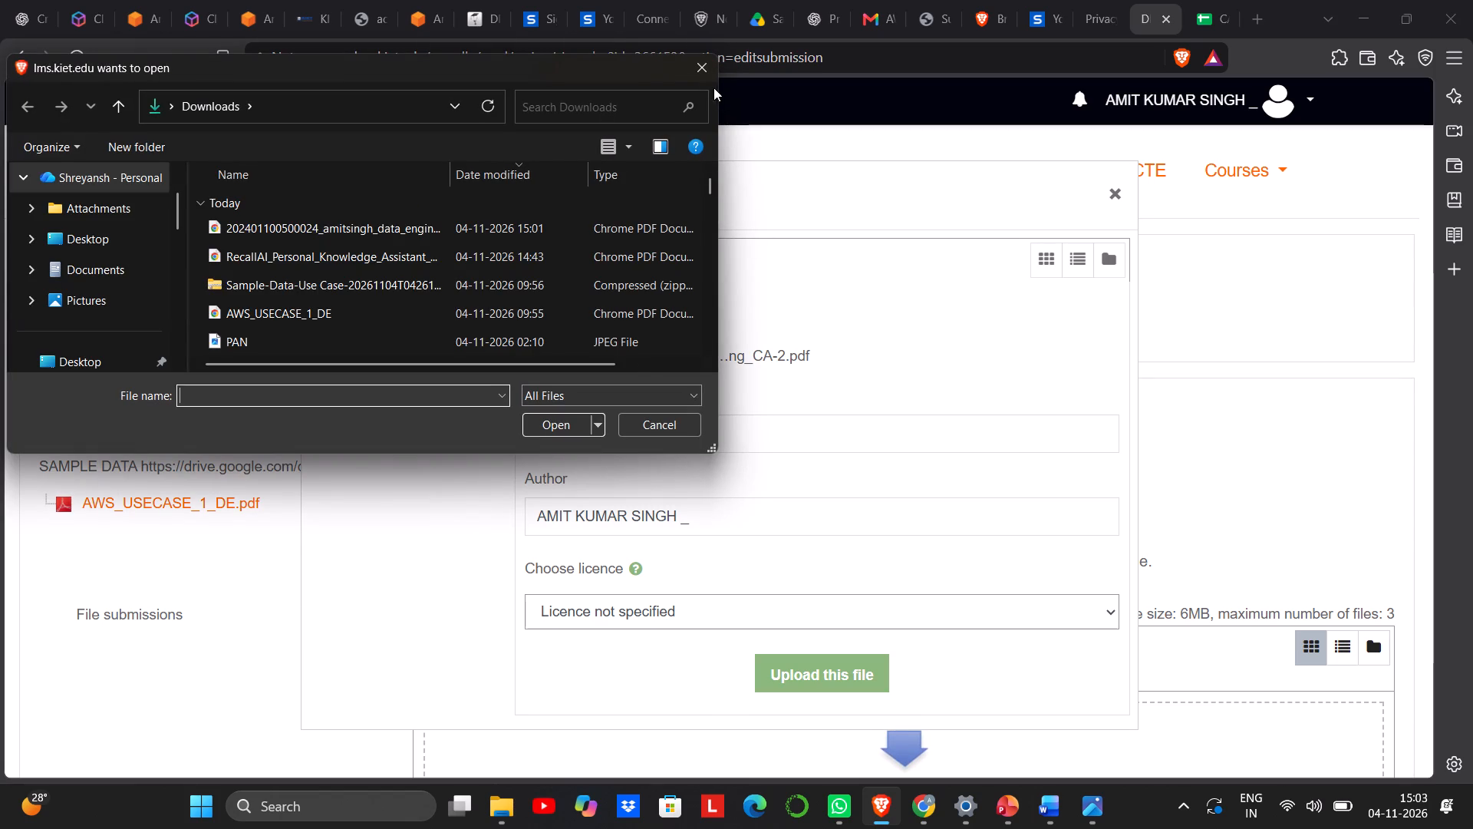
left_click(703, 72)
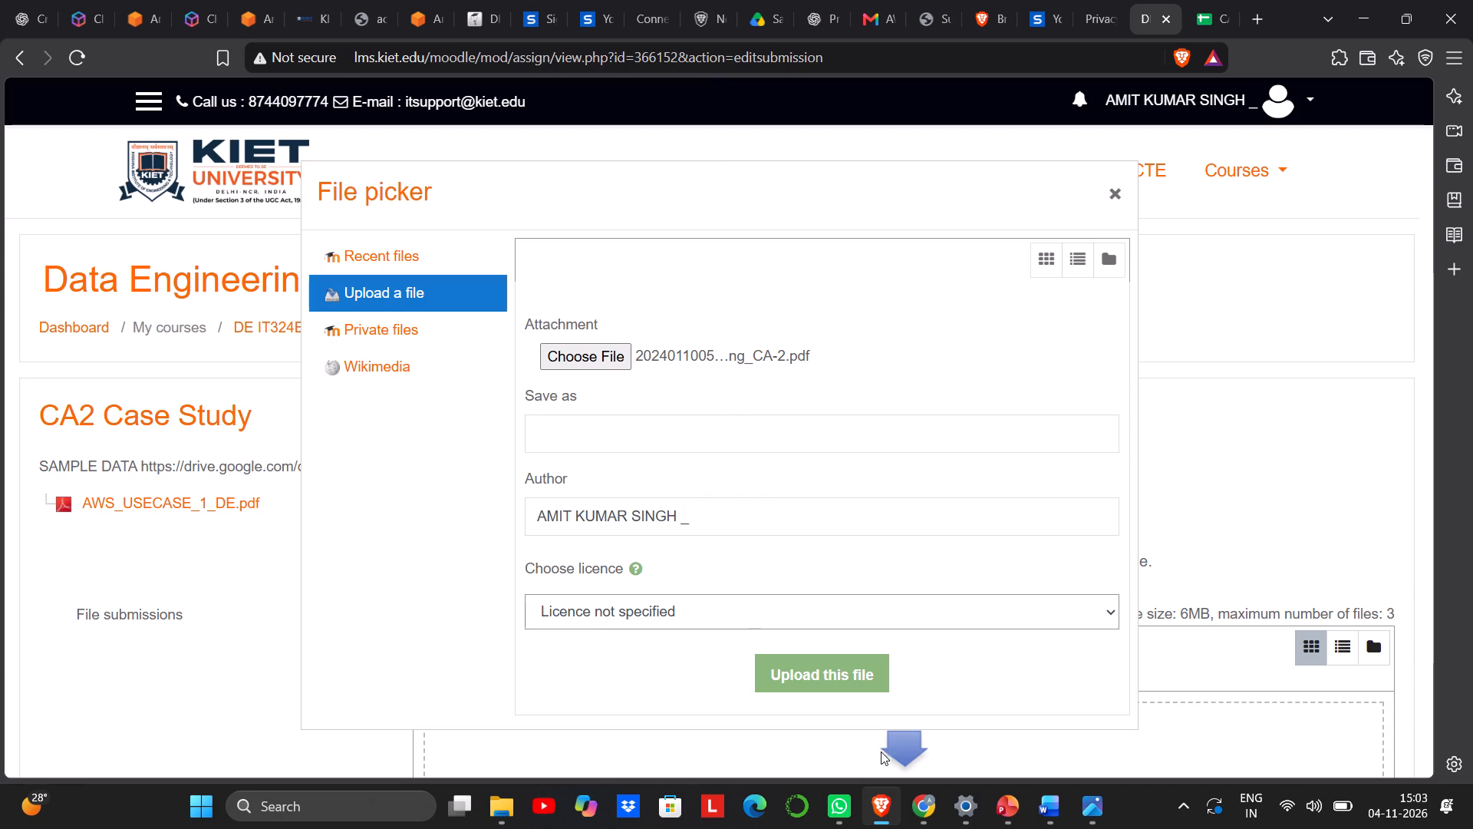
Switch to File Explorer and copy the full file name of the "data_engineering_CA-2" report PDF in Downloads.
left_click(509, 798)
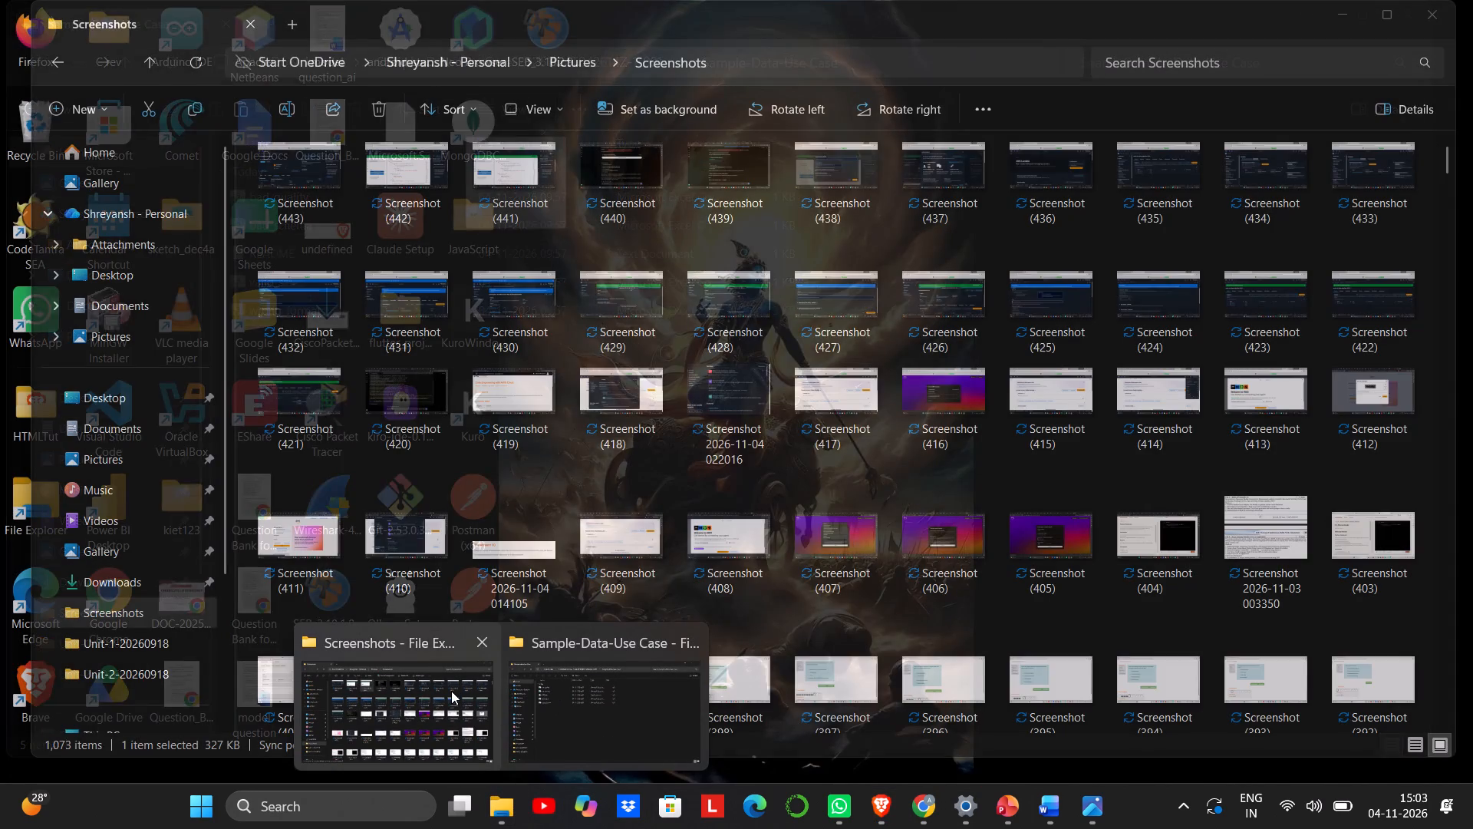
left_click(451, 691)
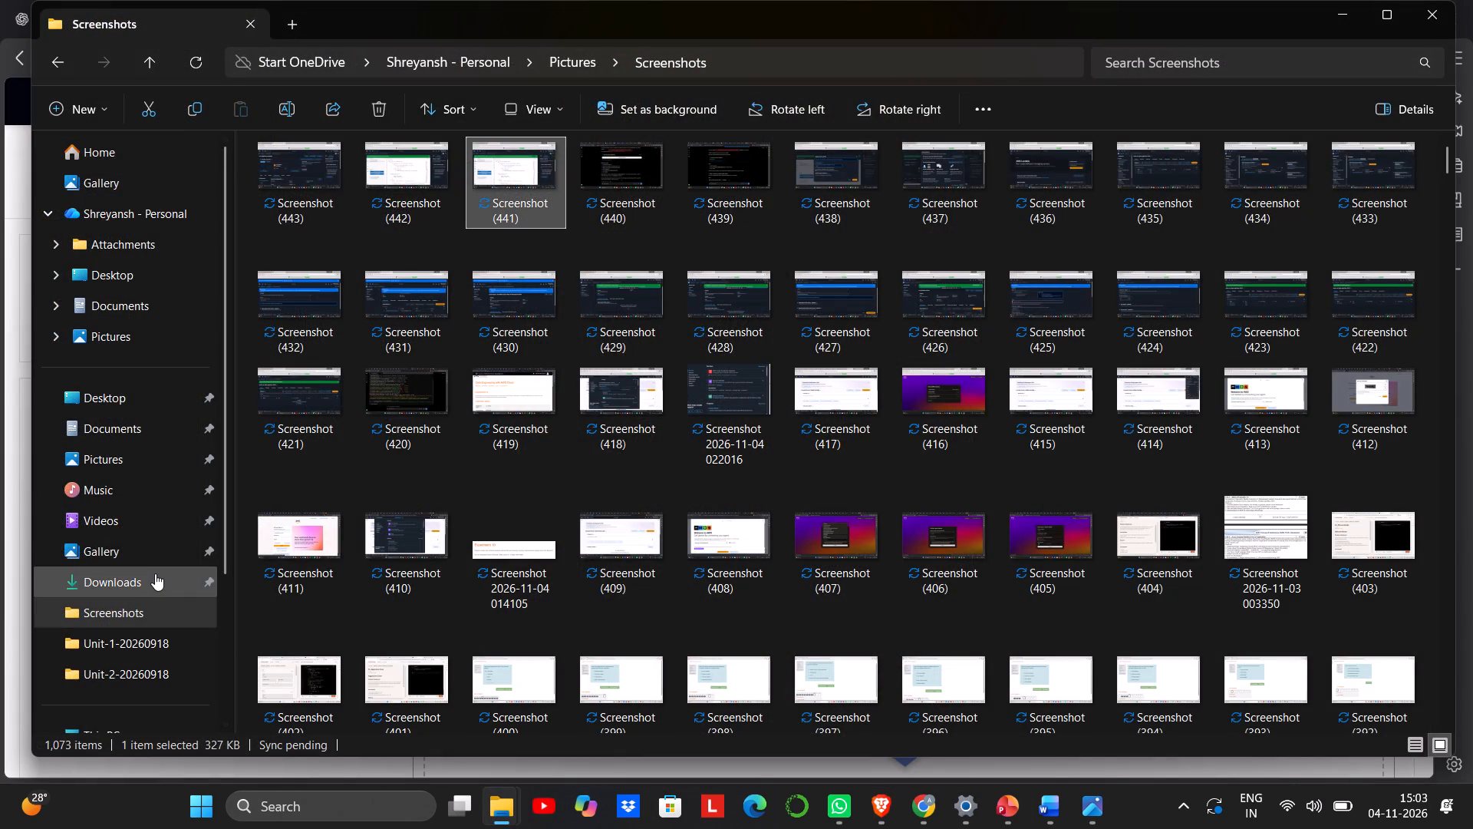
left_click(155, 573)
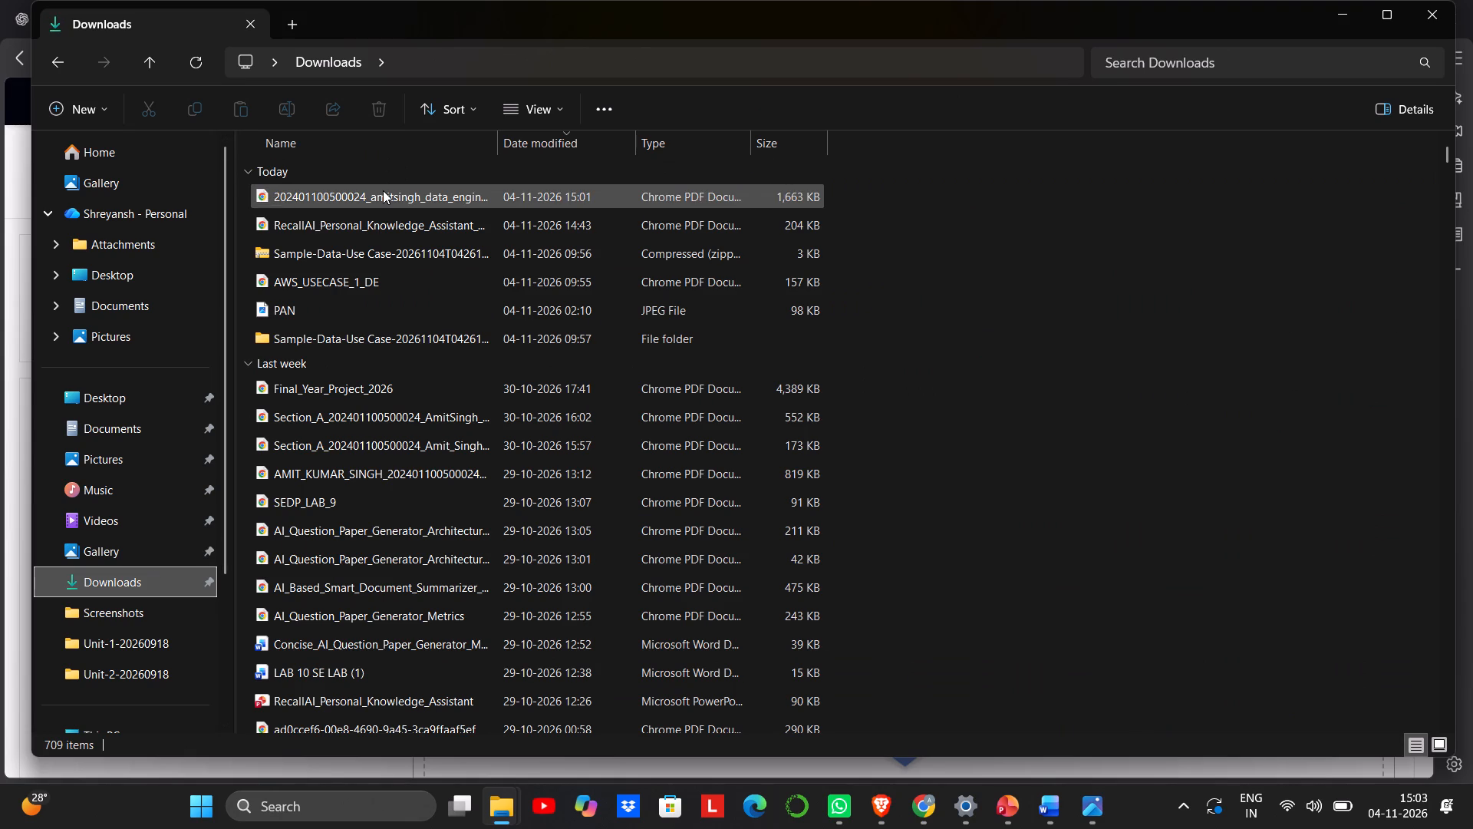
left_click(383, 190)
right_click(383, 190)
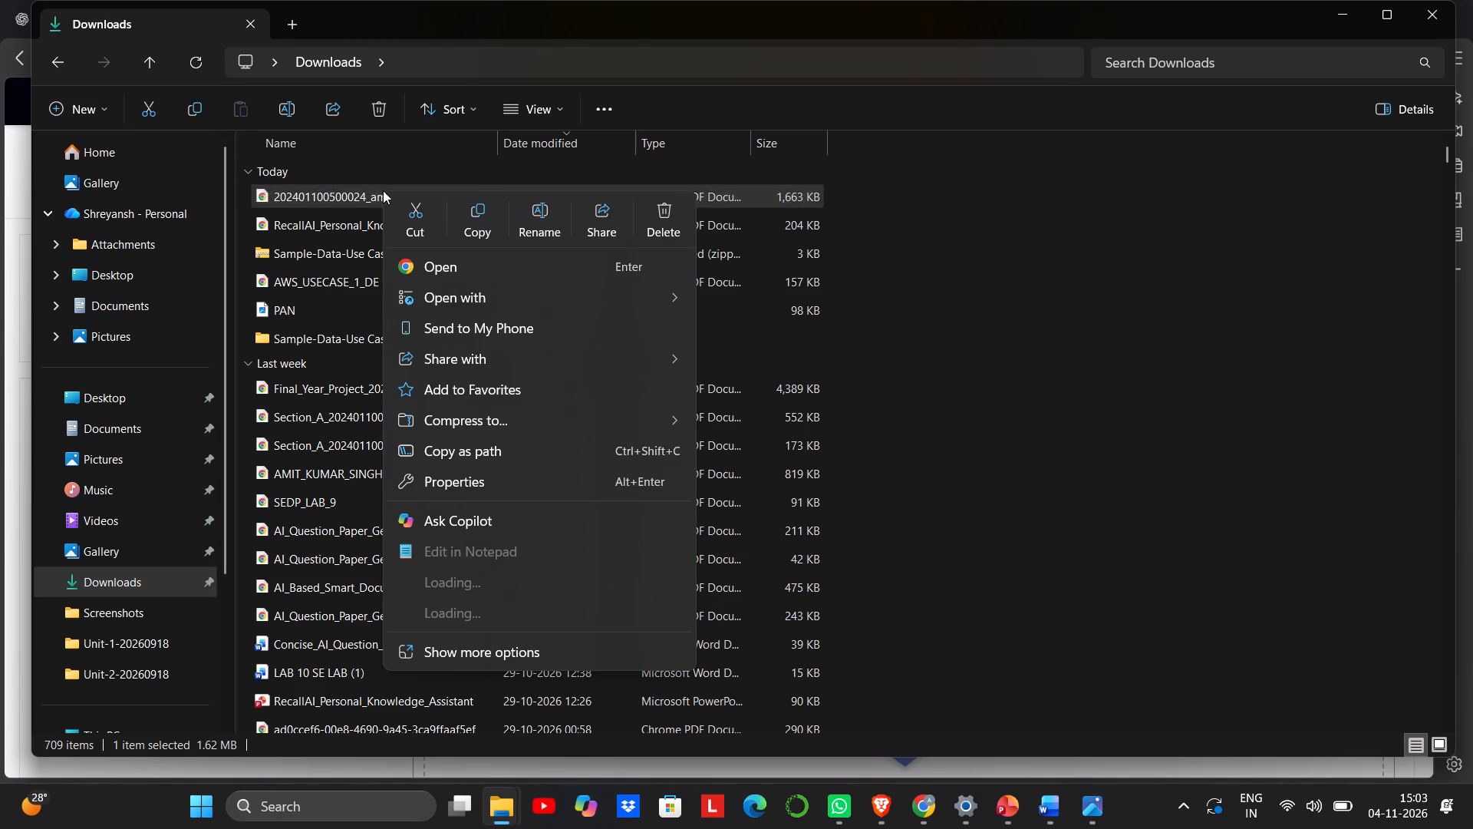
left_click(532, 212)
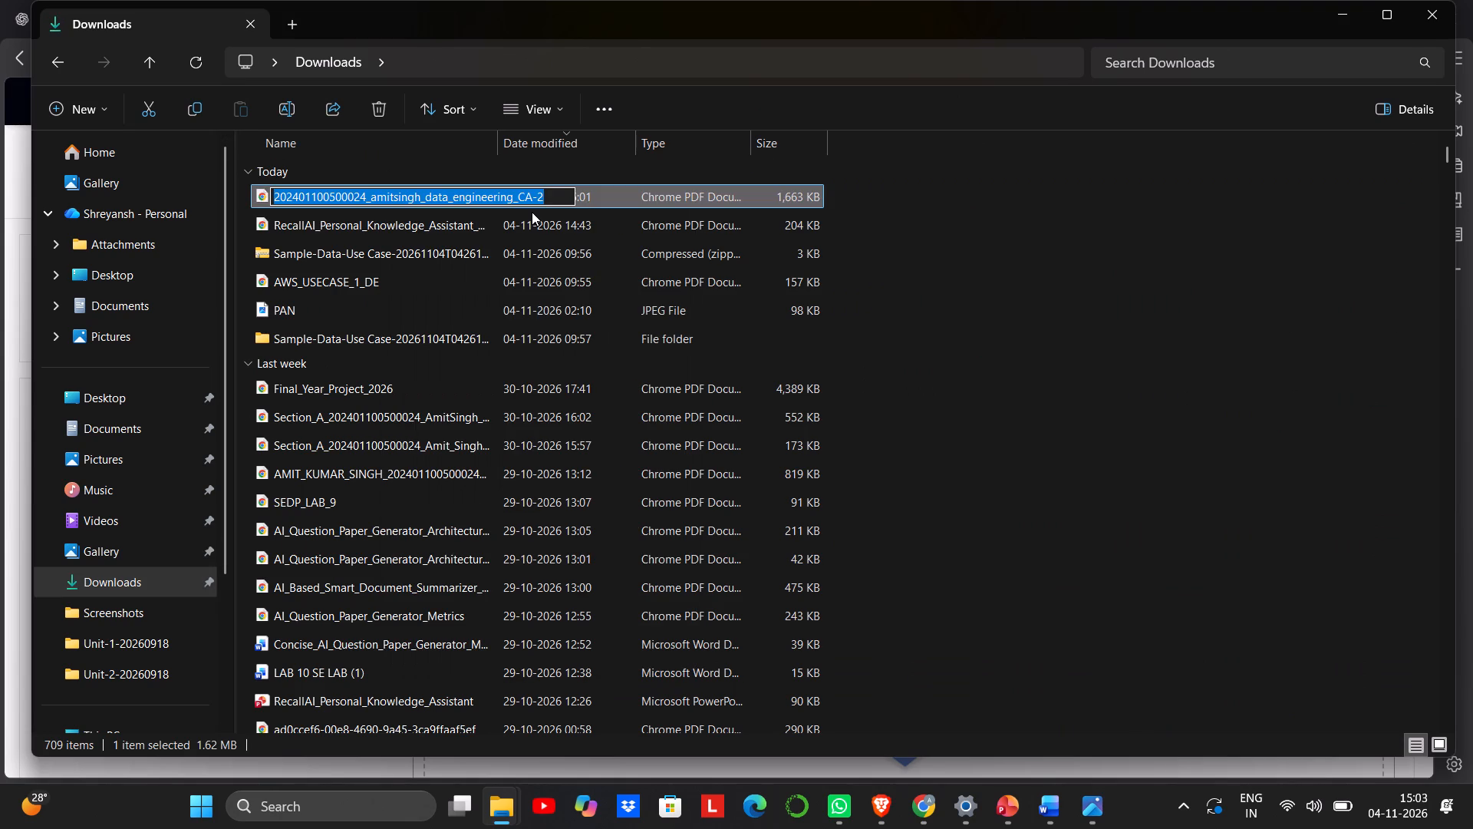
key("ctrl+c")
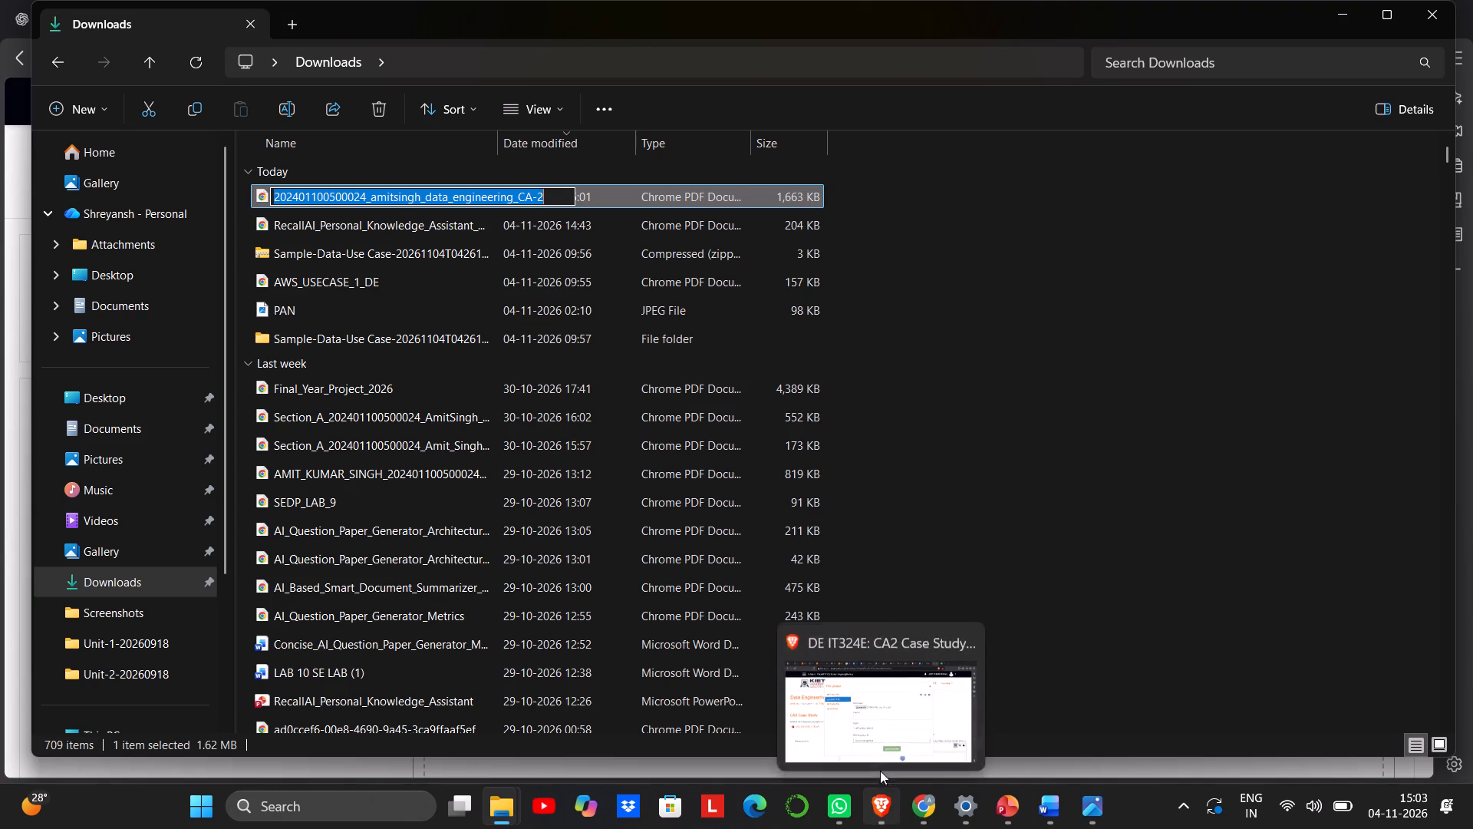
Return to Brave and upload the PDF, saved under the copied file name with the surname's initial changed to a capital S.
left_click(884, 737)
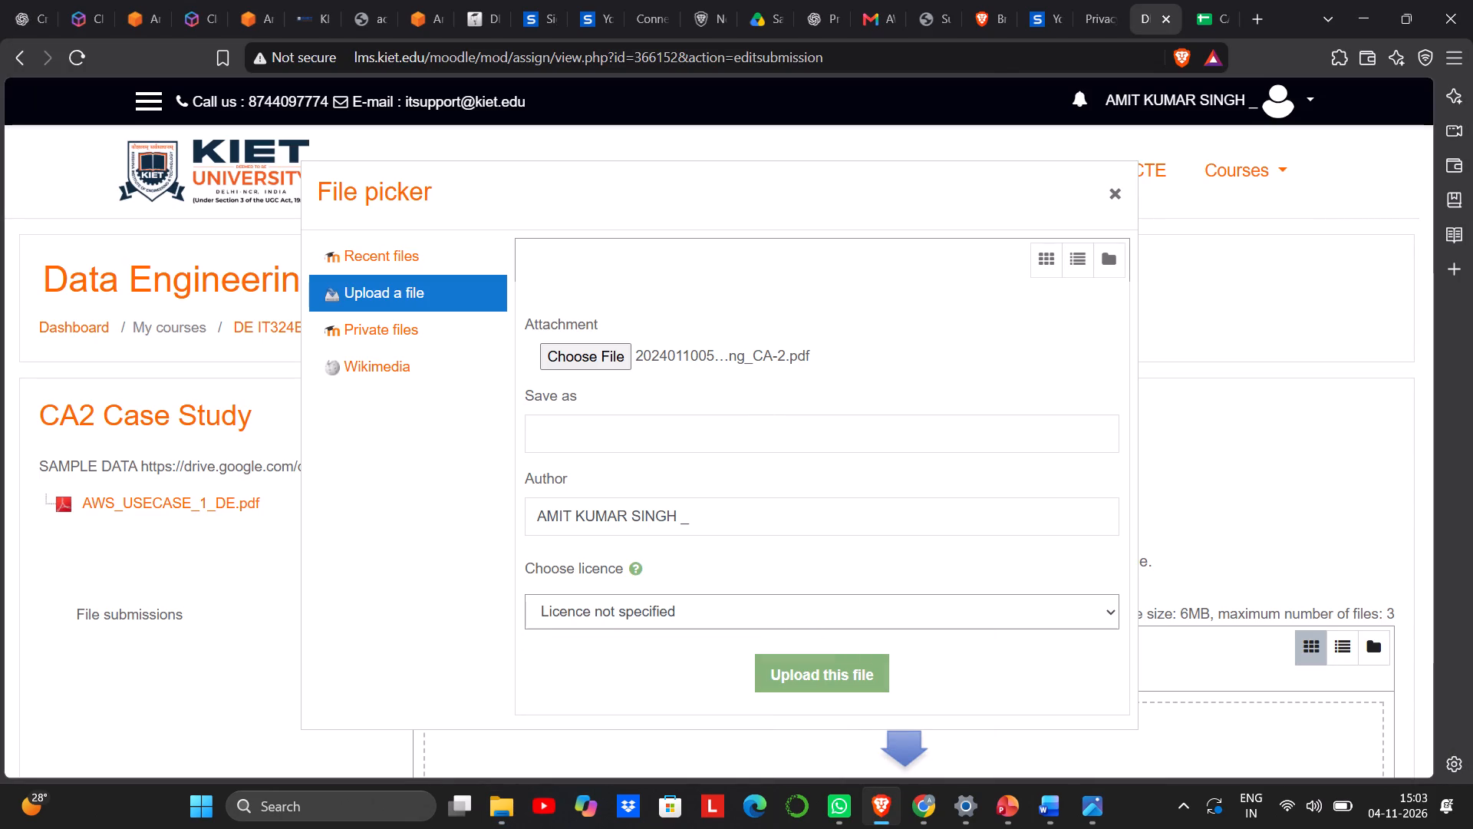
left_click(746, 428)
key("ctrl+v")
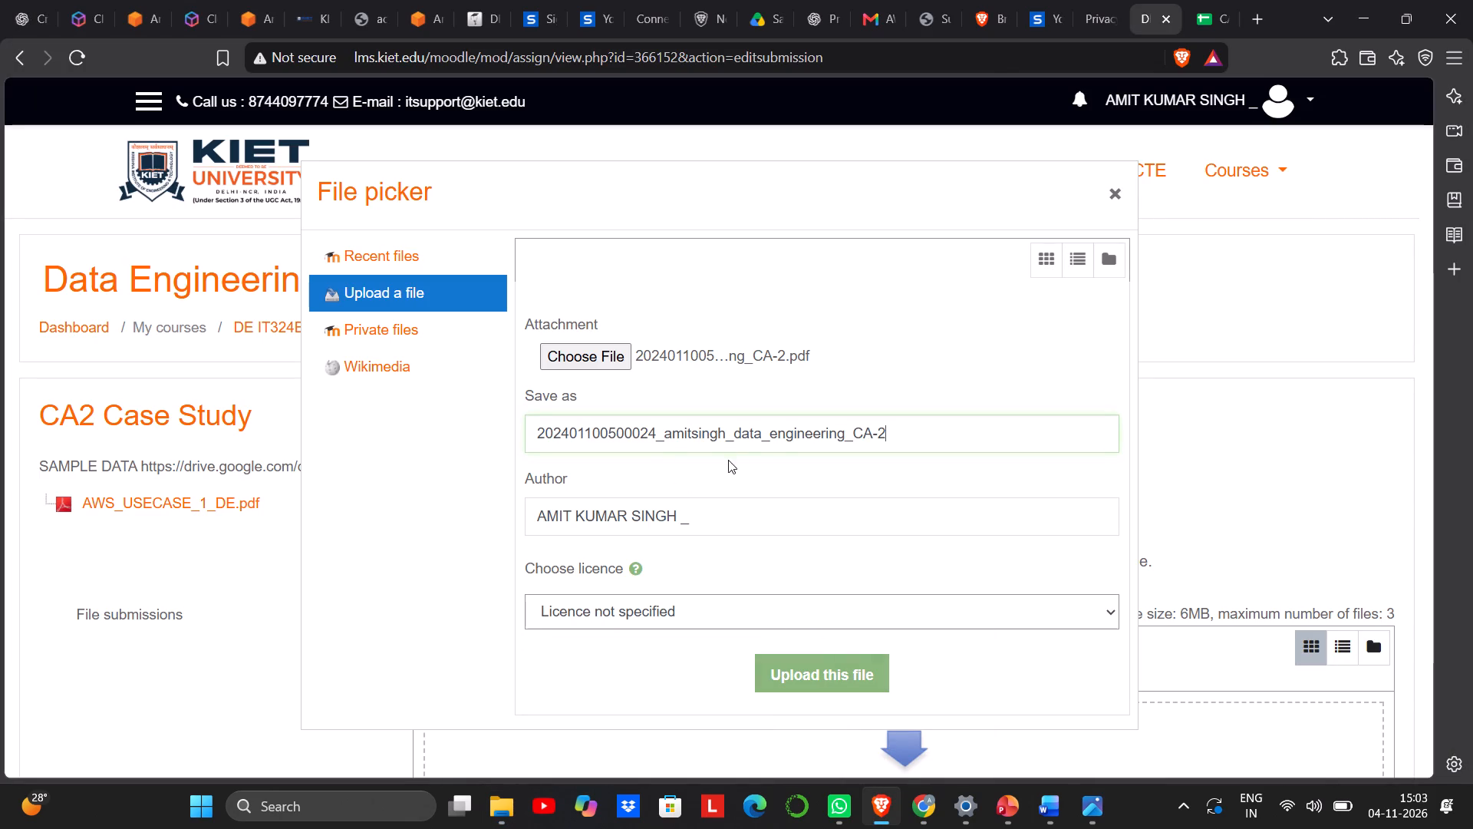
left_click(698, 432)
key("BackSpace")
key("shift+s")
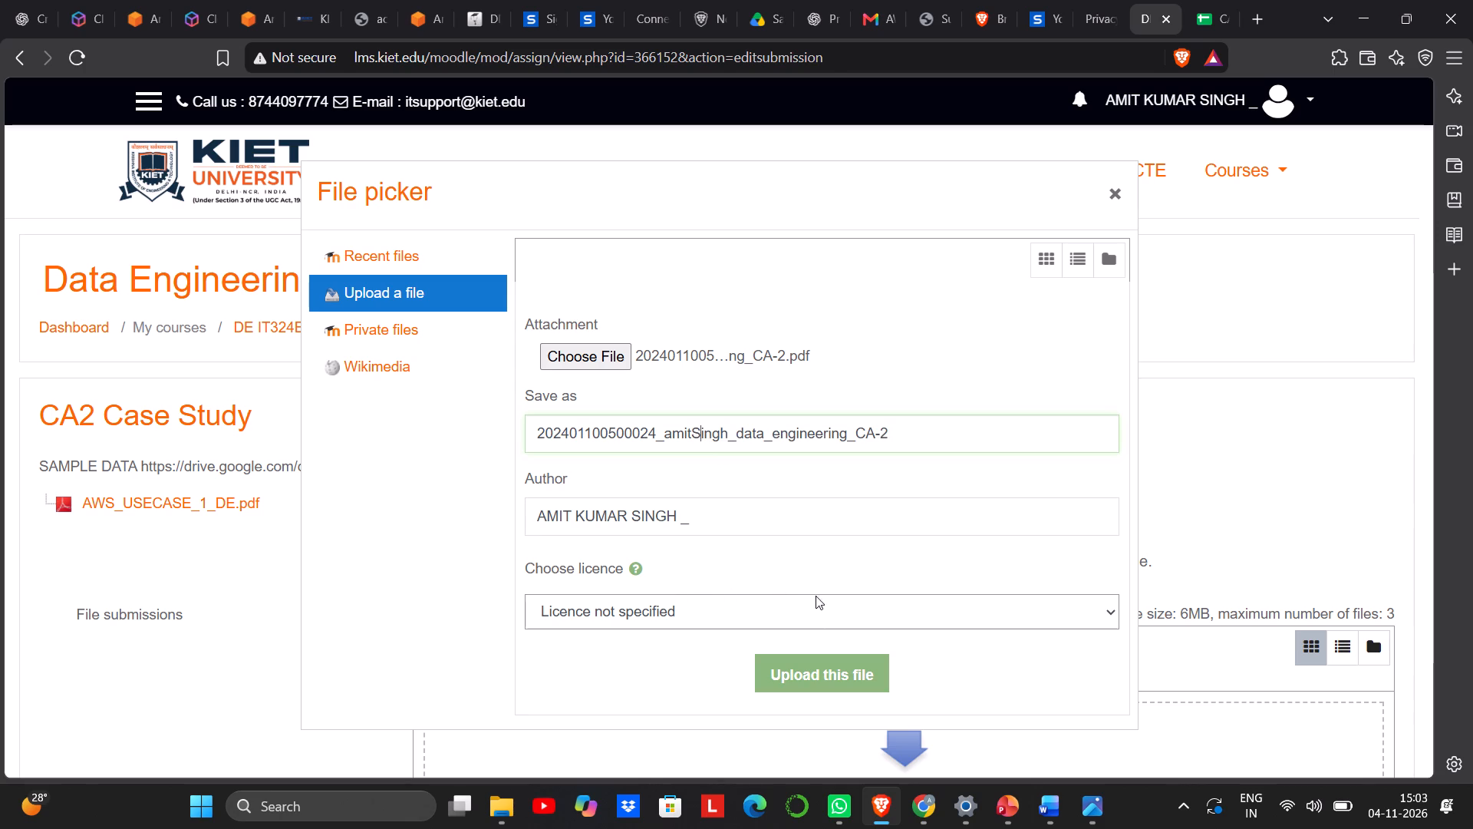
left_click(801, 669)
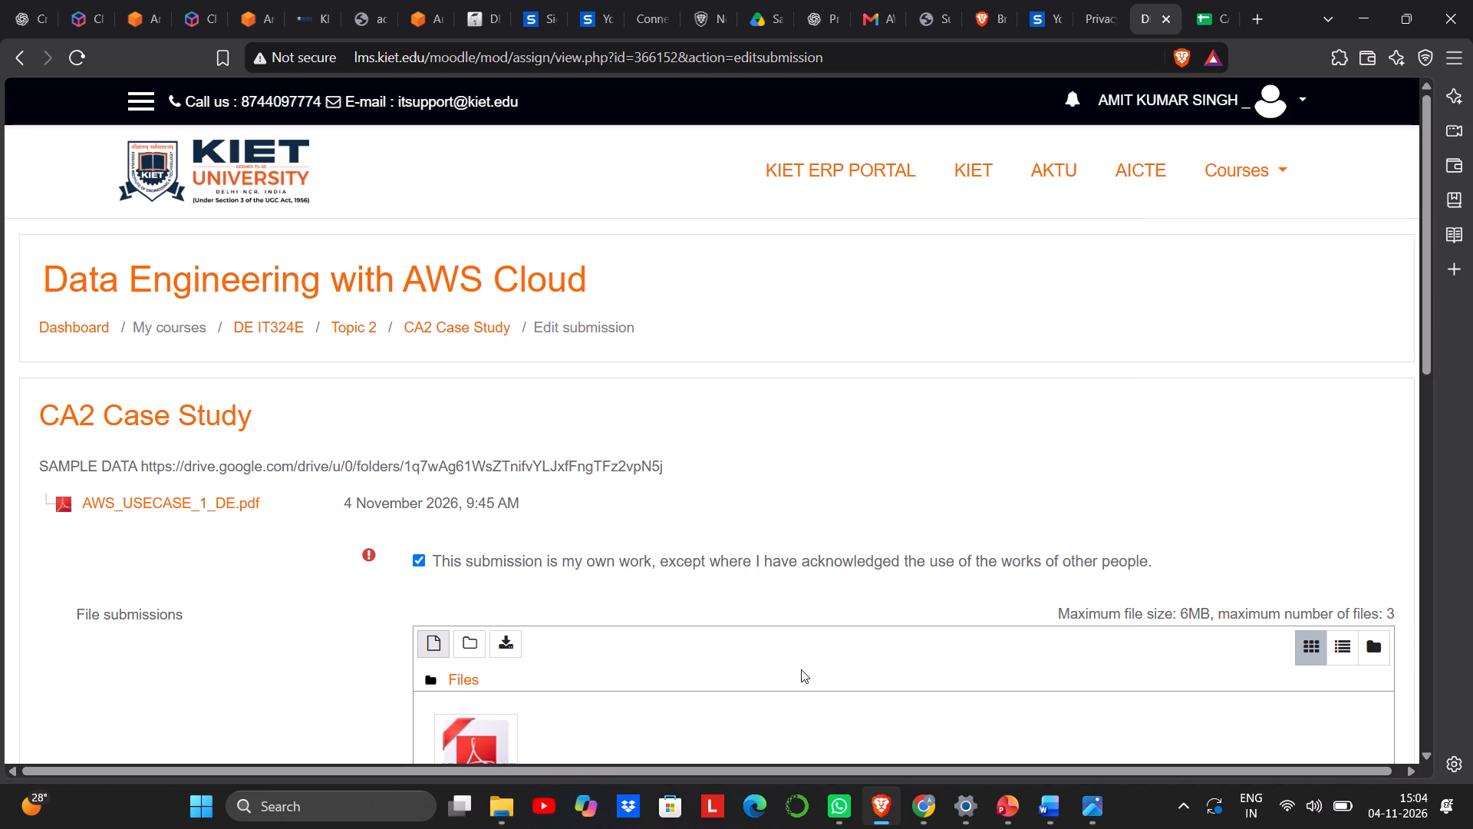
Save the CA2 Case Study submission with the uploaded PDF and check its submission status page.
scroll(801, 669, "down", 2)
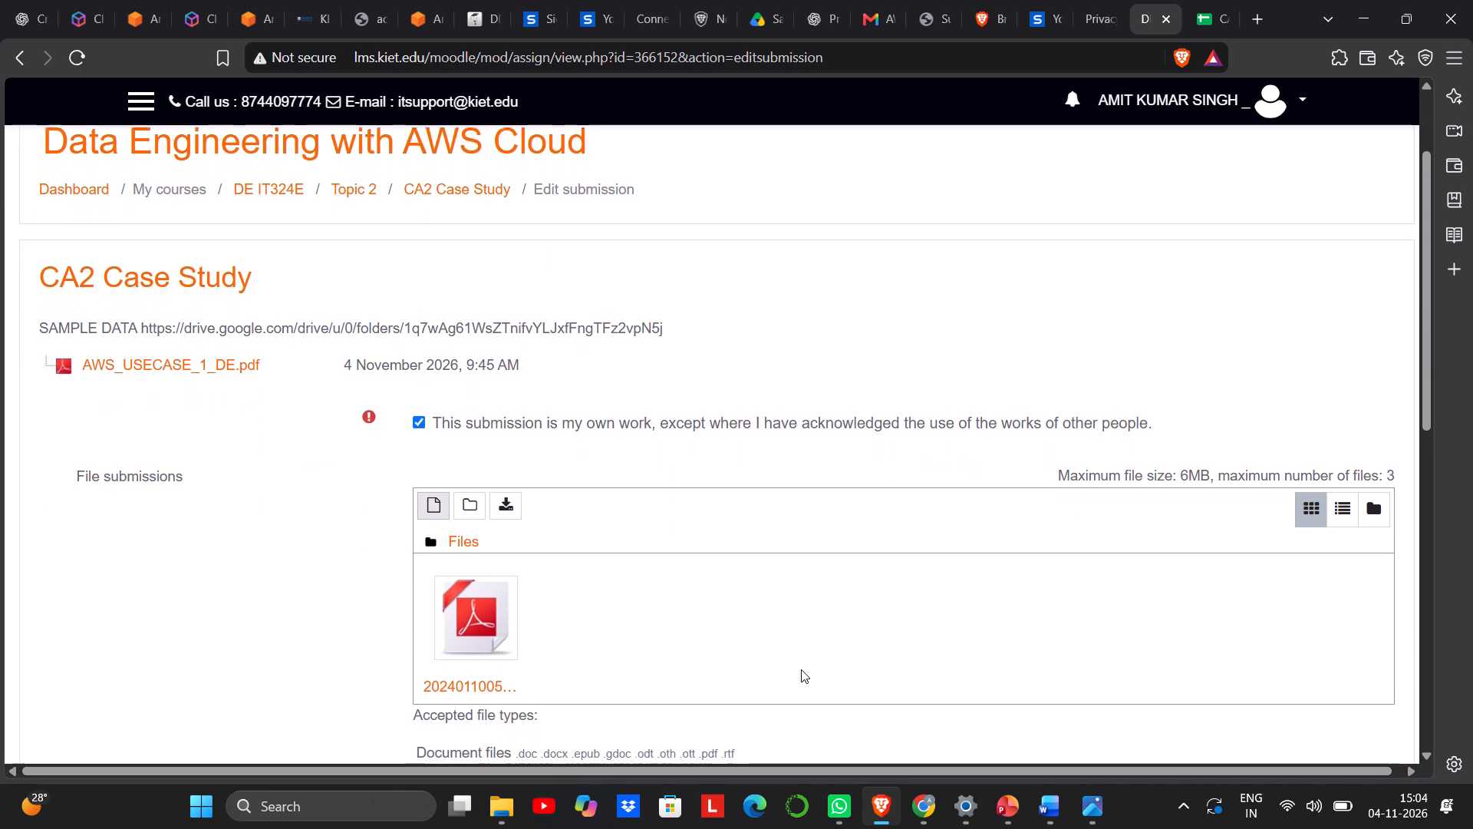
scroll(801, 669, "down", 1)
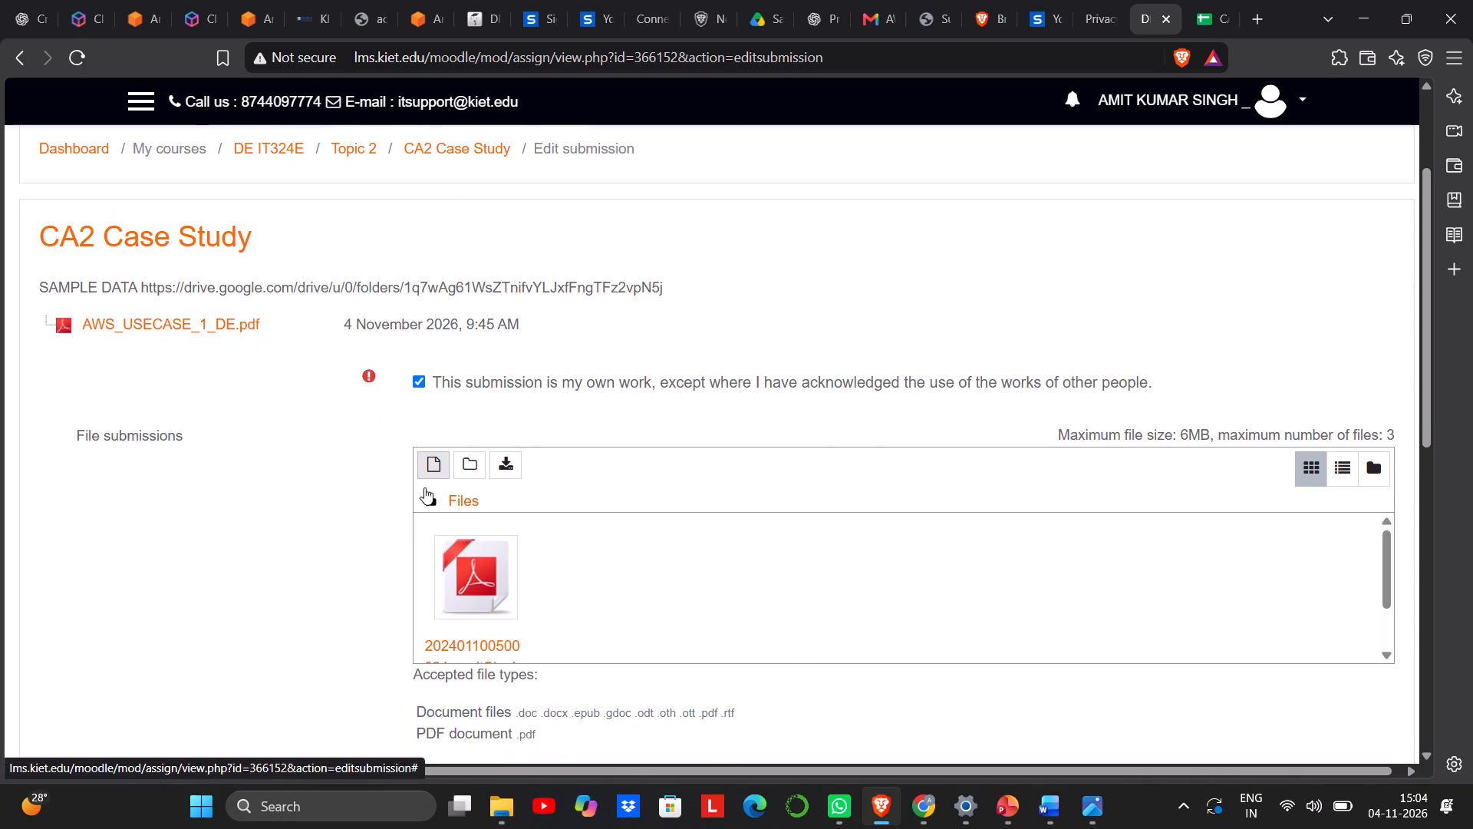
scroll(456, 507, "down", 1)
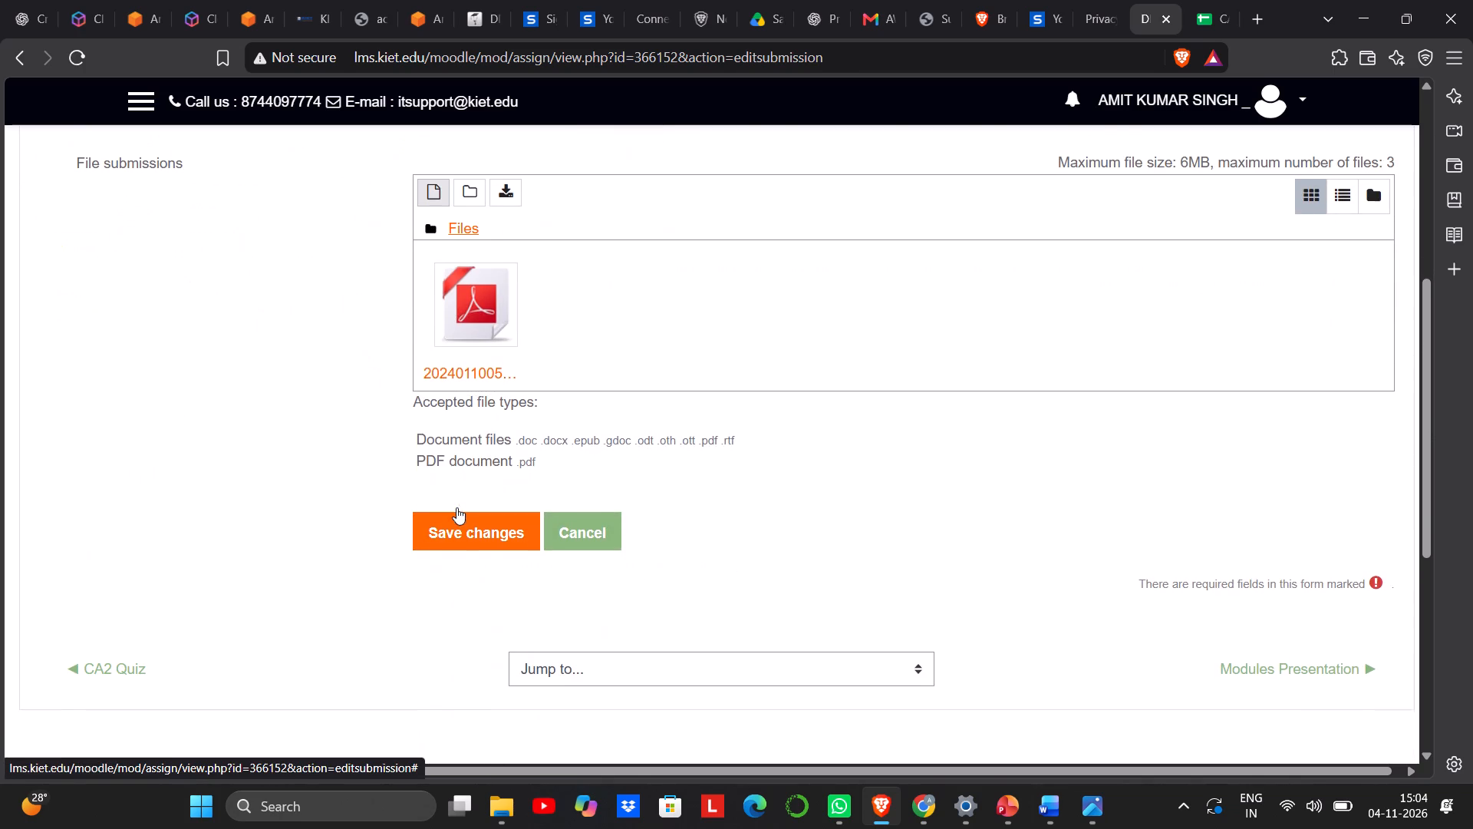
scroll(456, 507, "down", 1)
left_click(463, 527)
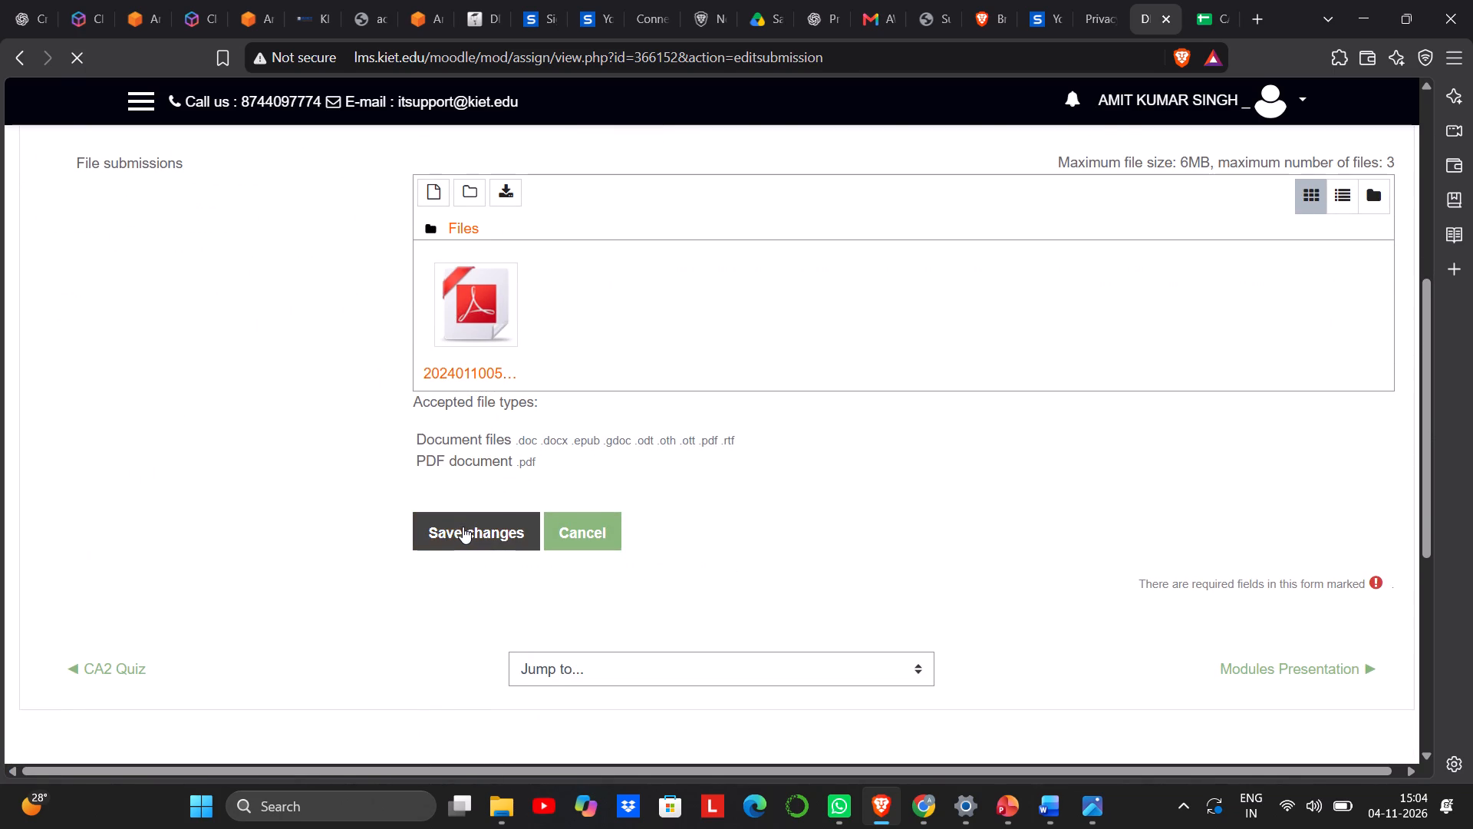
scroll(463, 527, "down", 1)
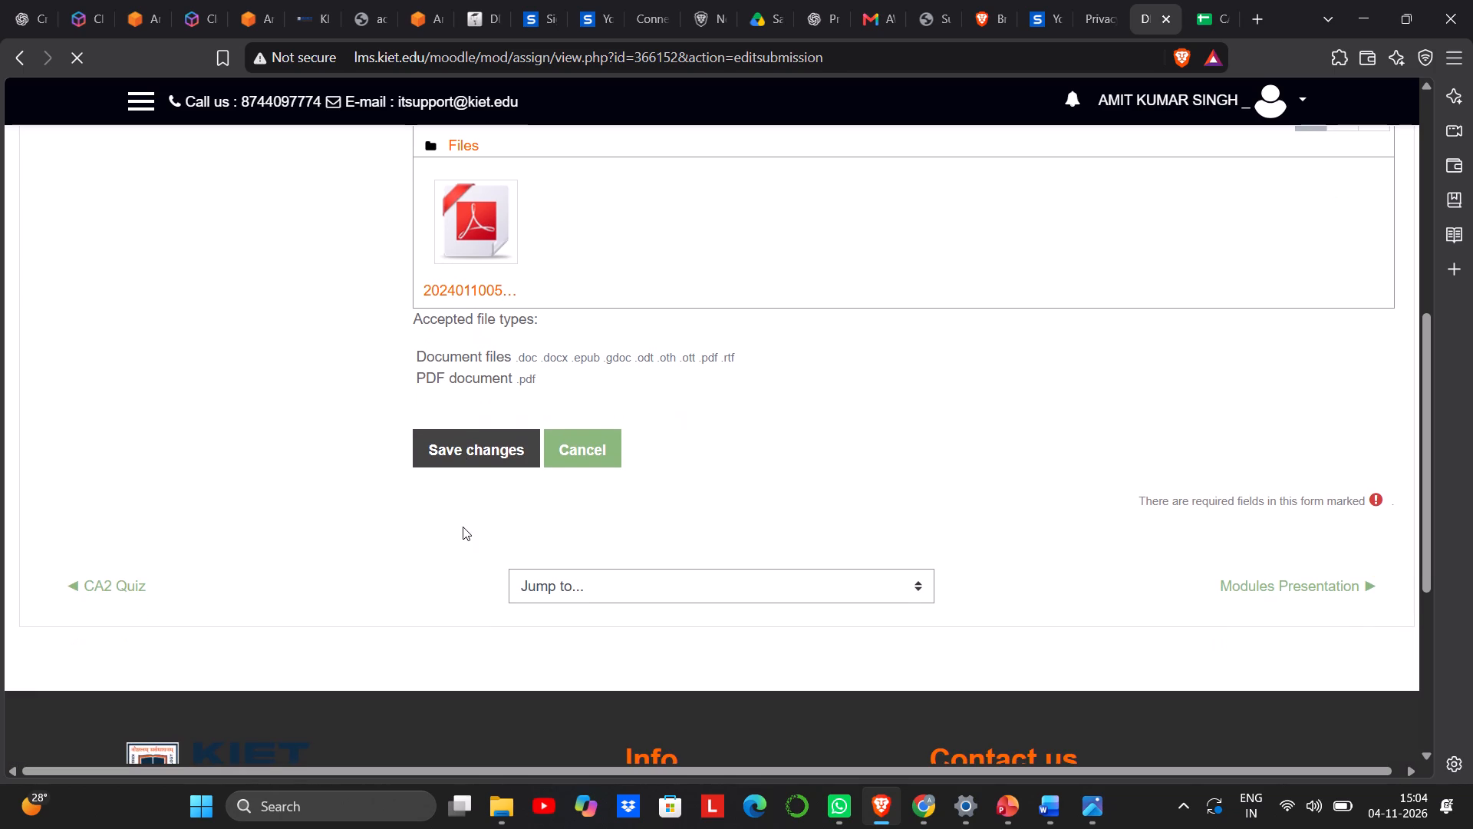
scroll(463, 527, "down", 2)
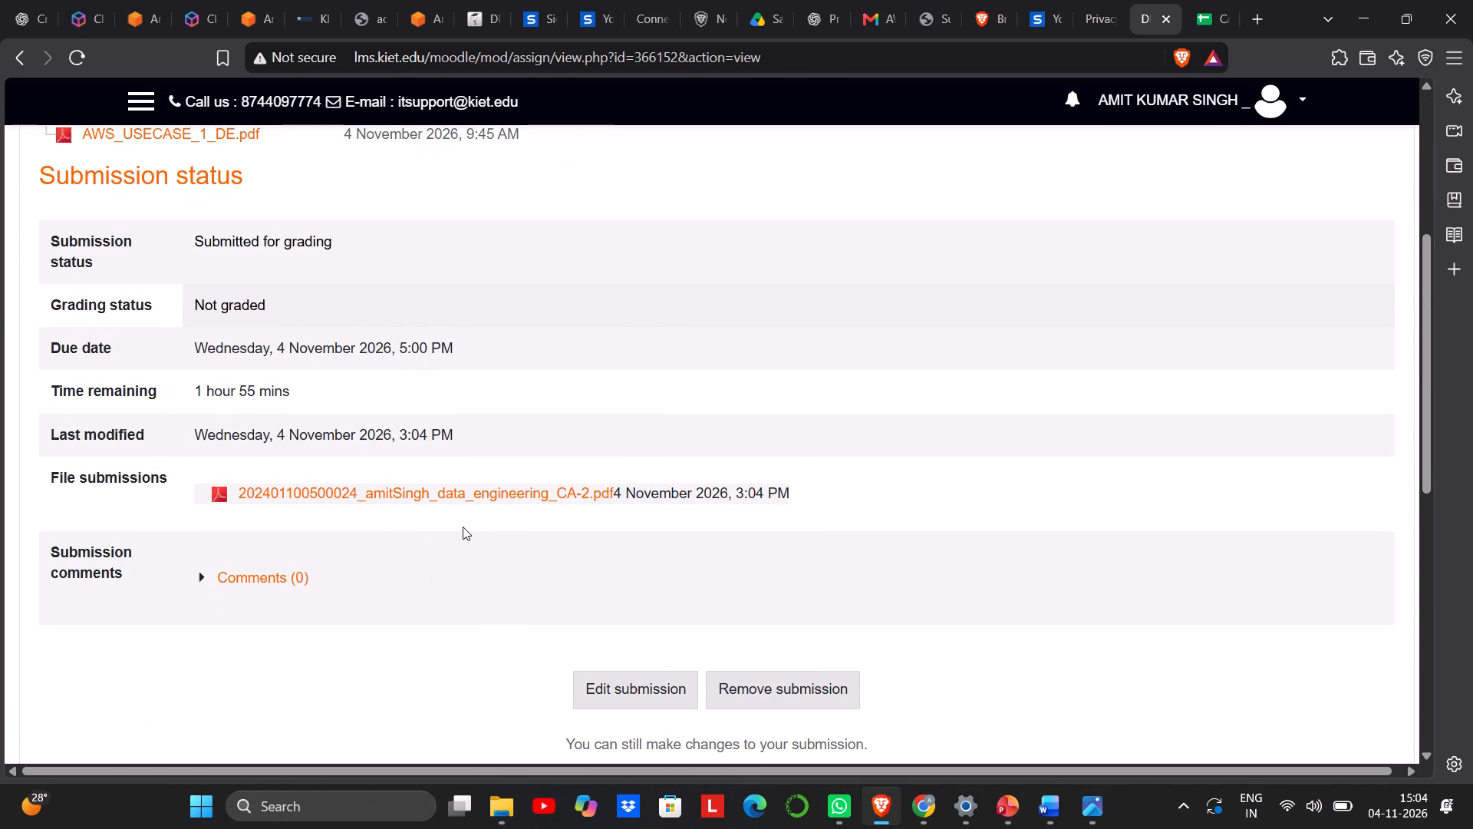
scroll(463, 527, "down", 9)
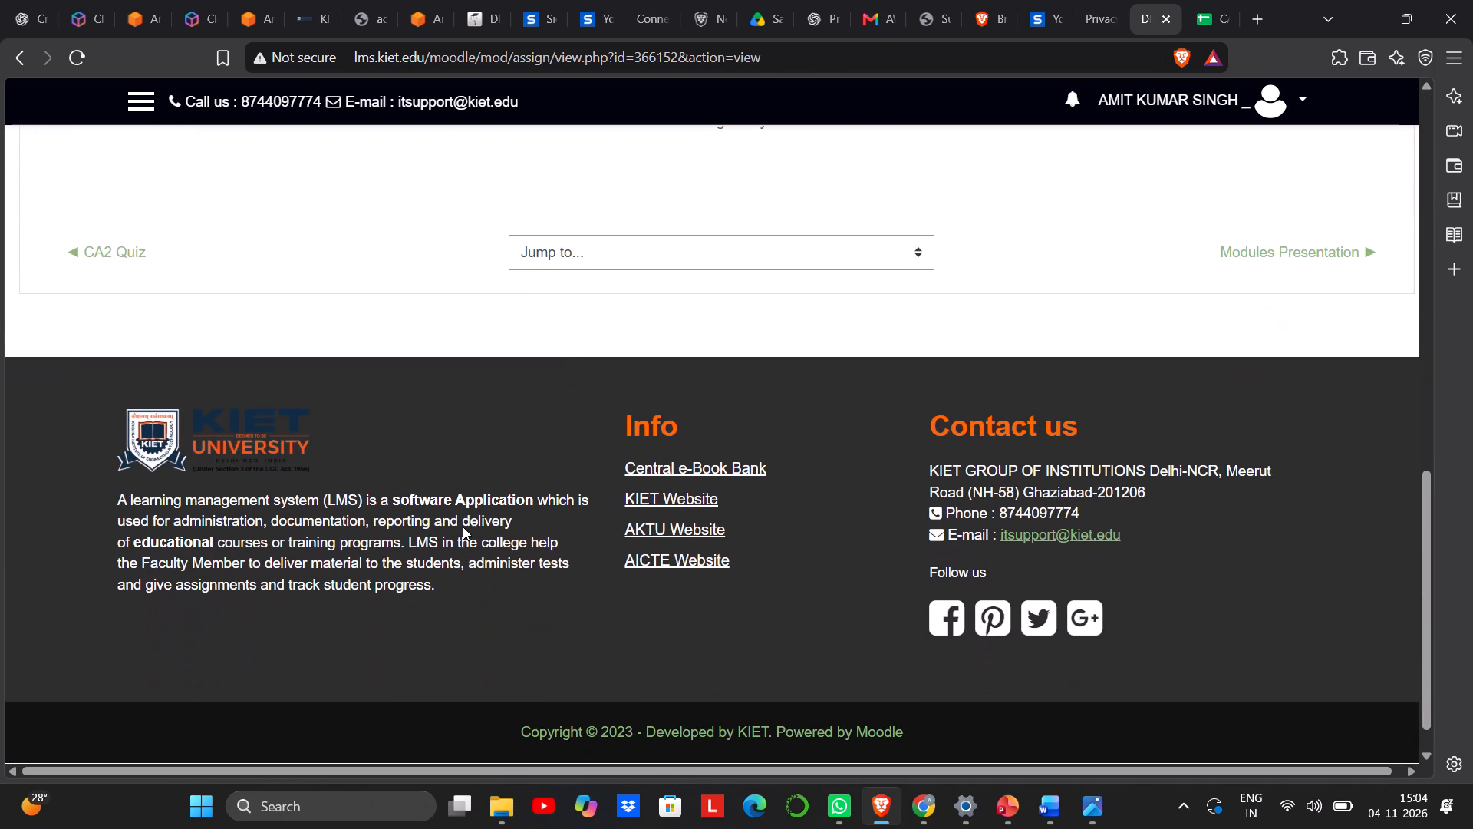
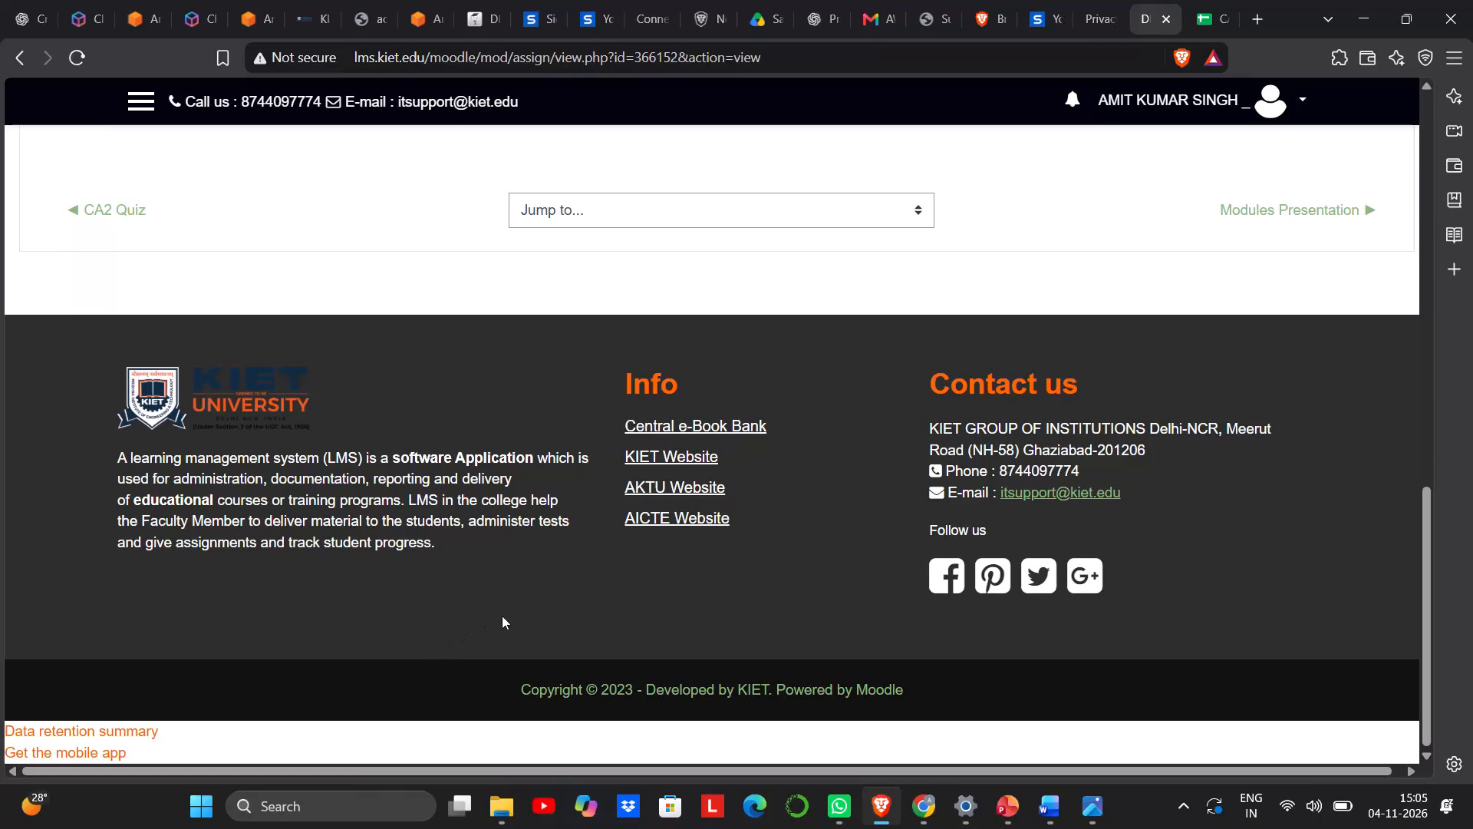
Review the CA2 Case Study submission page, checking the submission status details and the submitted report file.
scroll(502, 616, "down", 3)
scroll(502, 616, "up", 2)
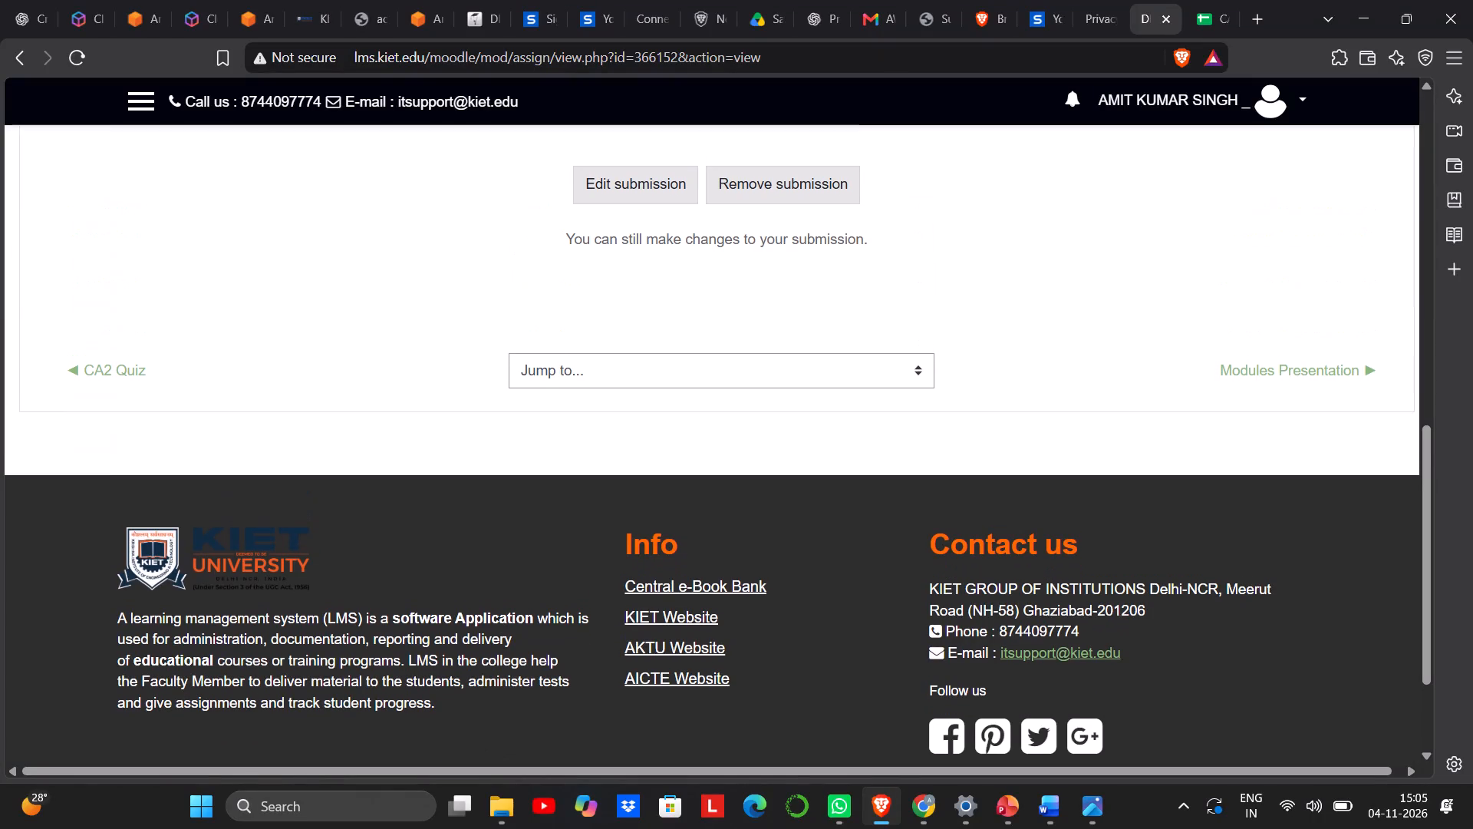
scroll(502, 616, "down", 8)
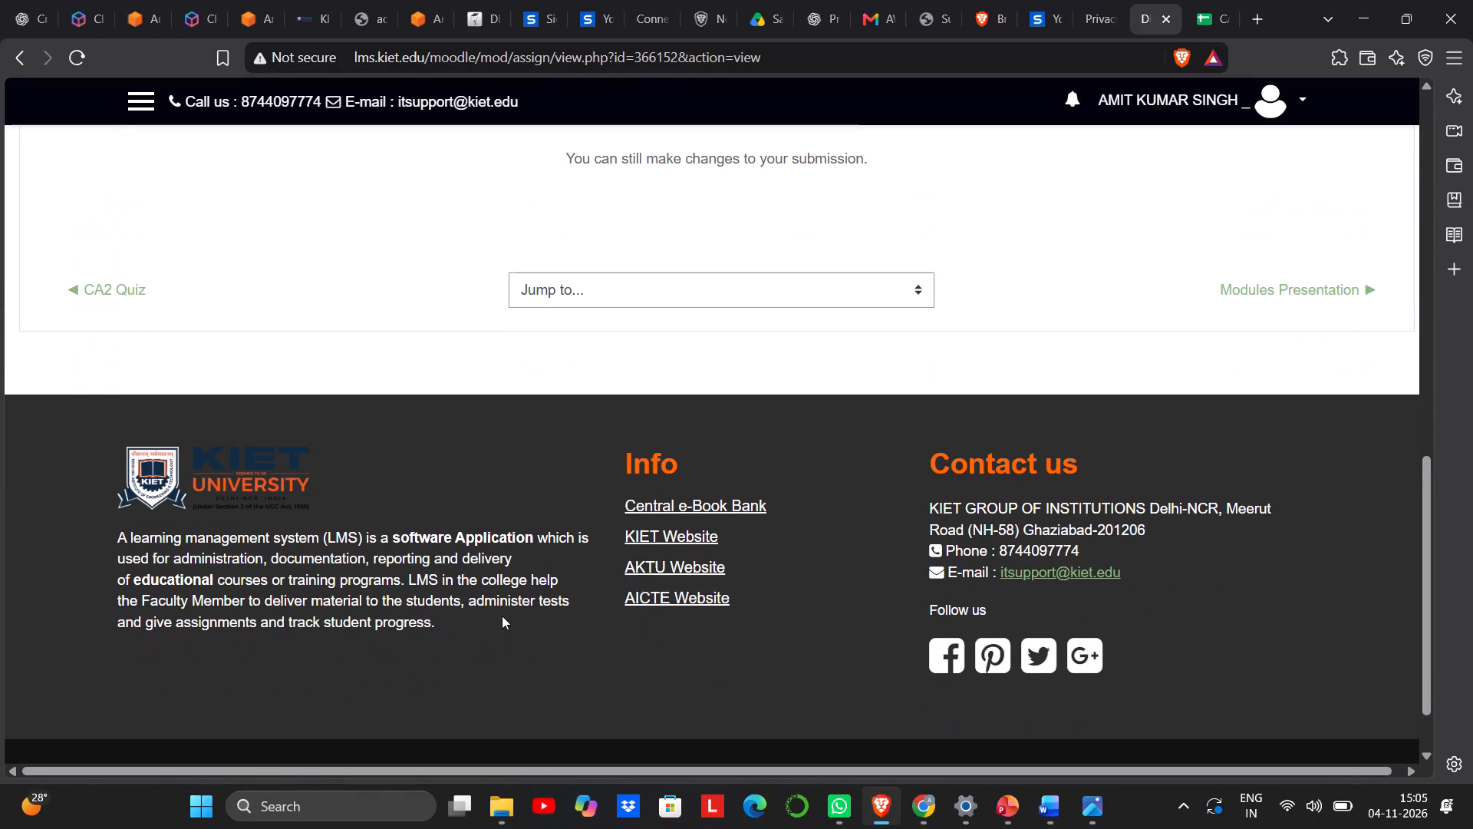
scroll(502, 616, "up", 5)
scroll(502, 616, "down", 1)
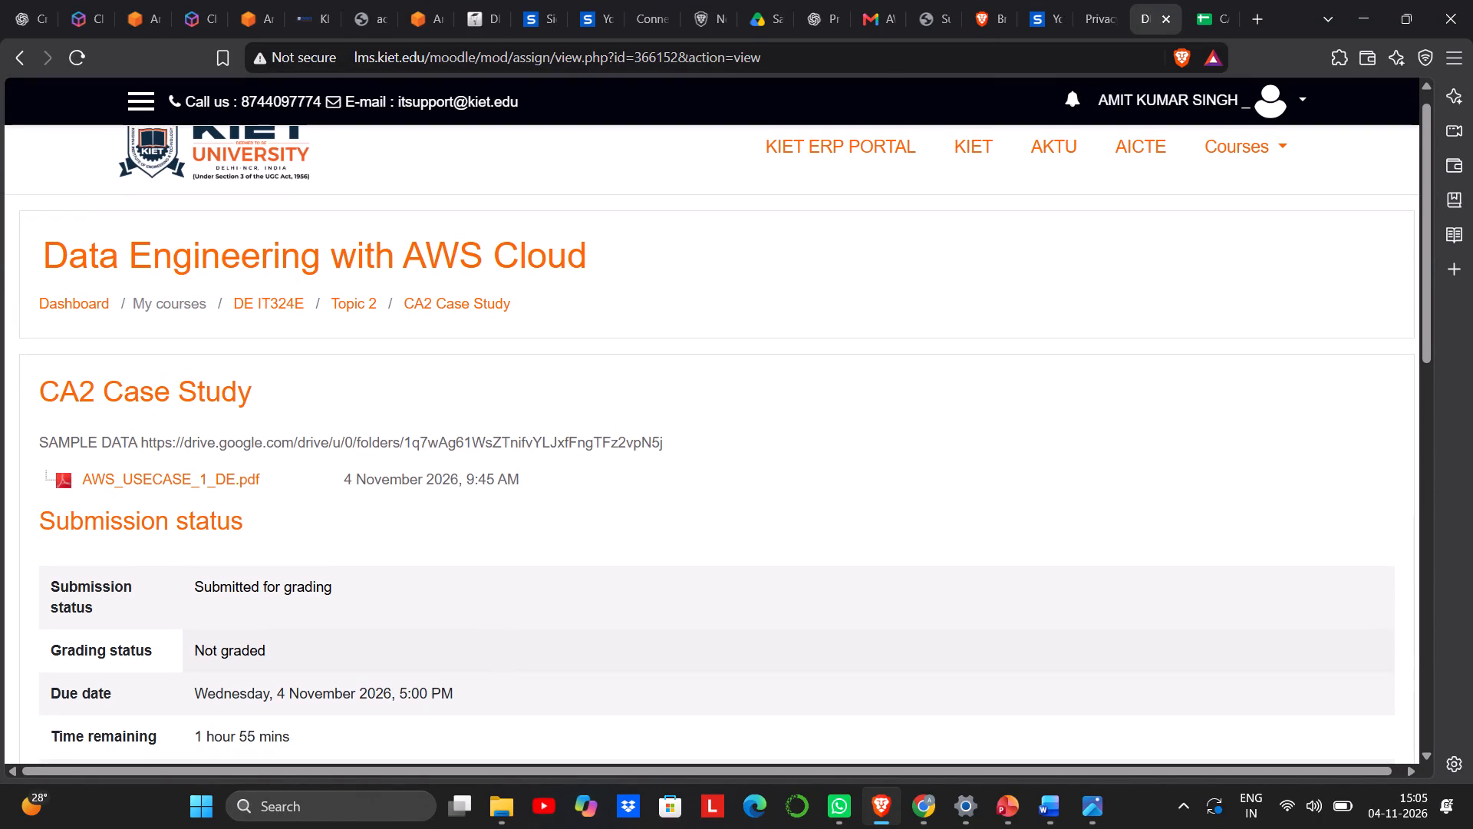
scroll(425, 692, "down", 1)
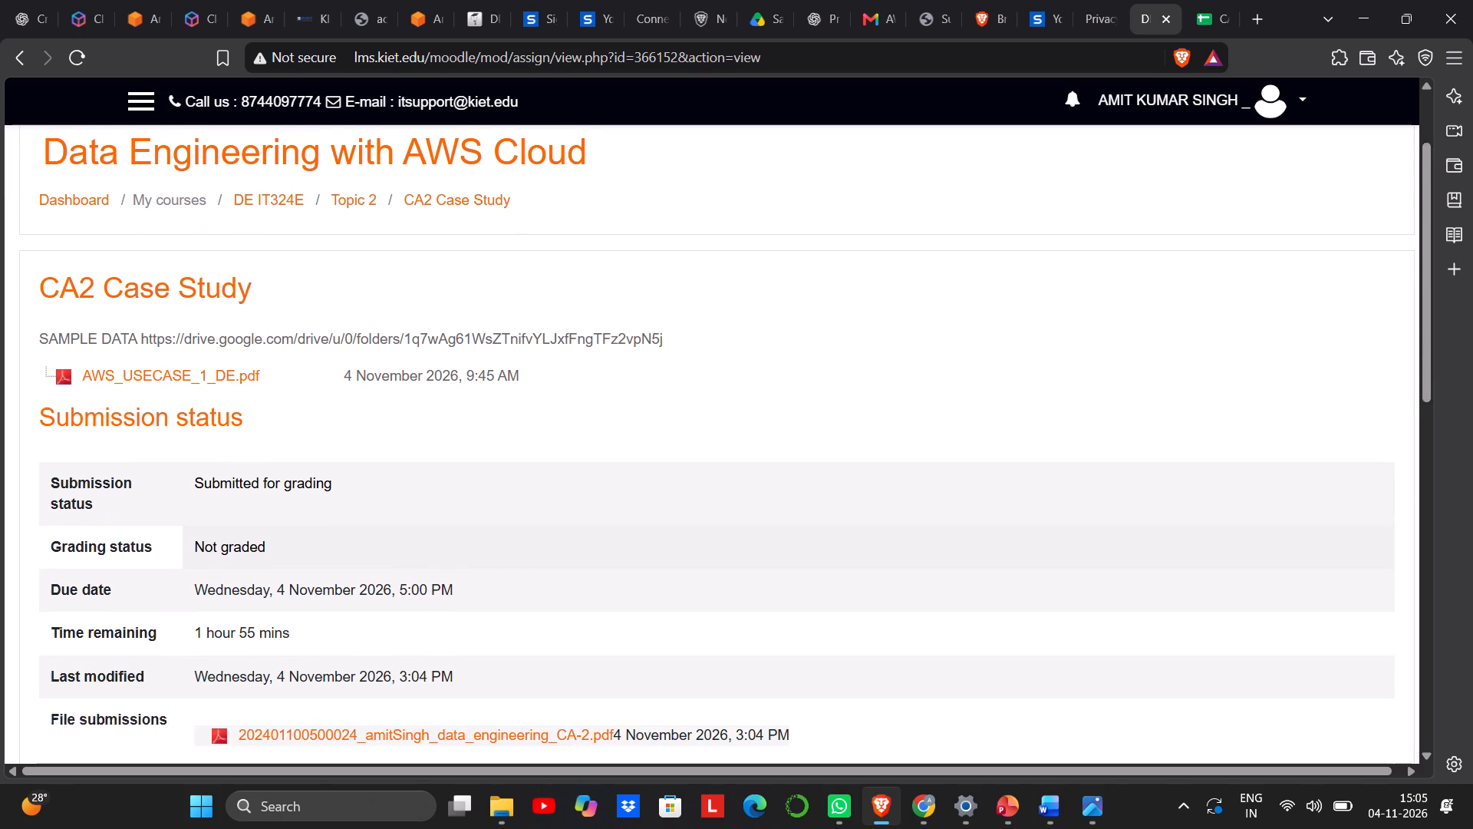
scroll(425, 692, "down", 2)
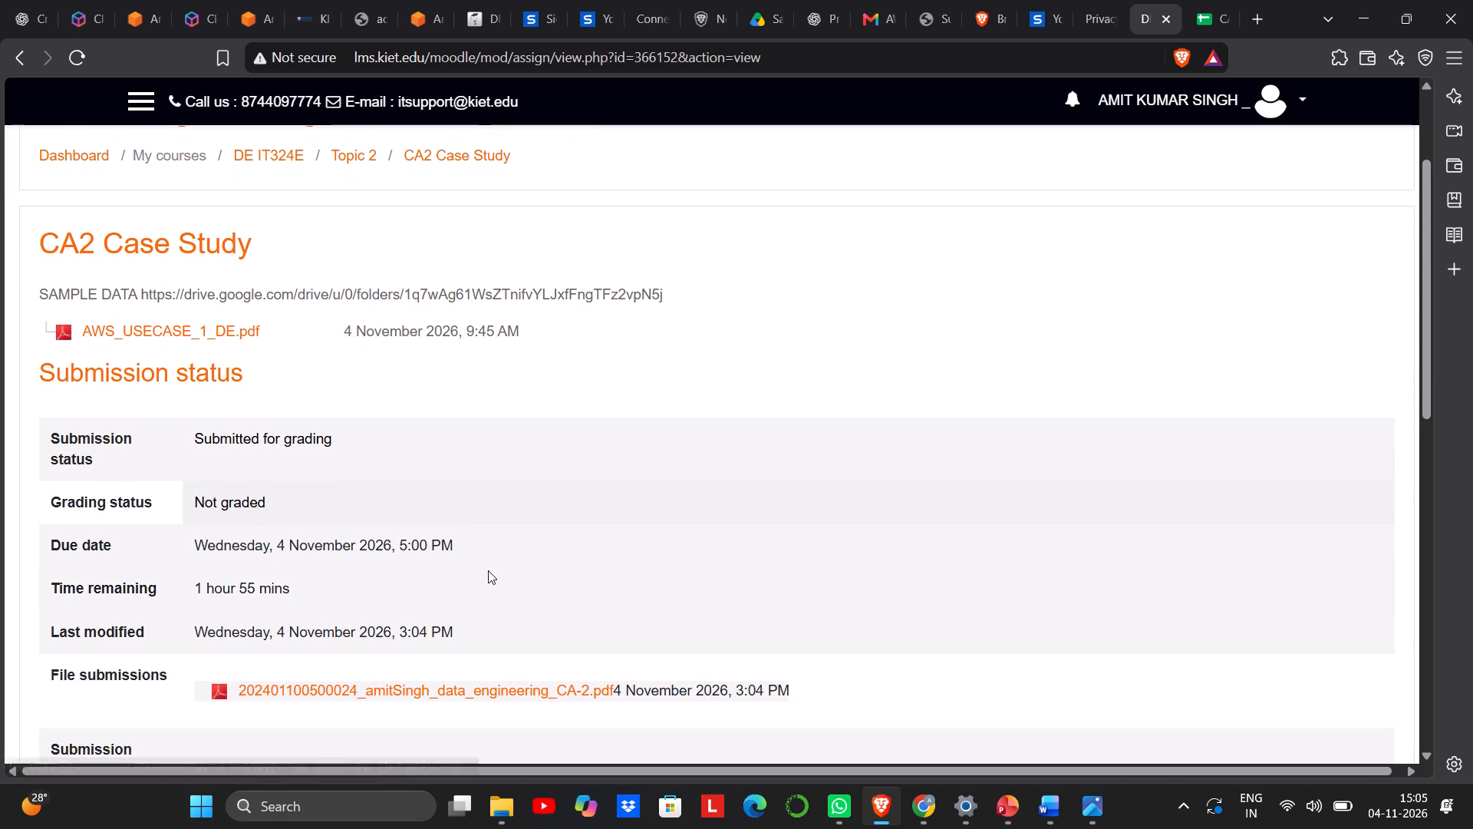
scroll(488, 570, "down", 4)
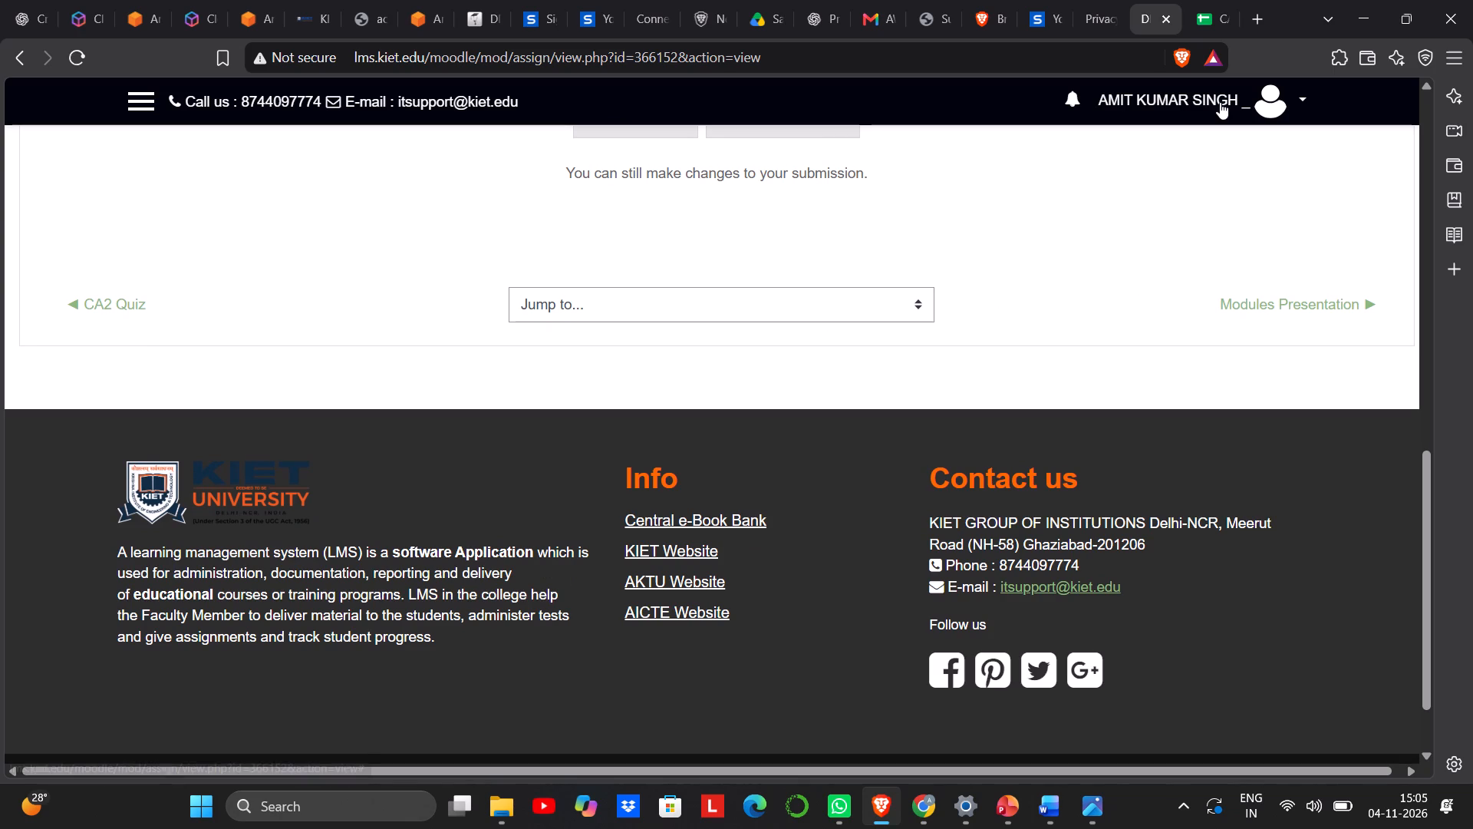
Switch to the CA2 Section A spreadsheet and look through Sheet1's student groups, project titles and marks down to group 22.
left_click(1209, 0)
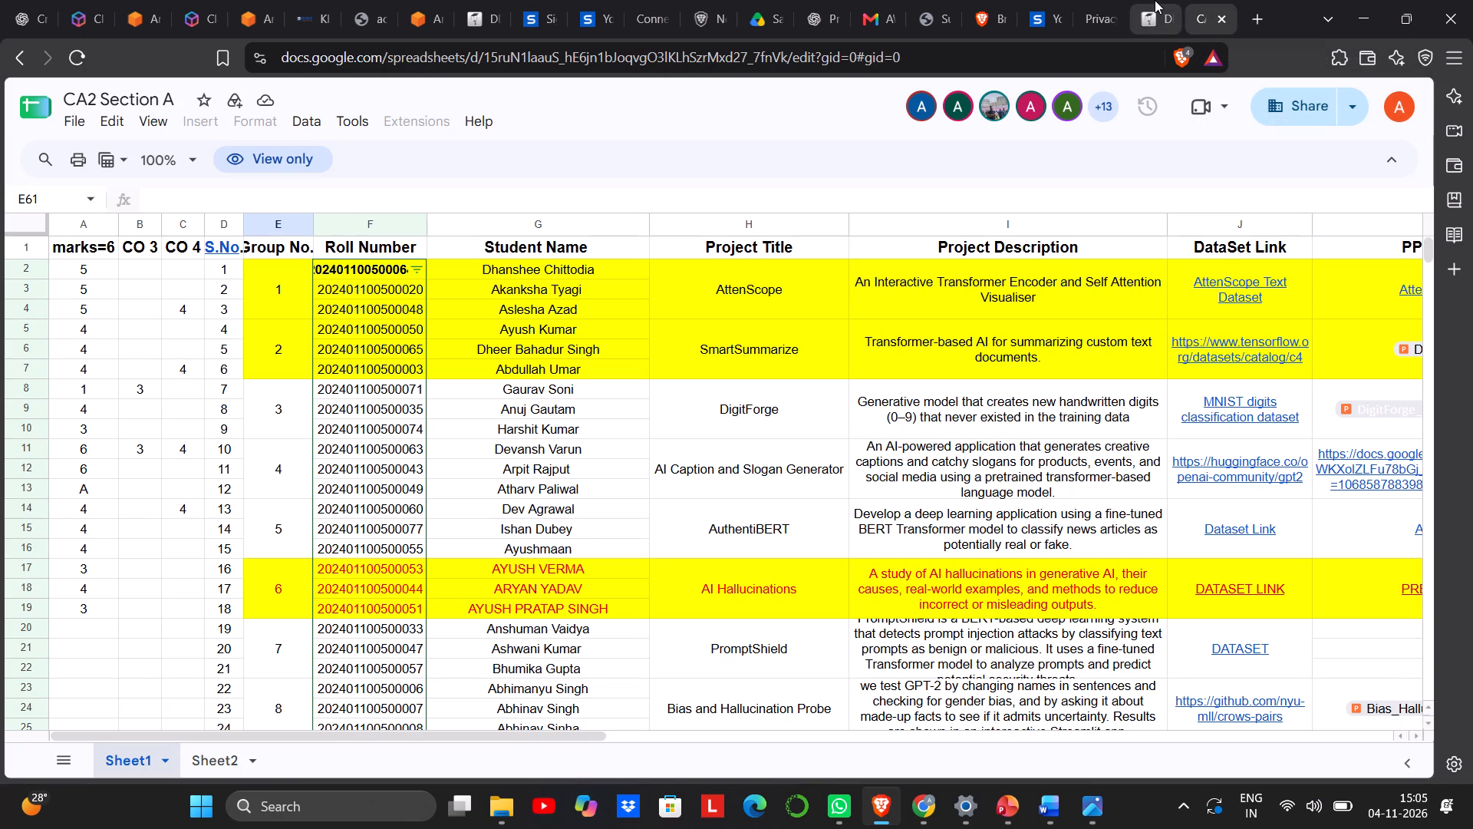
left_click(1155, 0)
left_click(1195, 0)
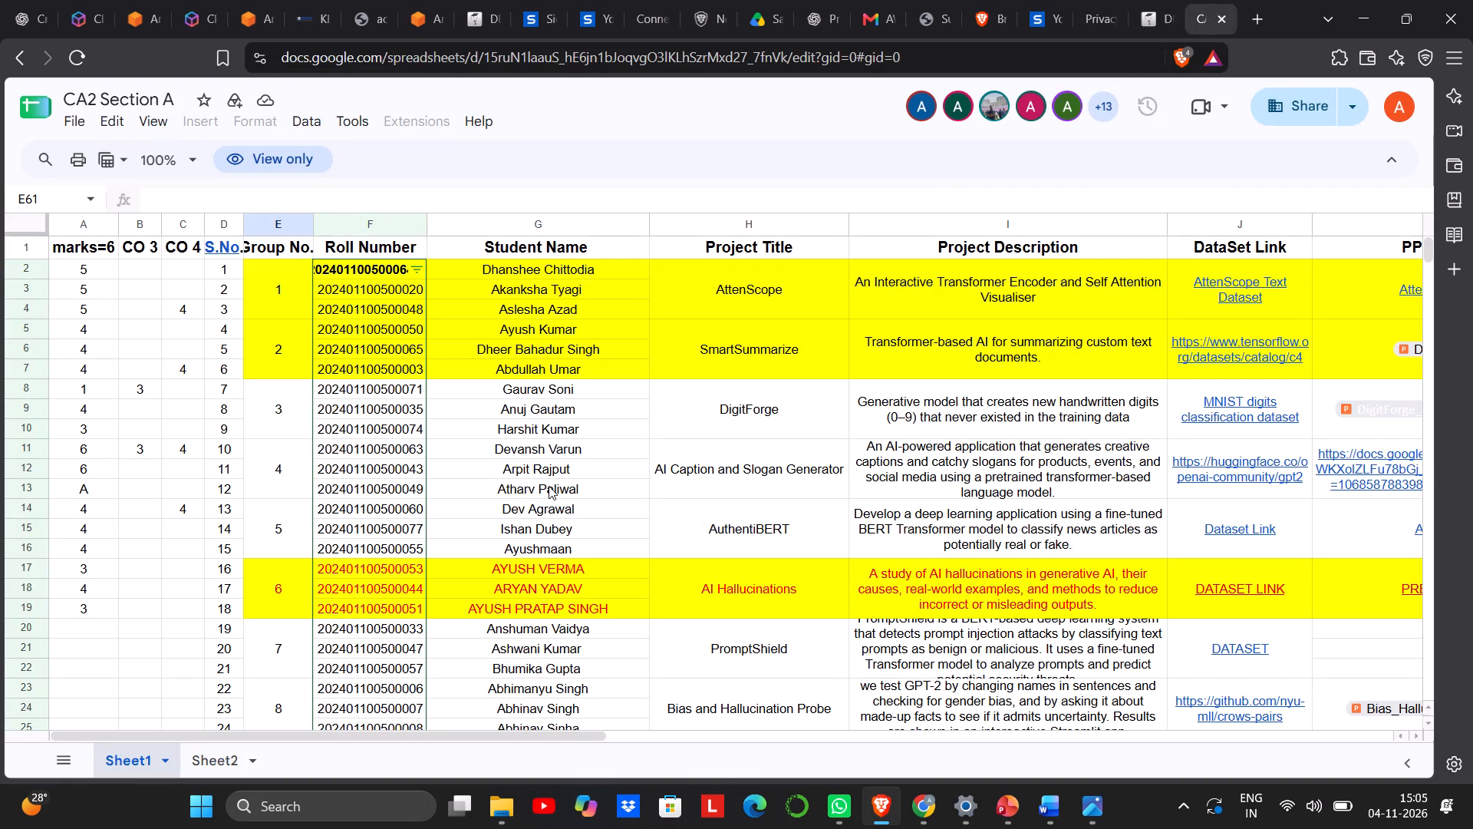
scroll(549, 486, "down", 1)
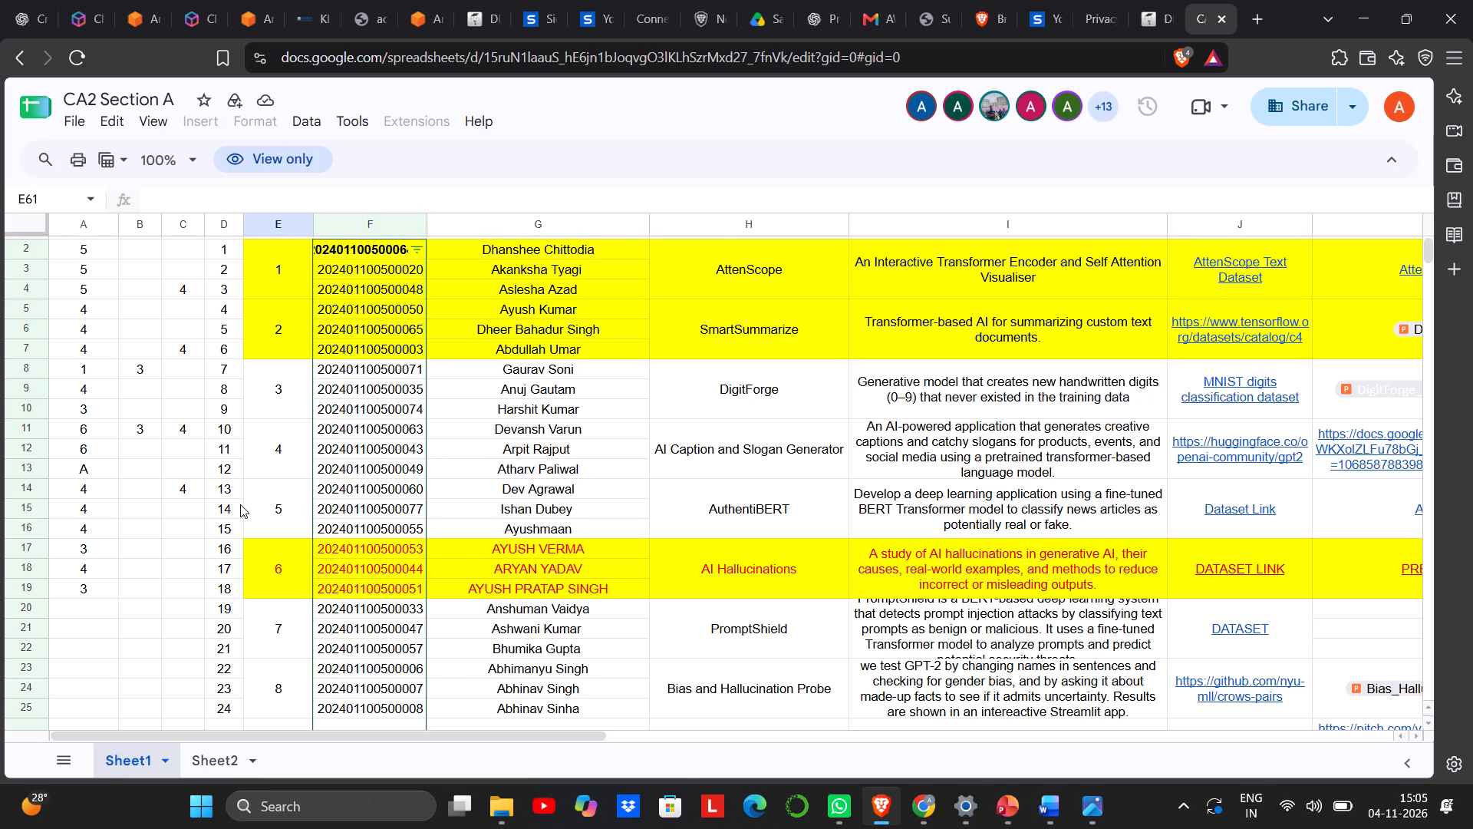
scroll(240, 504, "up", 1)
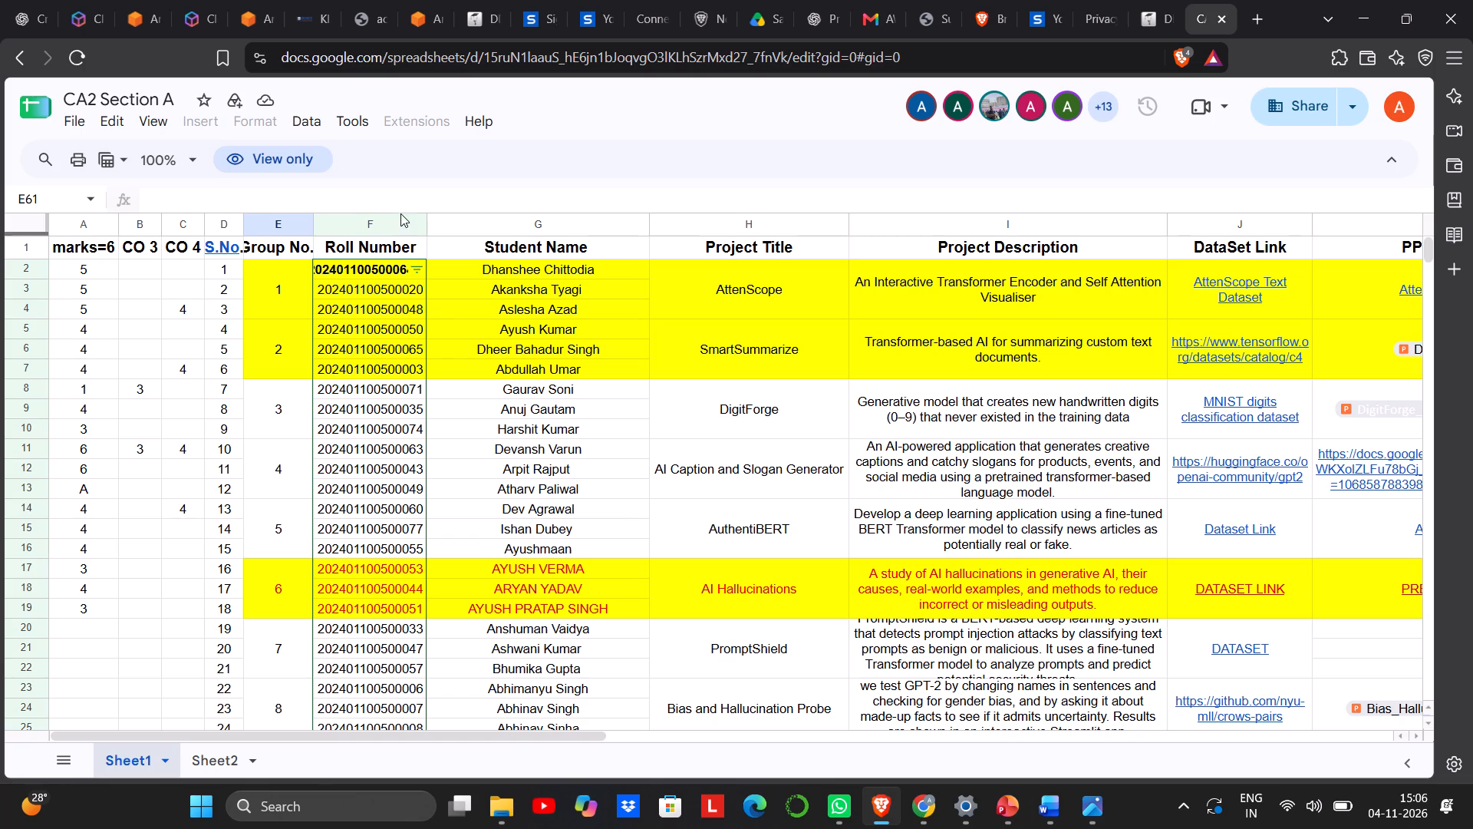
scroll(401, 203, "down", 1)
scroll(1225, 590, "right", 1)
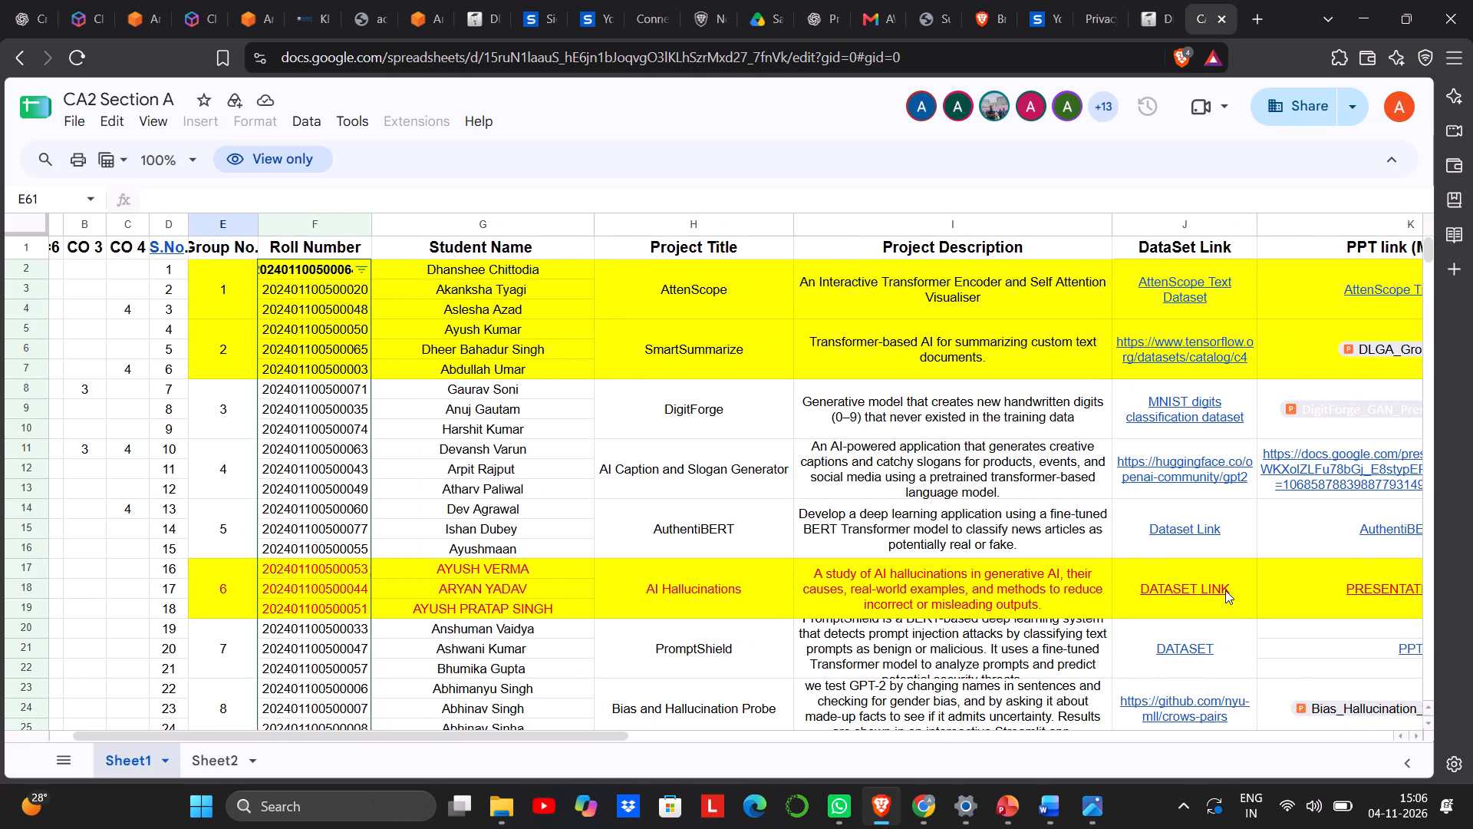
scroll(1225, 590, "right", 1)
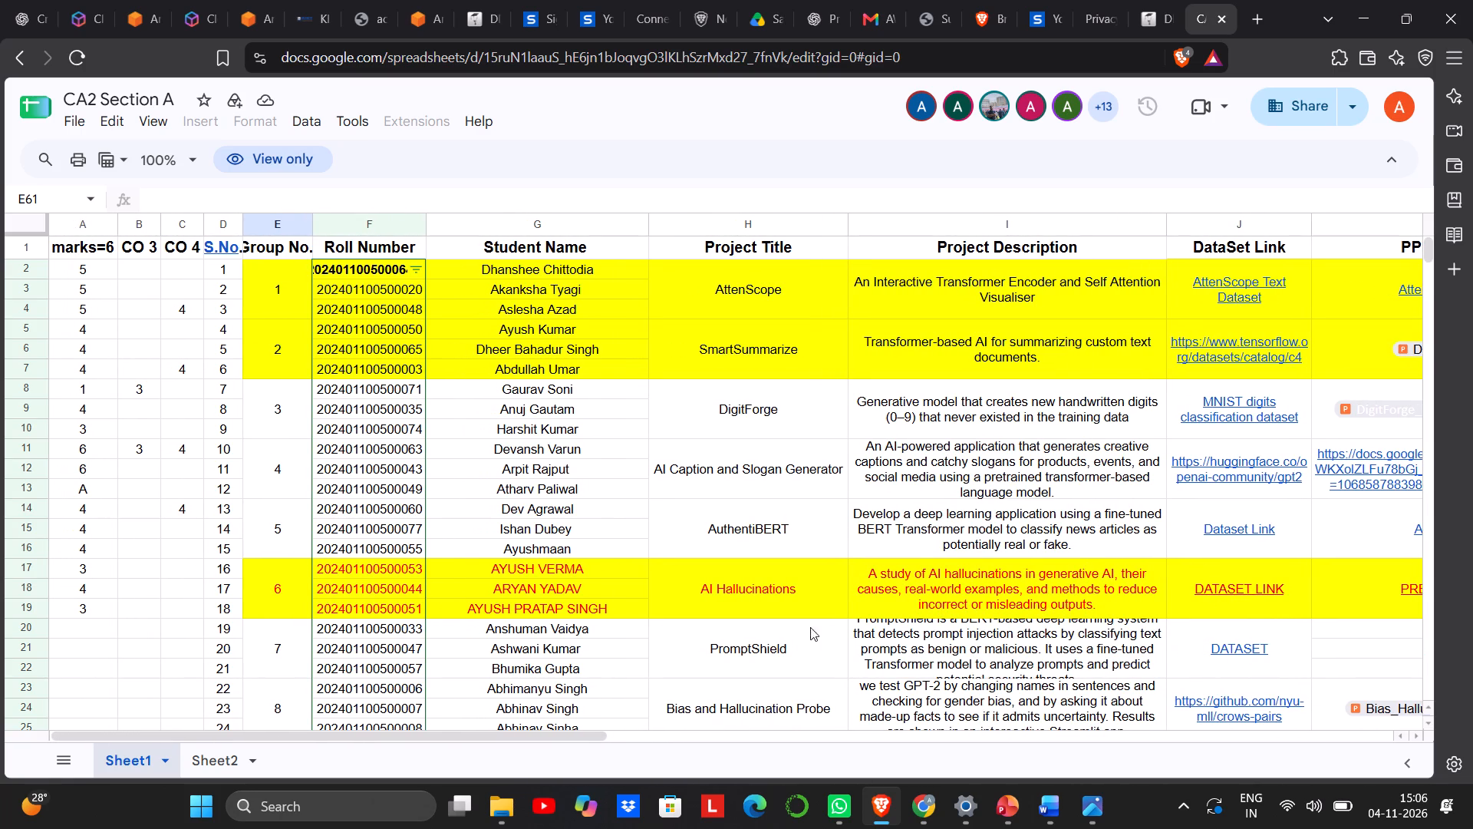
scroll(776, 627, "down", 4)
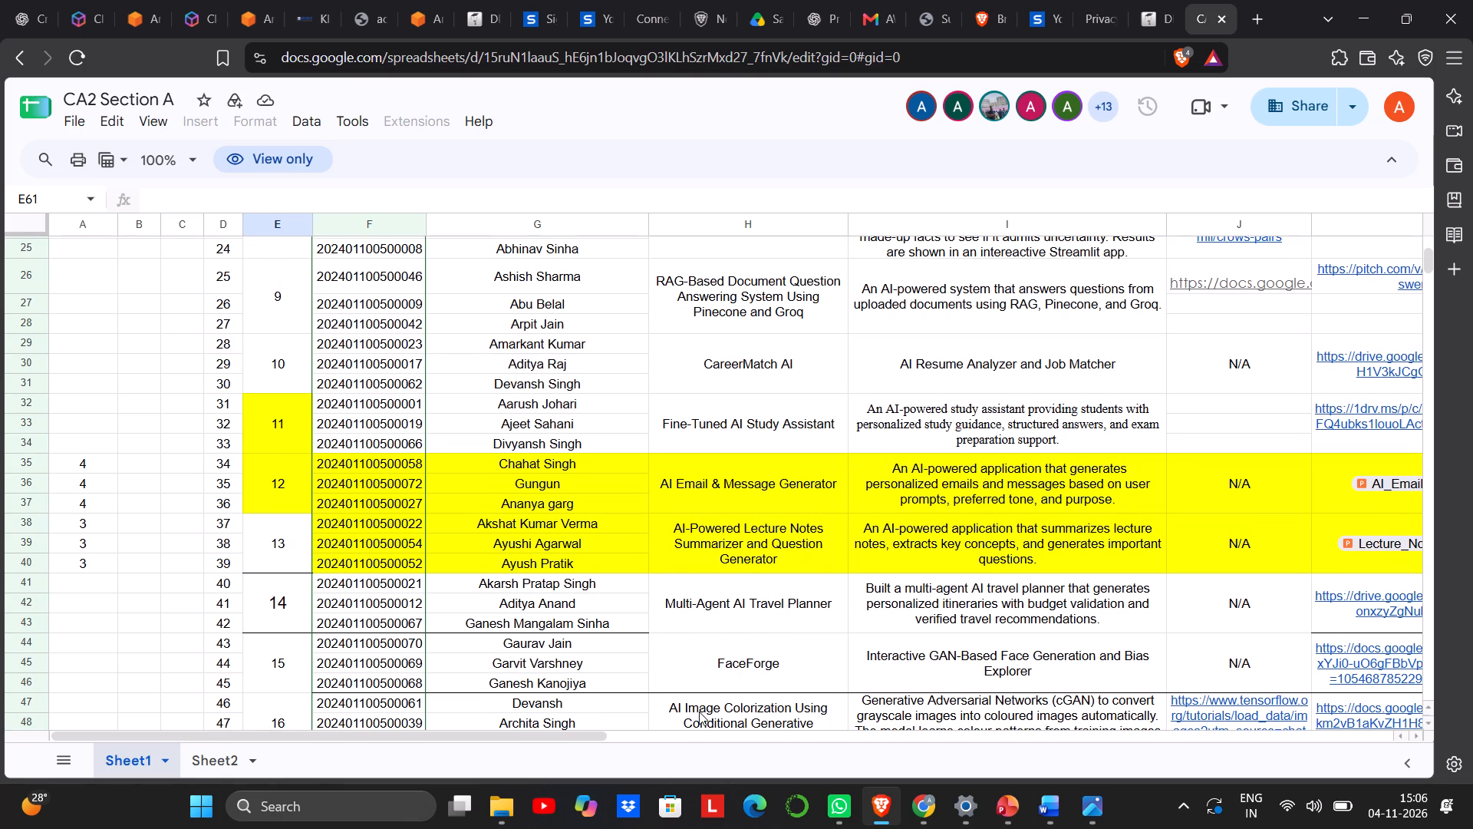
scroll(608, 624, "down", 1)
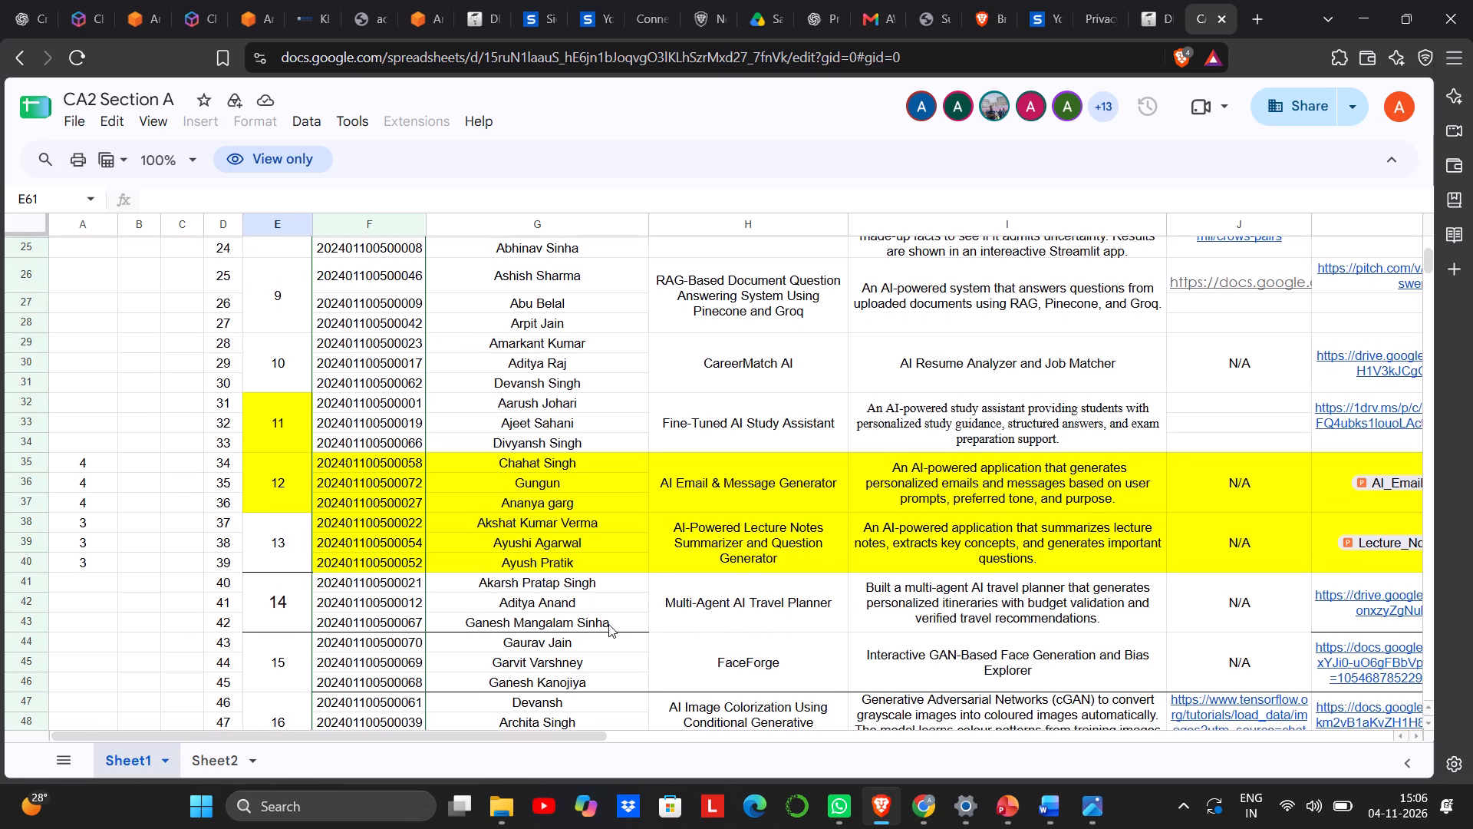
scroll(608, 624, "down", 4)
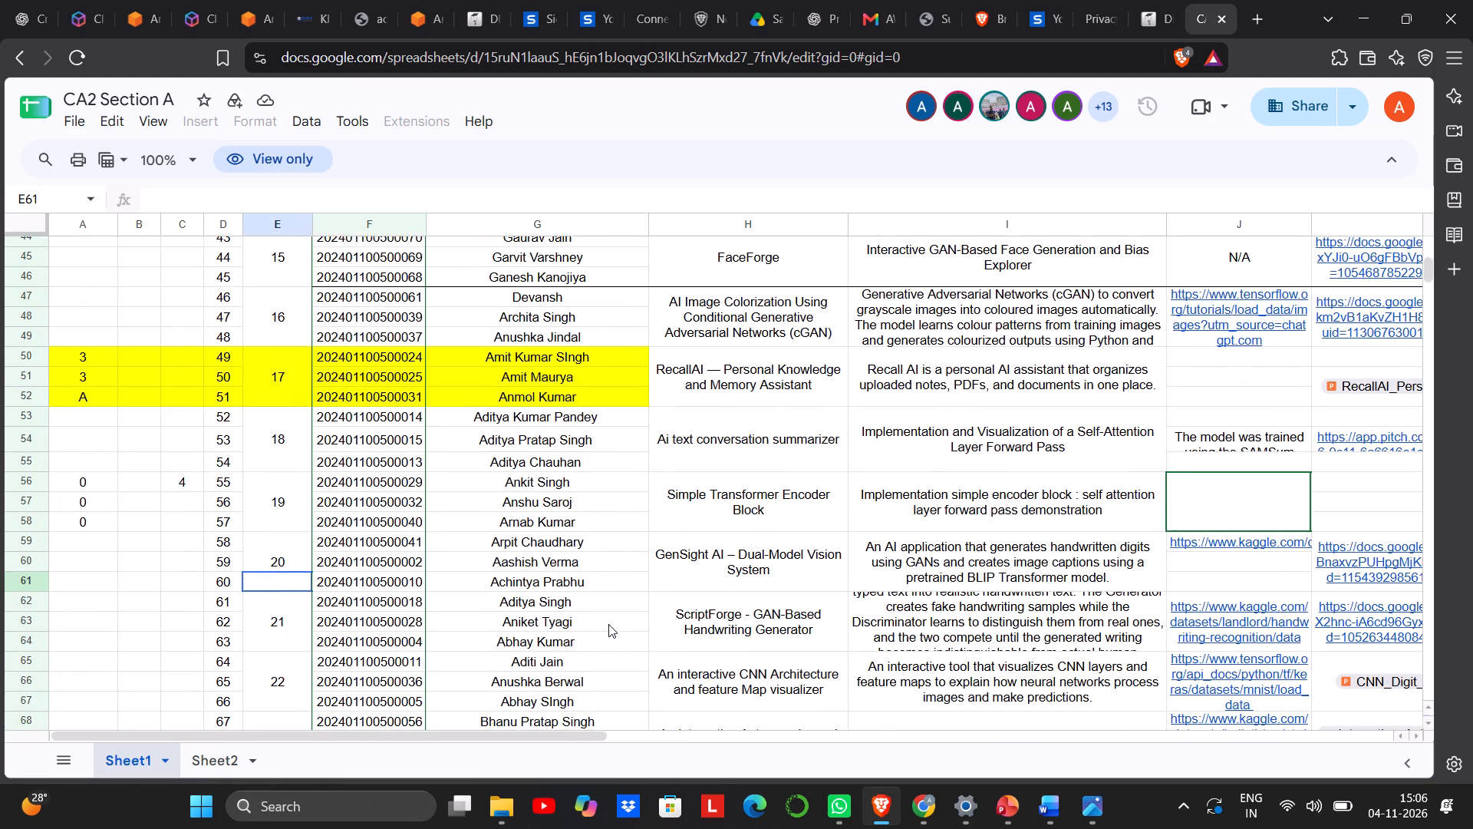
scroll(608, 624, "down", 1)
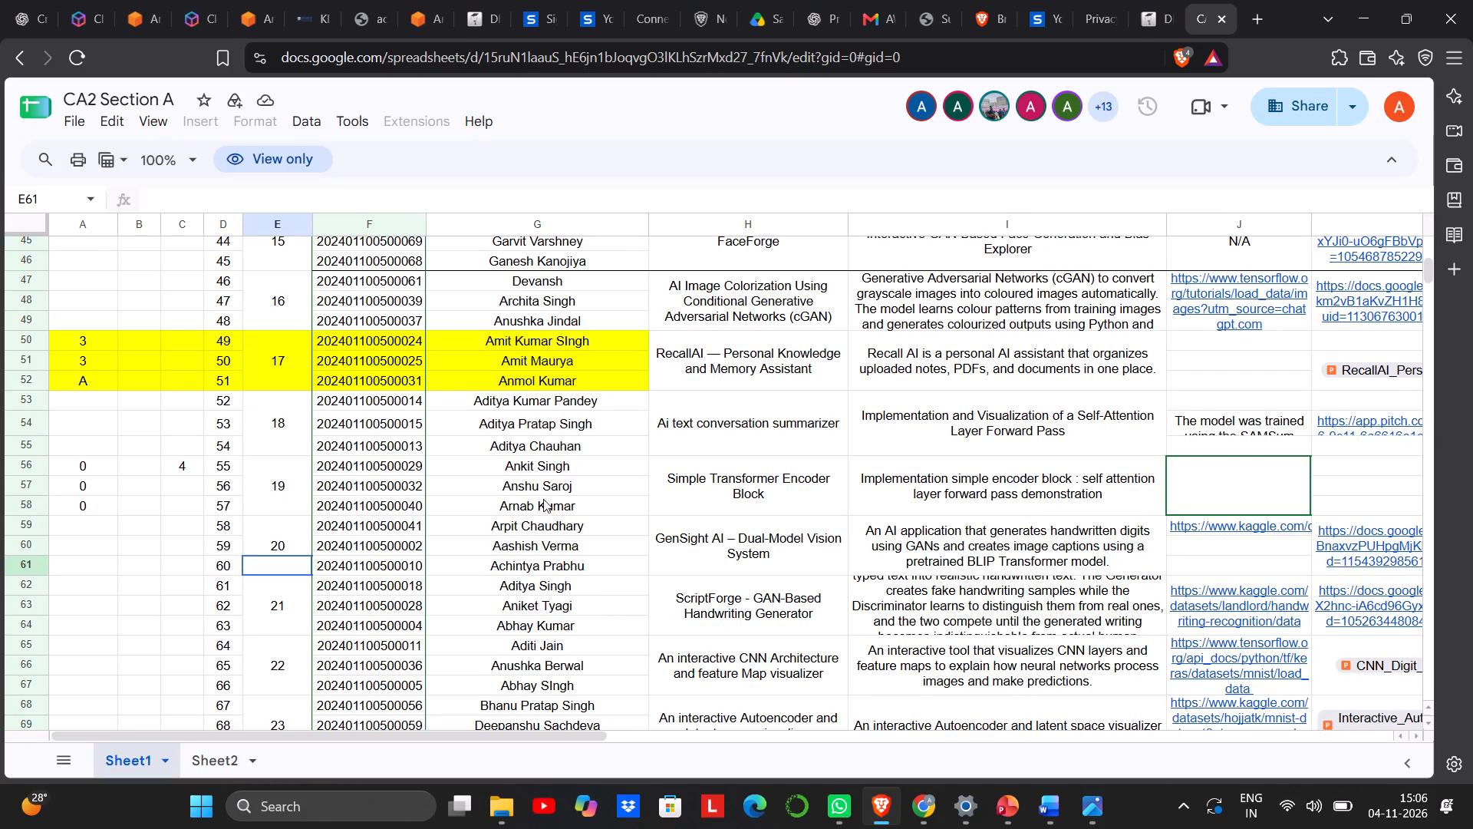
Examine group 19's marks in Sheet1 and the student entries of the last groups, 22 to 24.
left_click(533, 479)
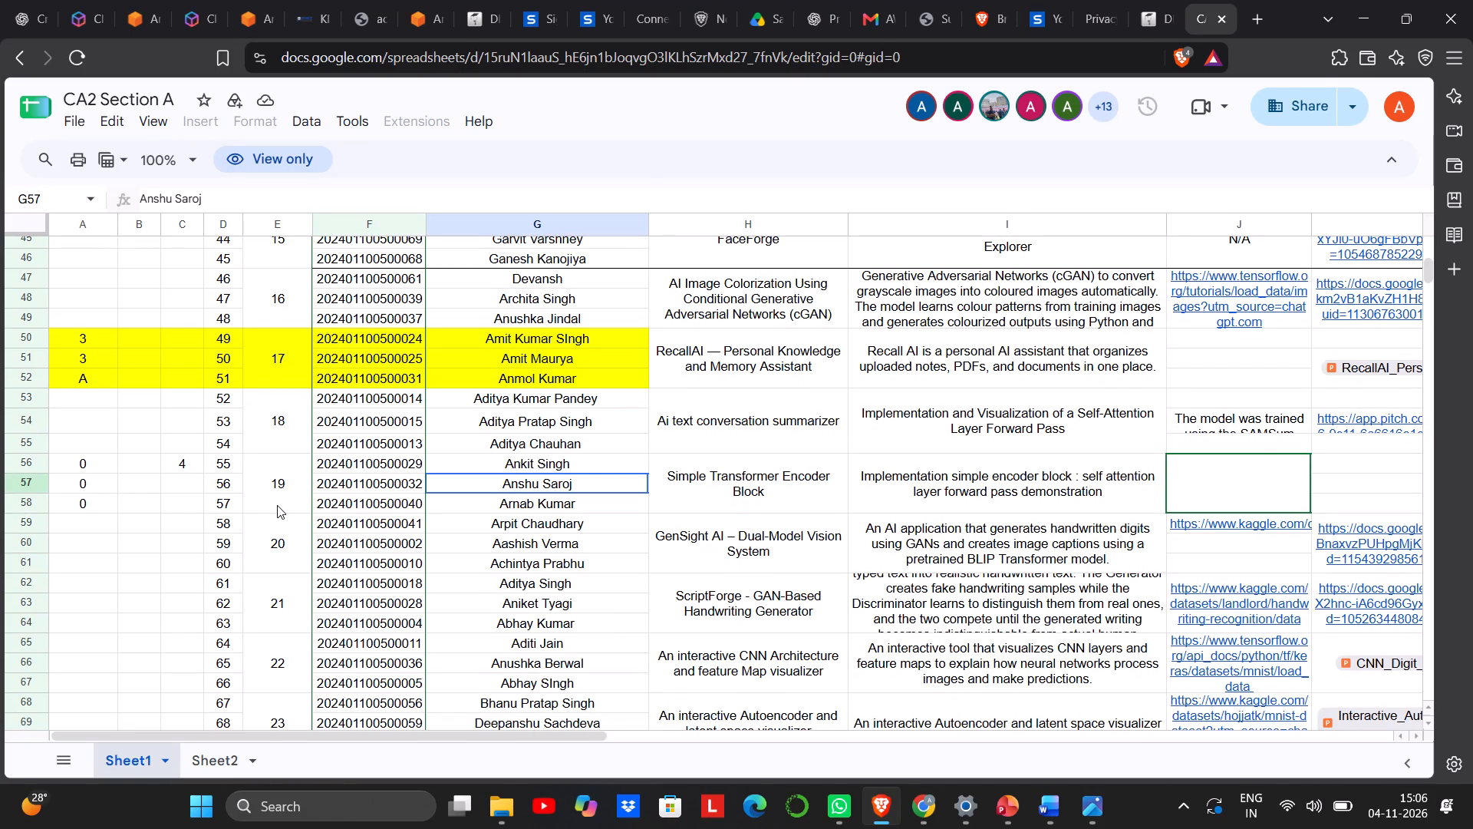
left_click(95, 484)
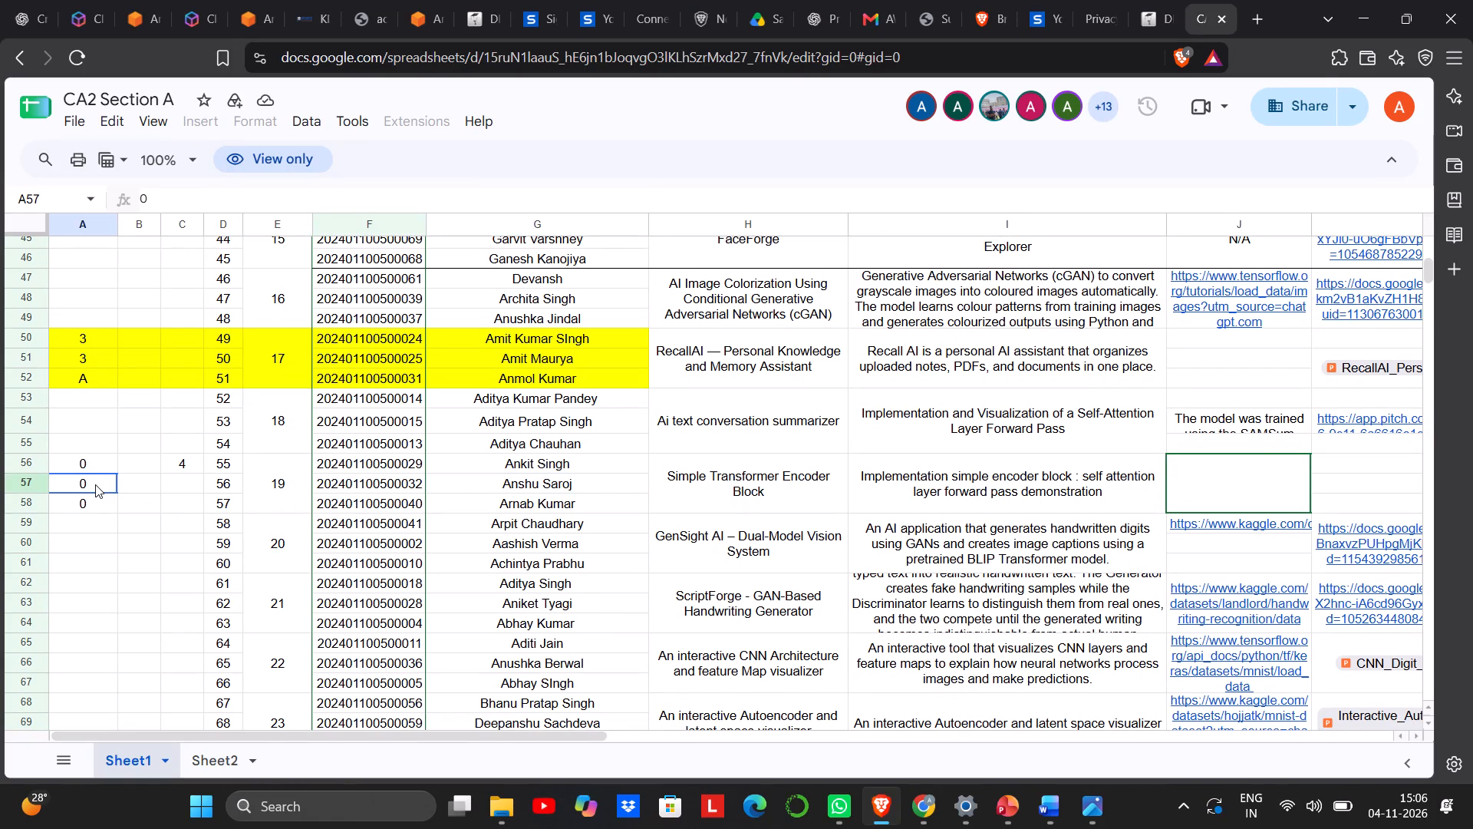
left_click(94, 464)
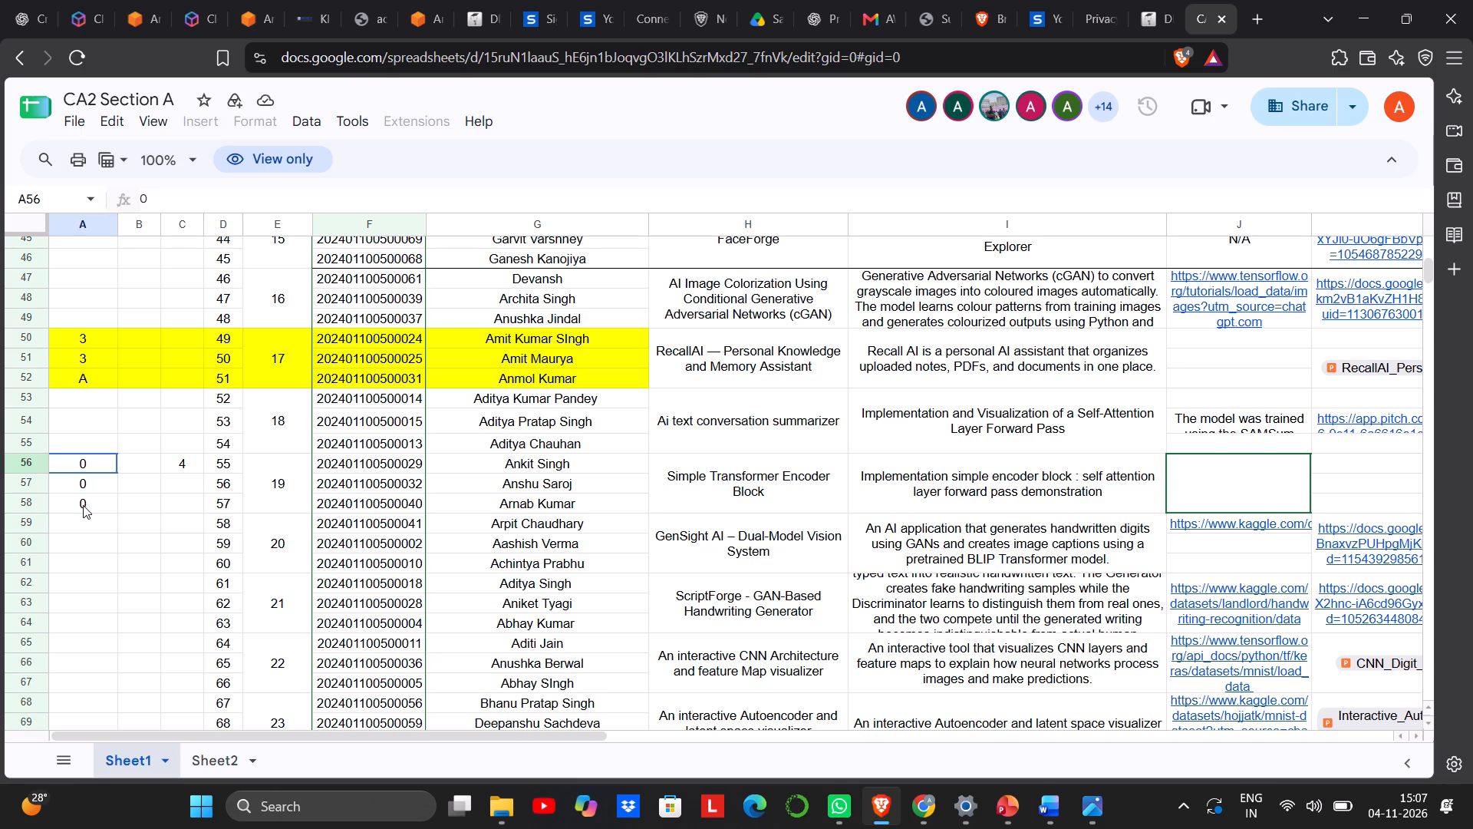
scroll(83, 505, "down", 1)
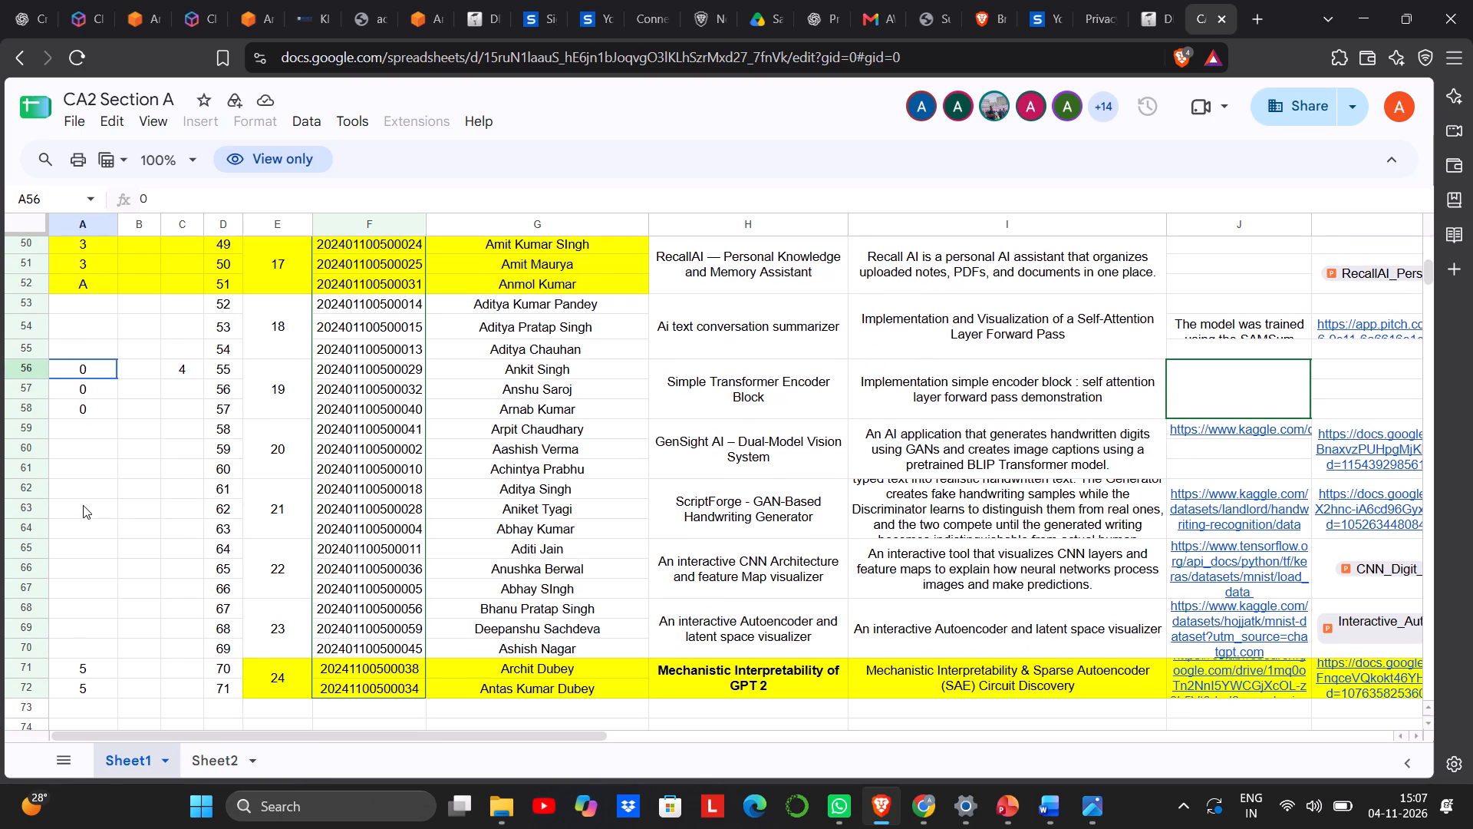
scroll(83, 505, "down", 1)
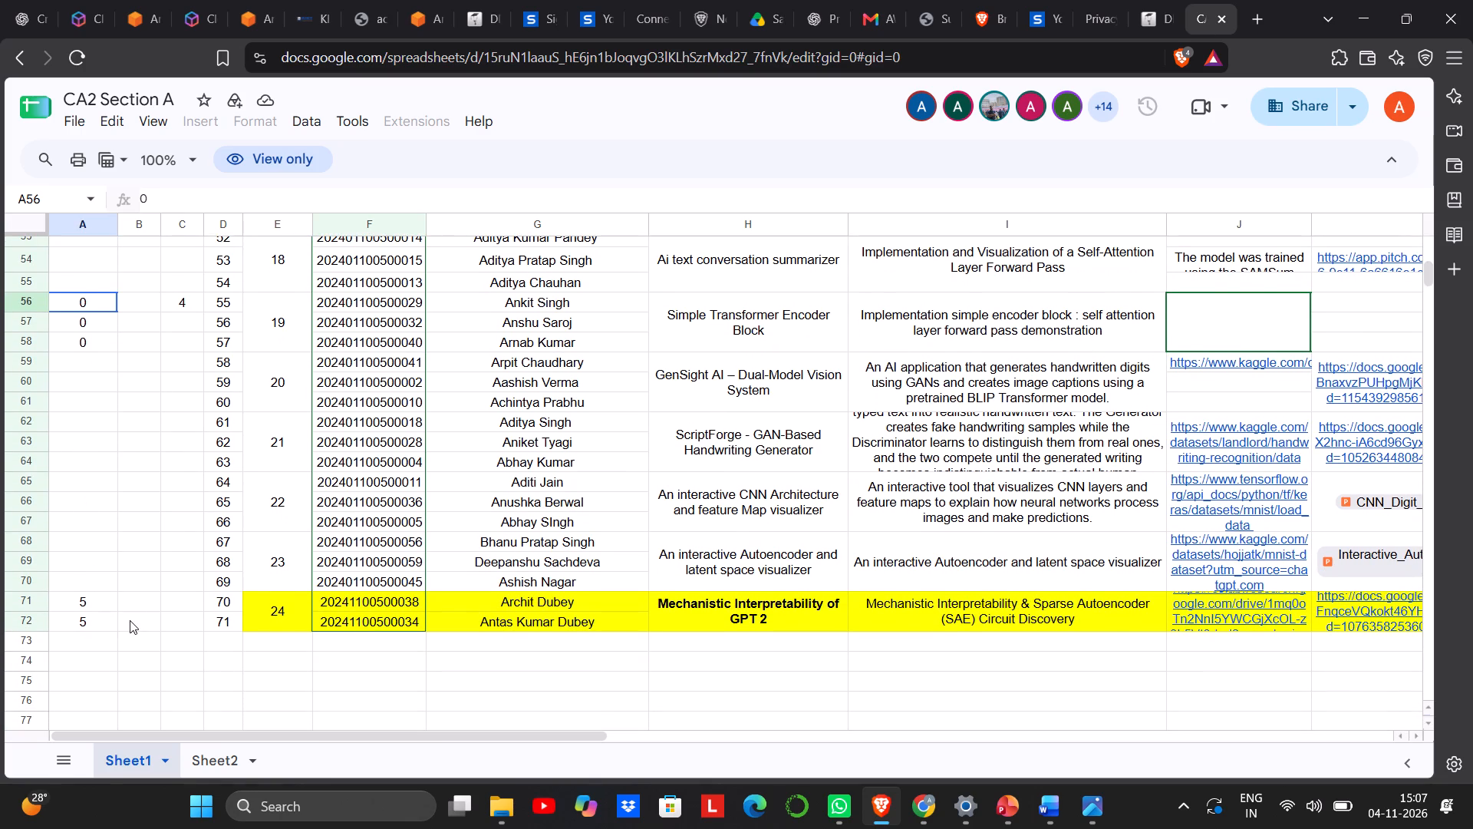
scroll(80, 603, "down", 1)
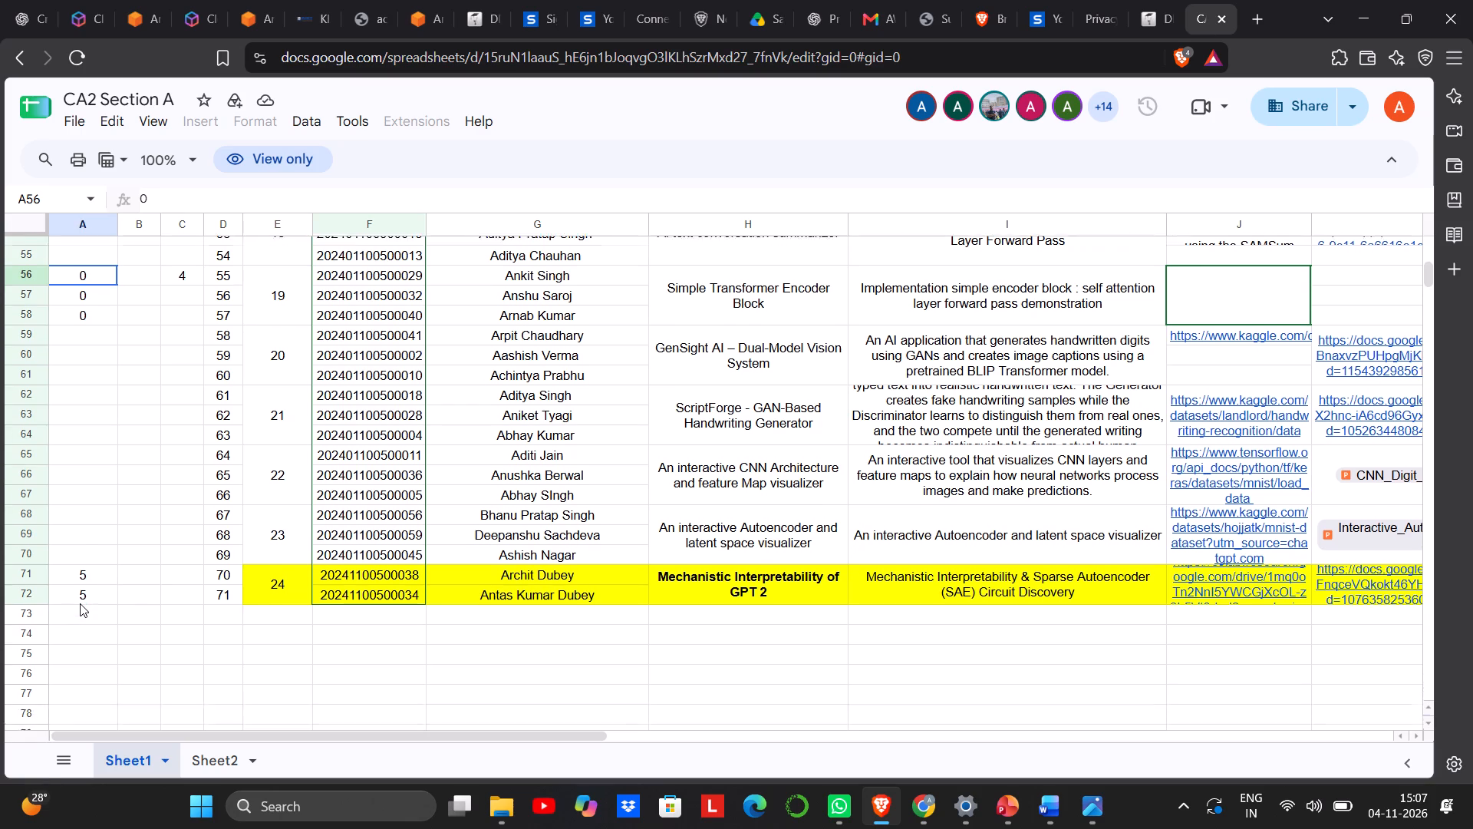
scroll(80, 603, "down", 1)
left_click(262, 503)
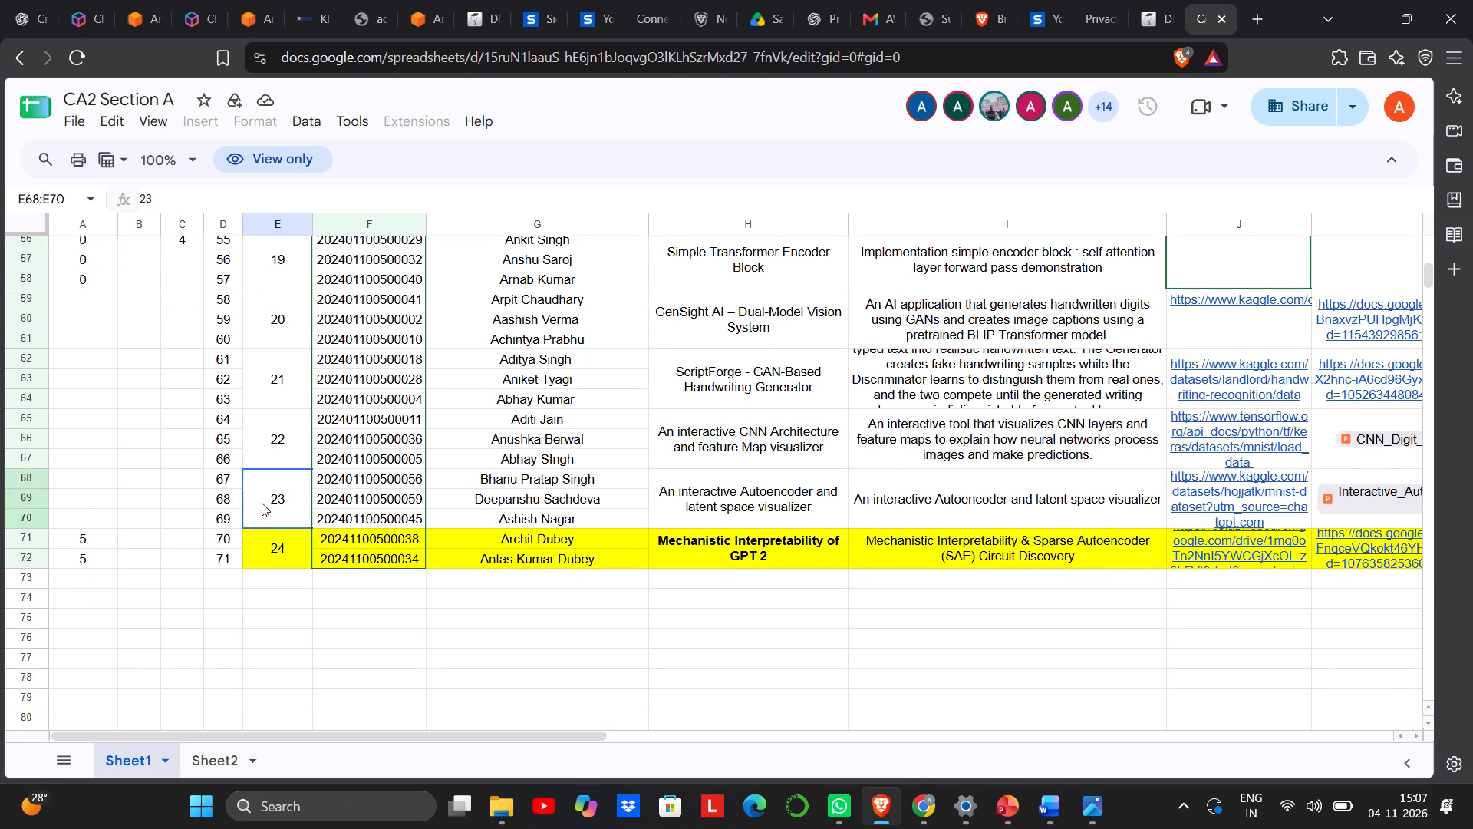
left_click(568, 503)
left_click(550, 446)
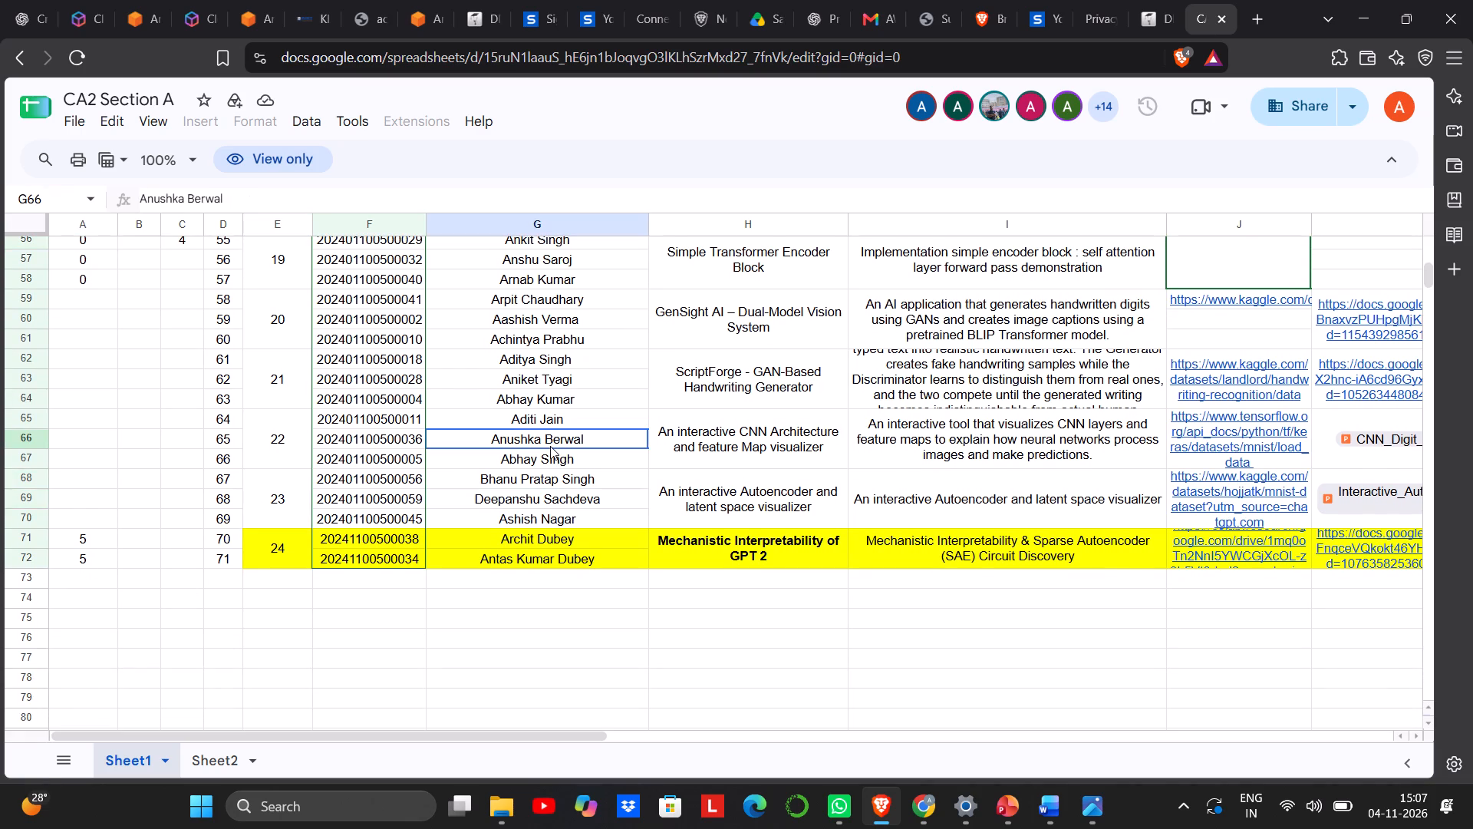
Examine the Project Title and Student Name columns, the first groups' CO 3 and CO 4 marks, and the dataset and PPT link columns.
scroll(550, 446, "up", 9)
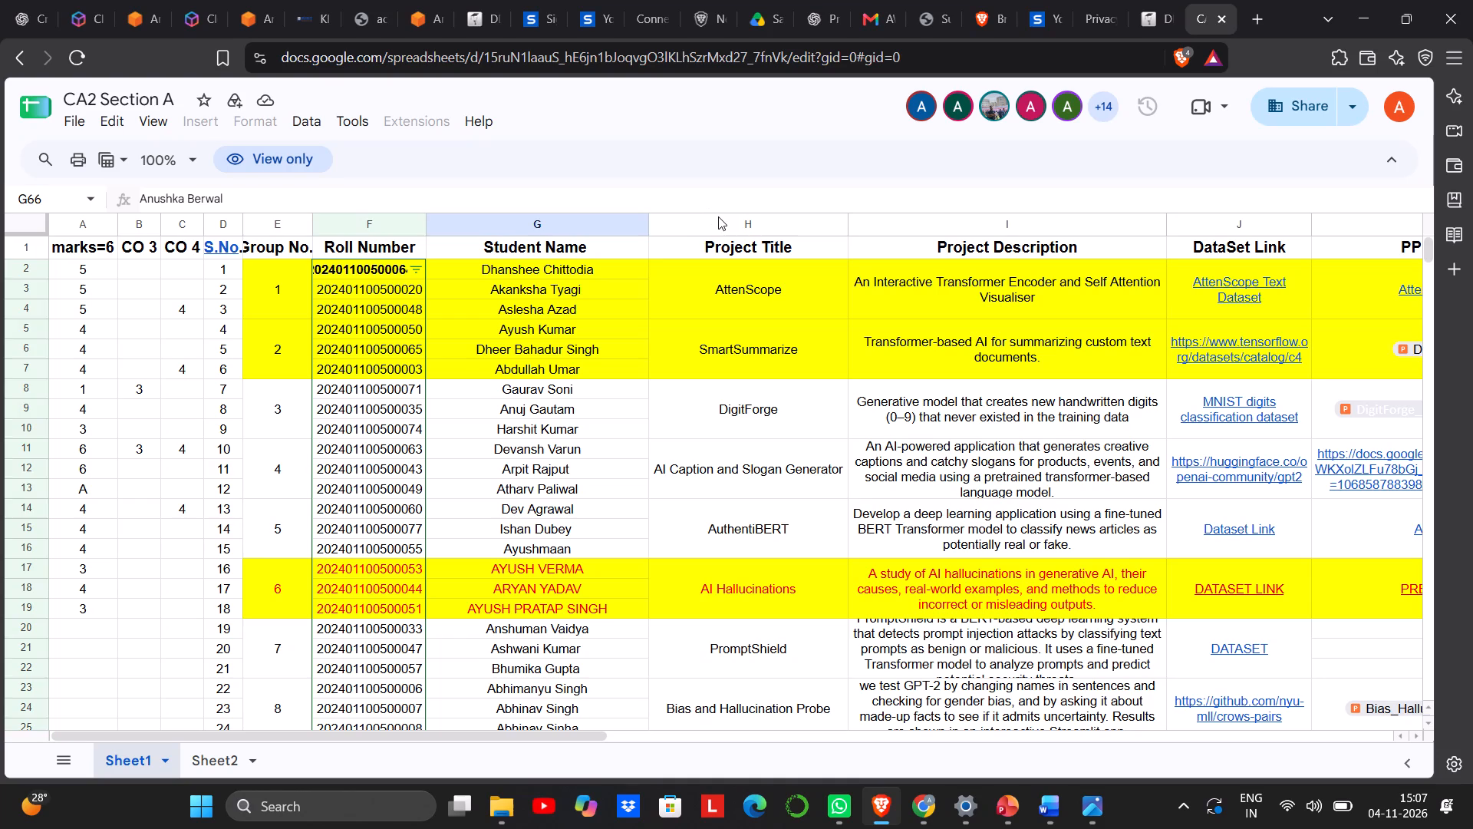
left_click(718, 216)
left_click(588, 213)
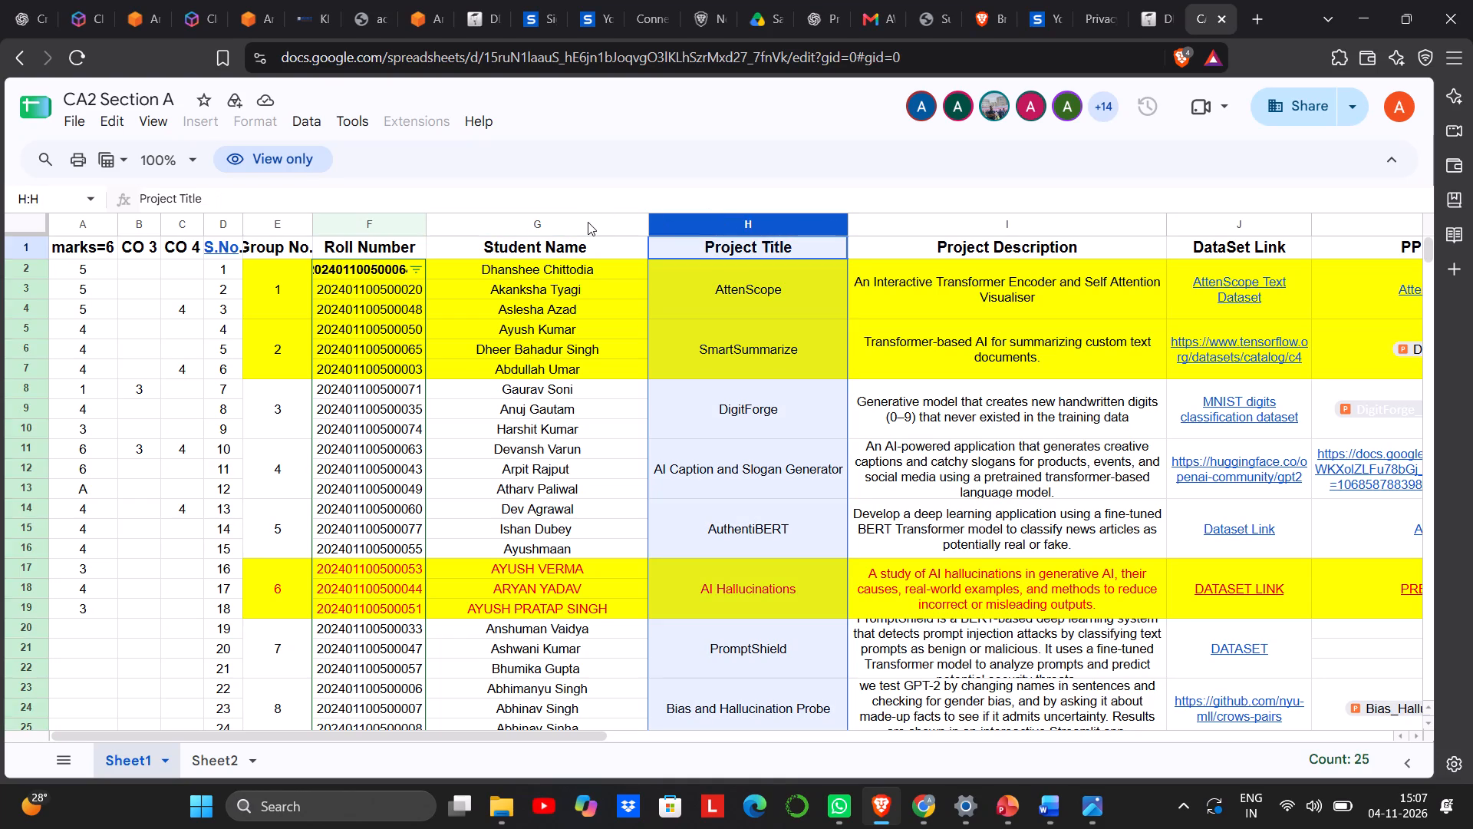
left_click(588, 222)
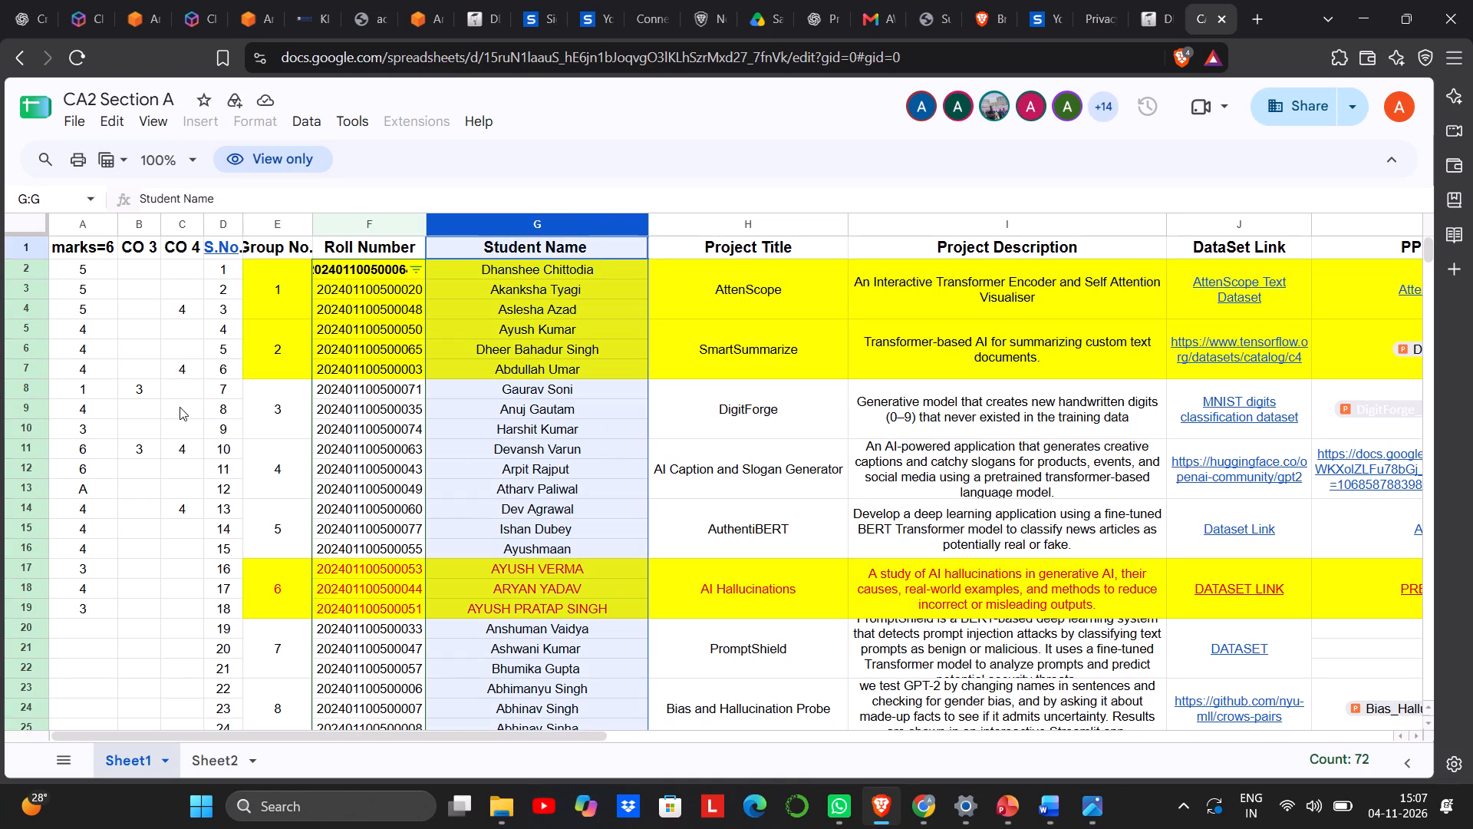
left_click(143, 385)
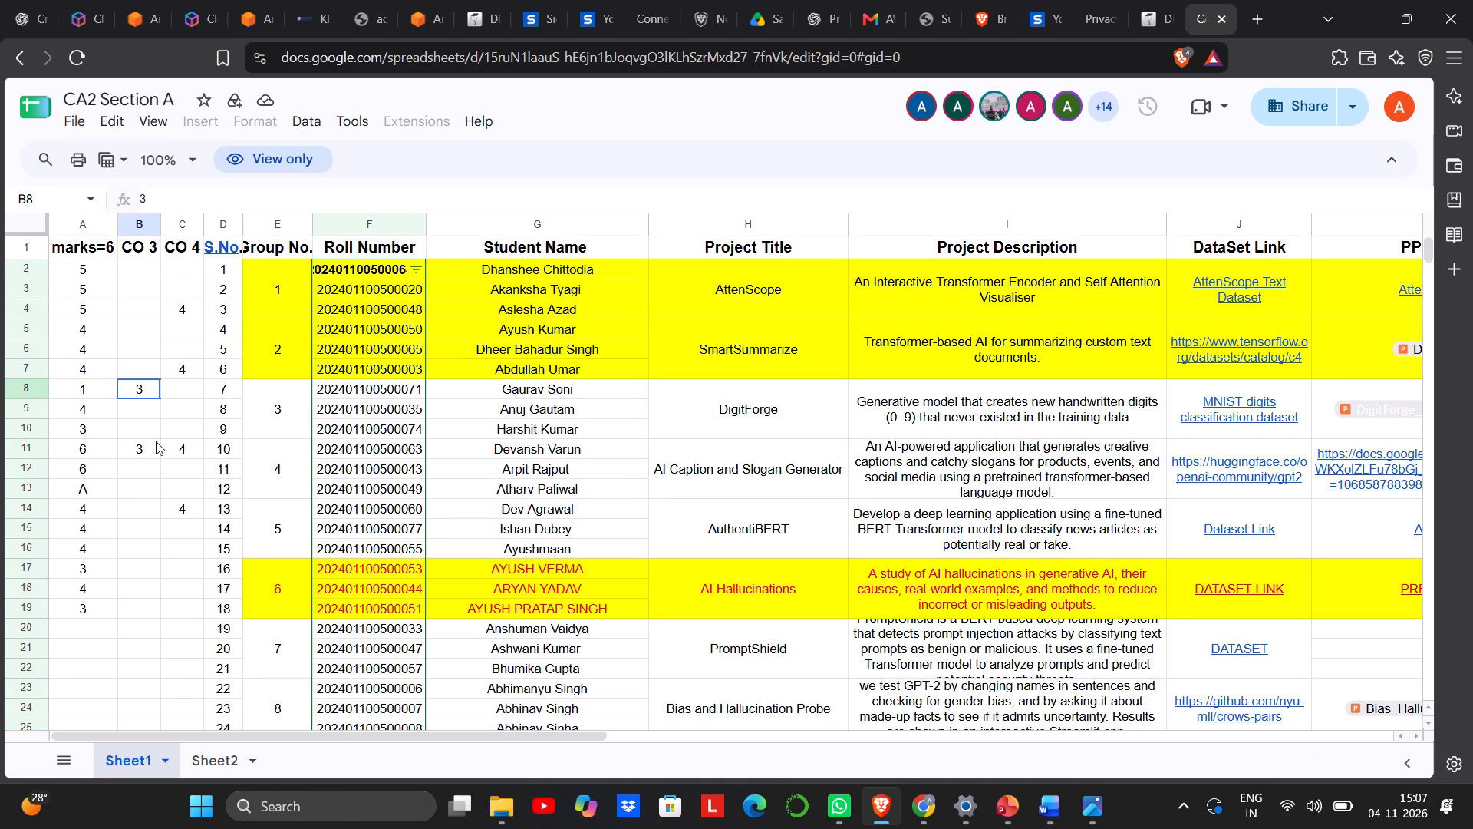
left_click(185, 312)
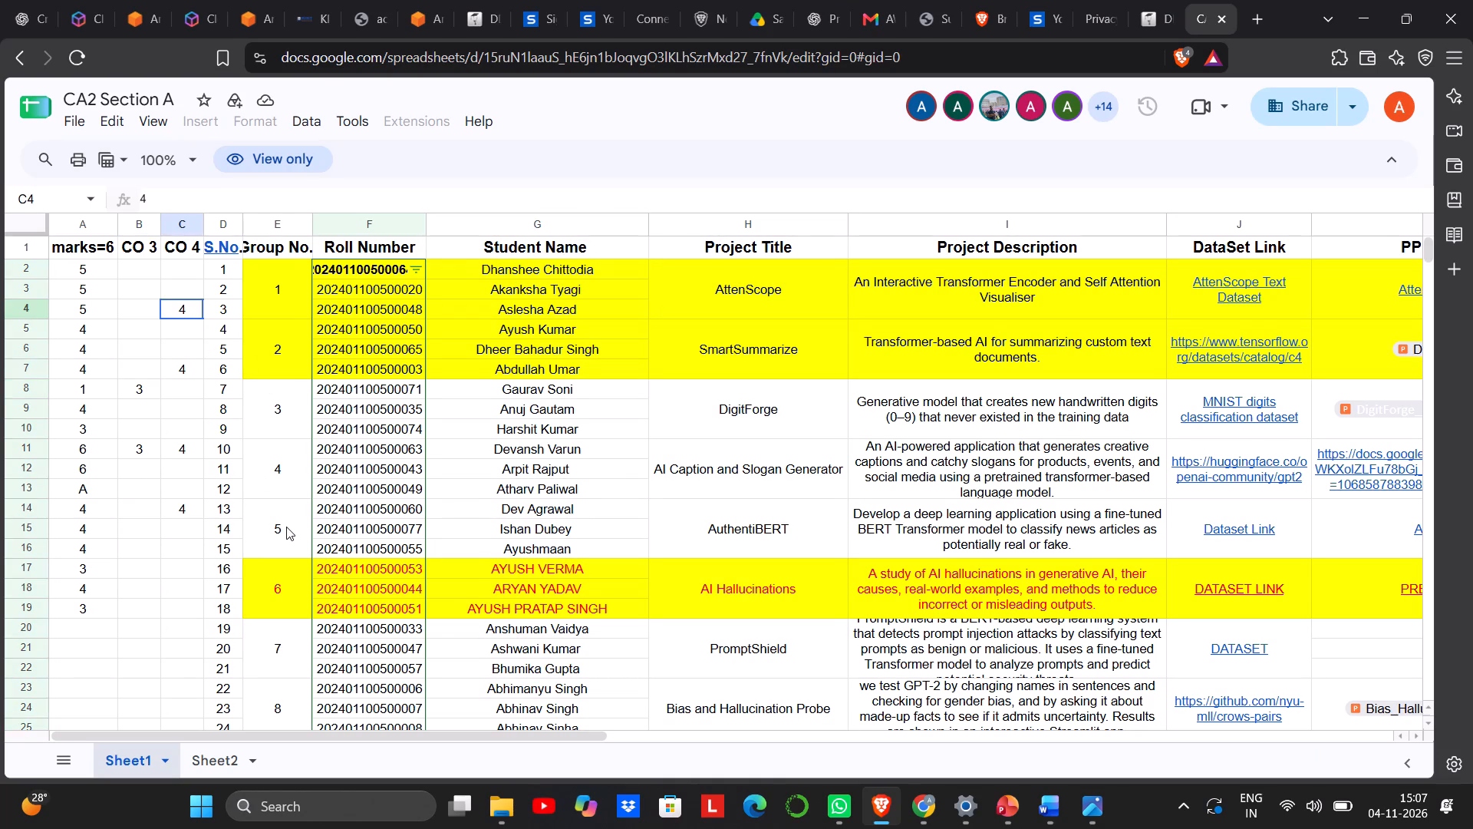
scroll(286, 527, "left", 5)
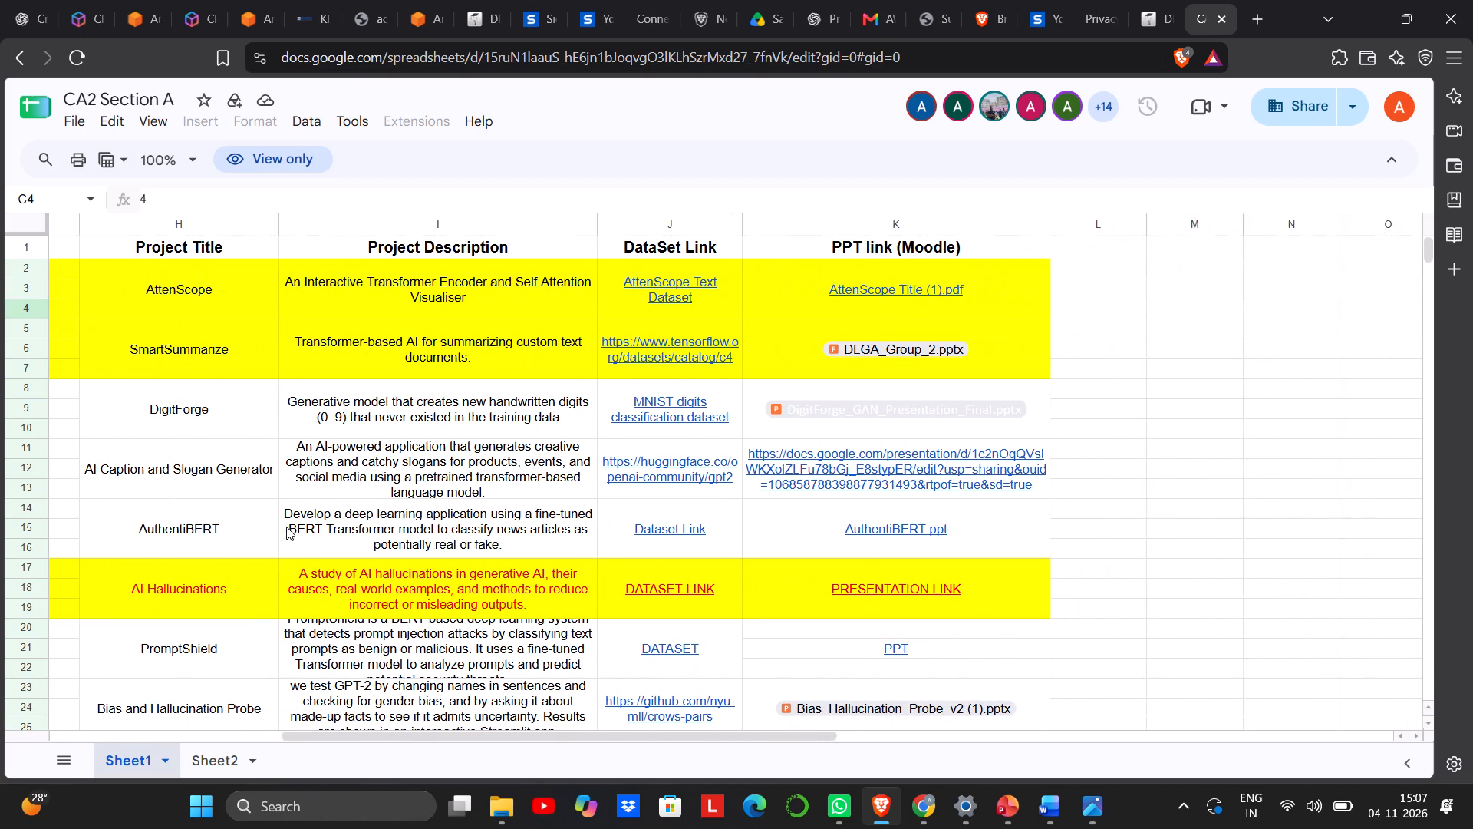
scroll(286, 527, "left", 1)
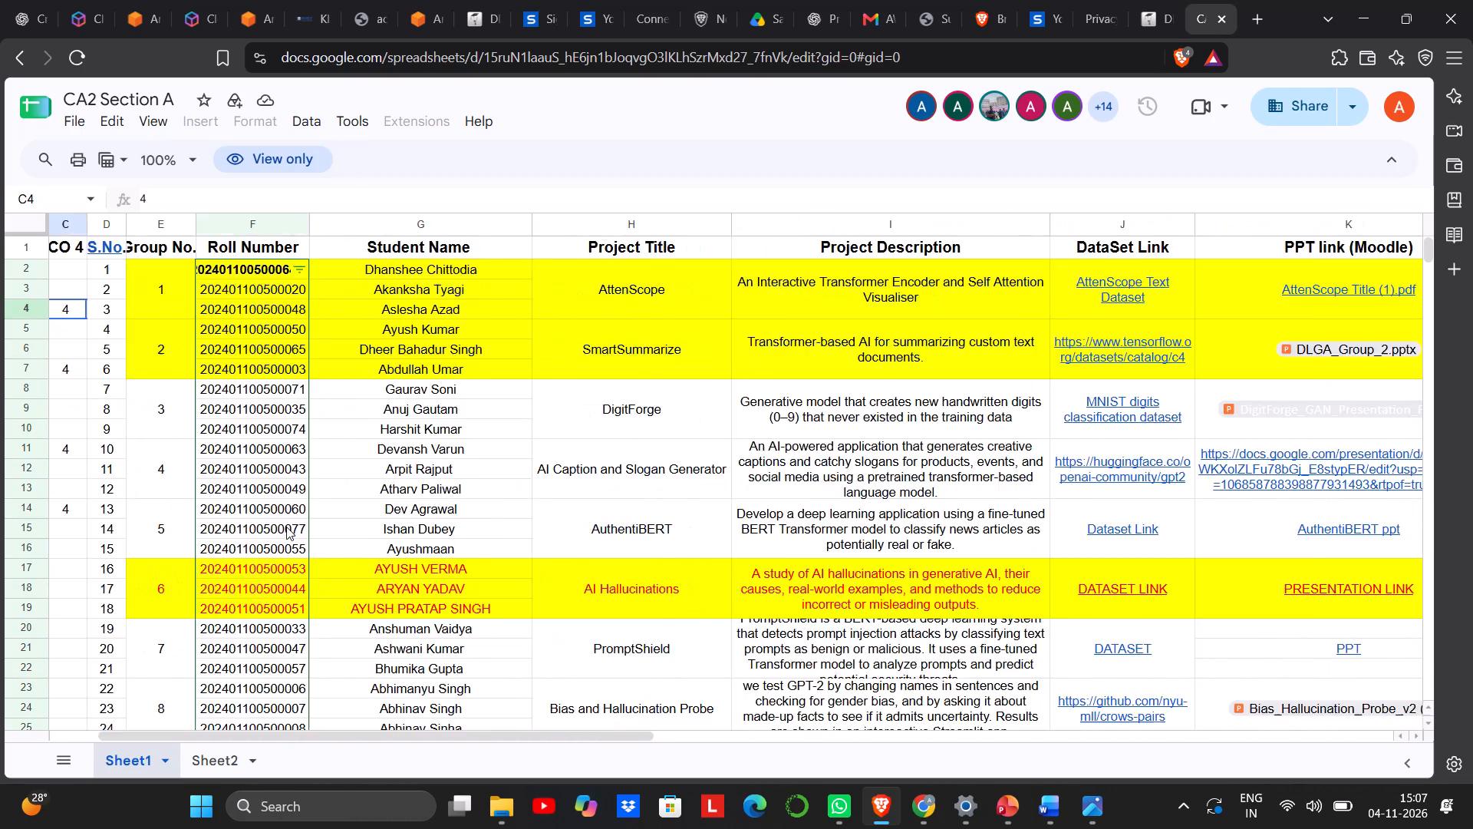
scroll(8, 620, "down", 9)
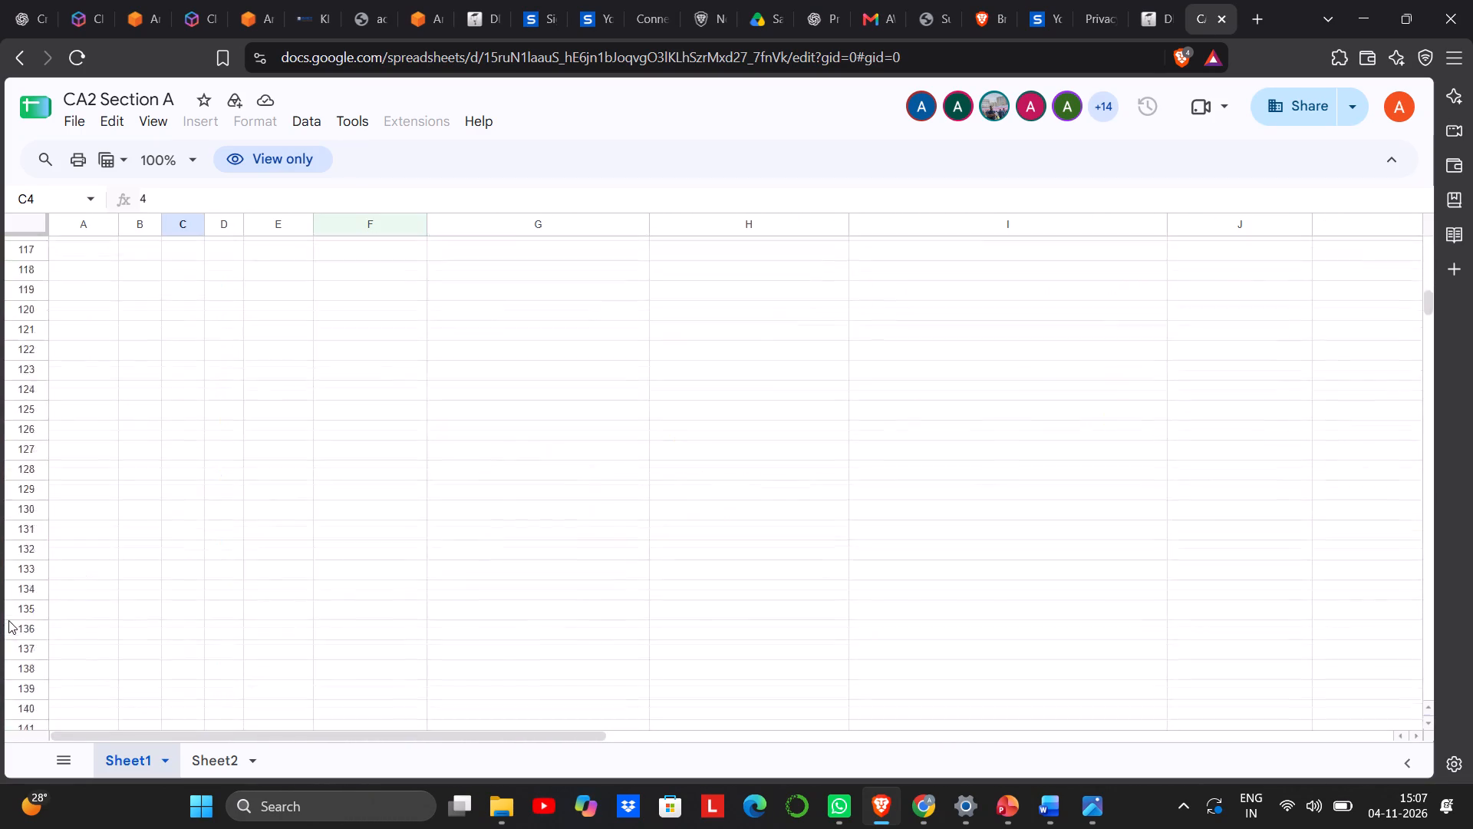
scroll(8, 620, "up", 14)
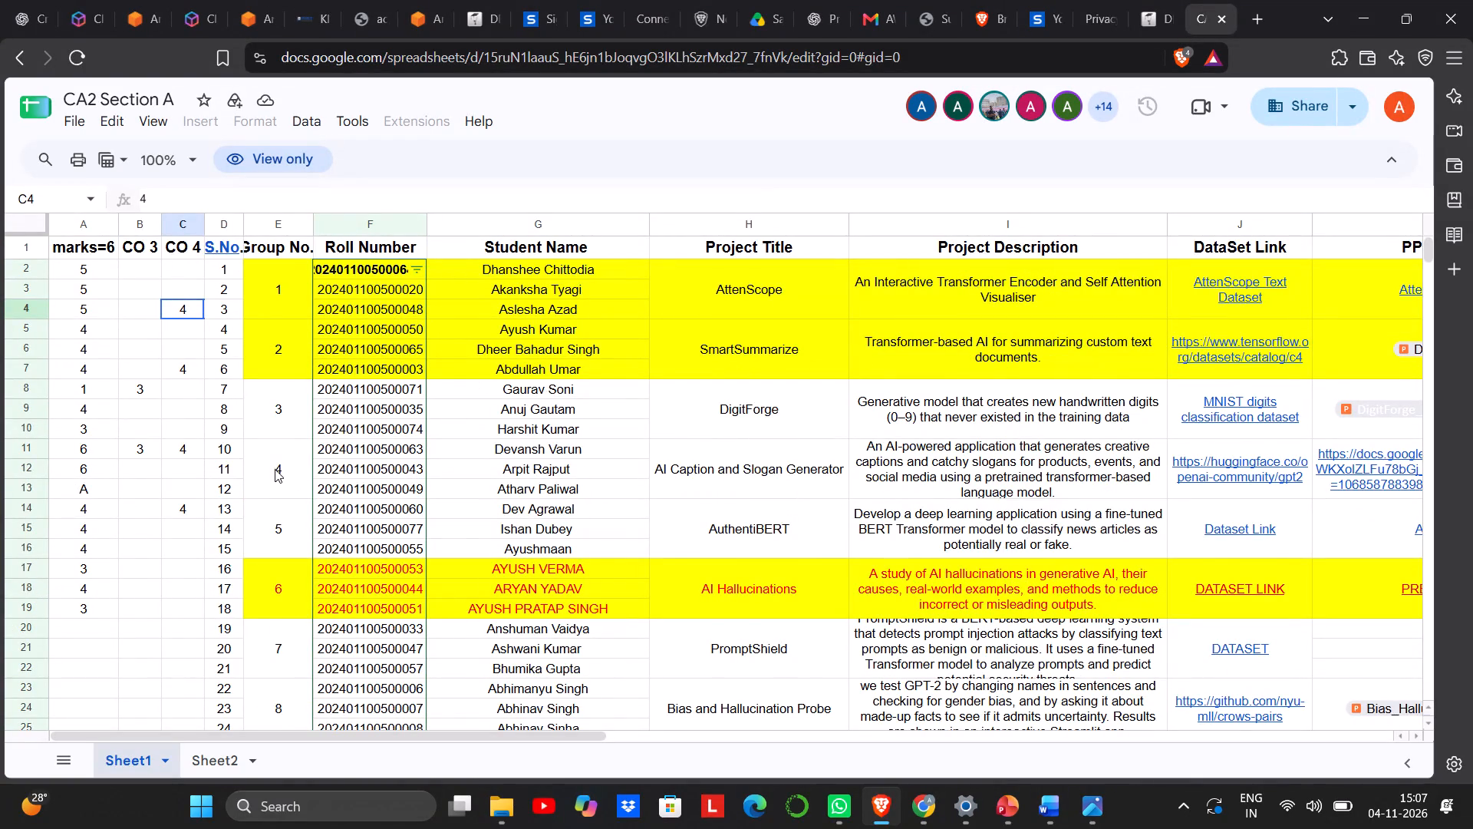
Look through Sheet1's student groups again, from group 1 to group 24, examining the marks, project titles and descriptions.
scroll(275, 469, "down", 20)
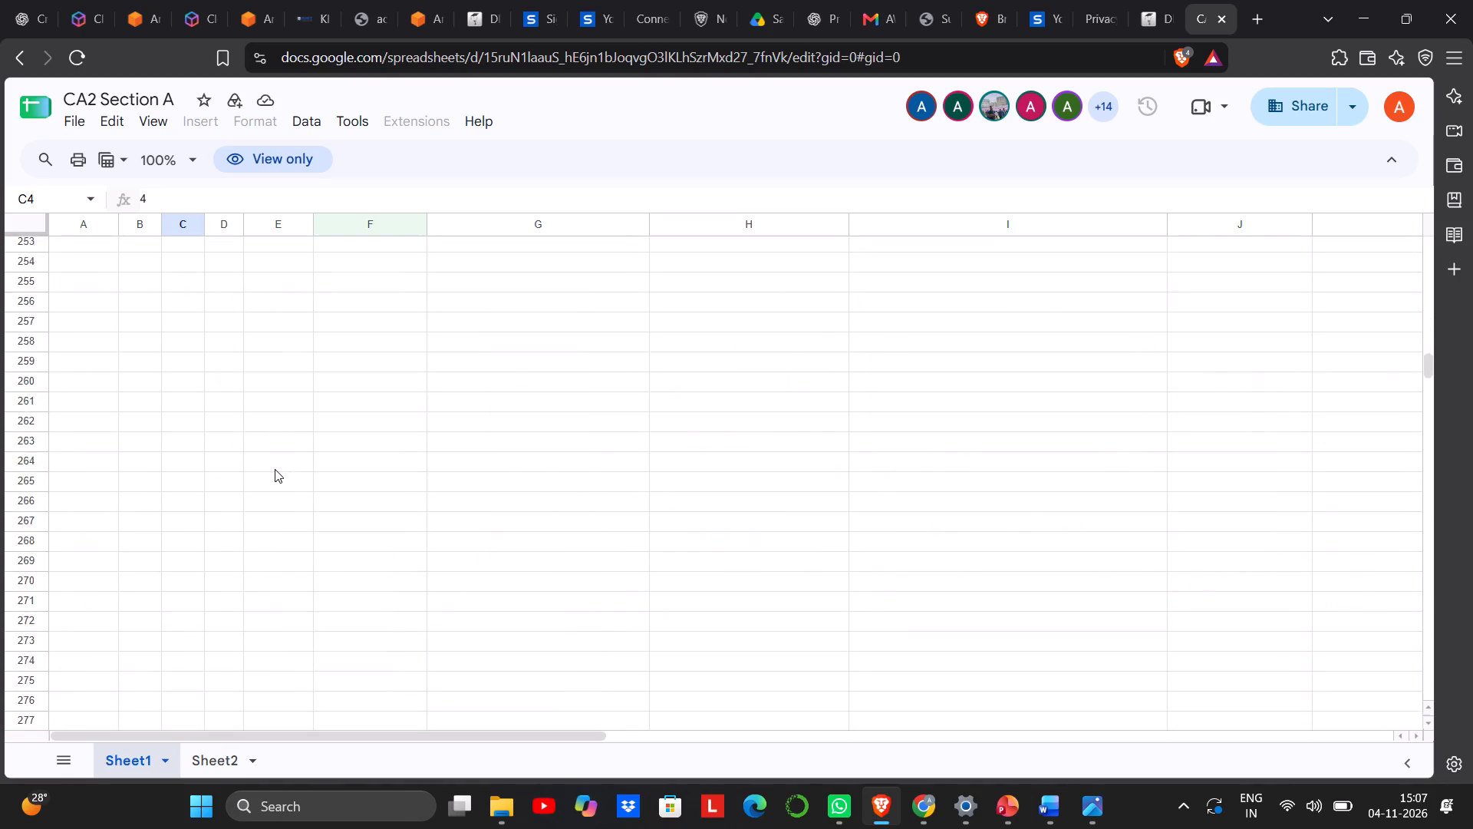
scroll(275, 469, "up", 15)
scroll(275, 469, "up", 7)
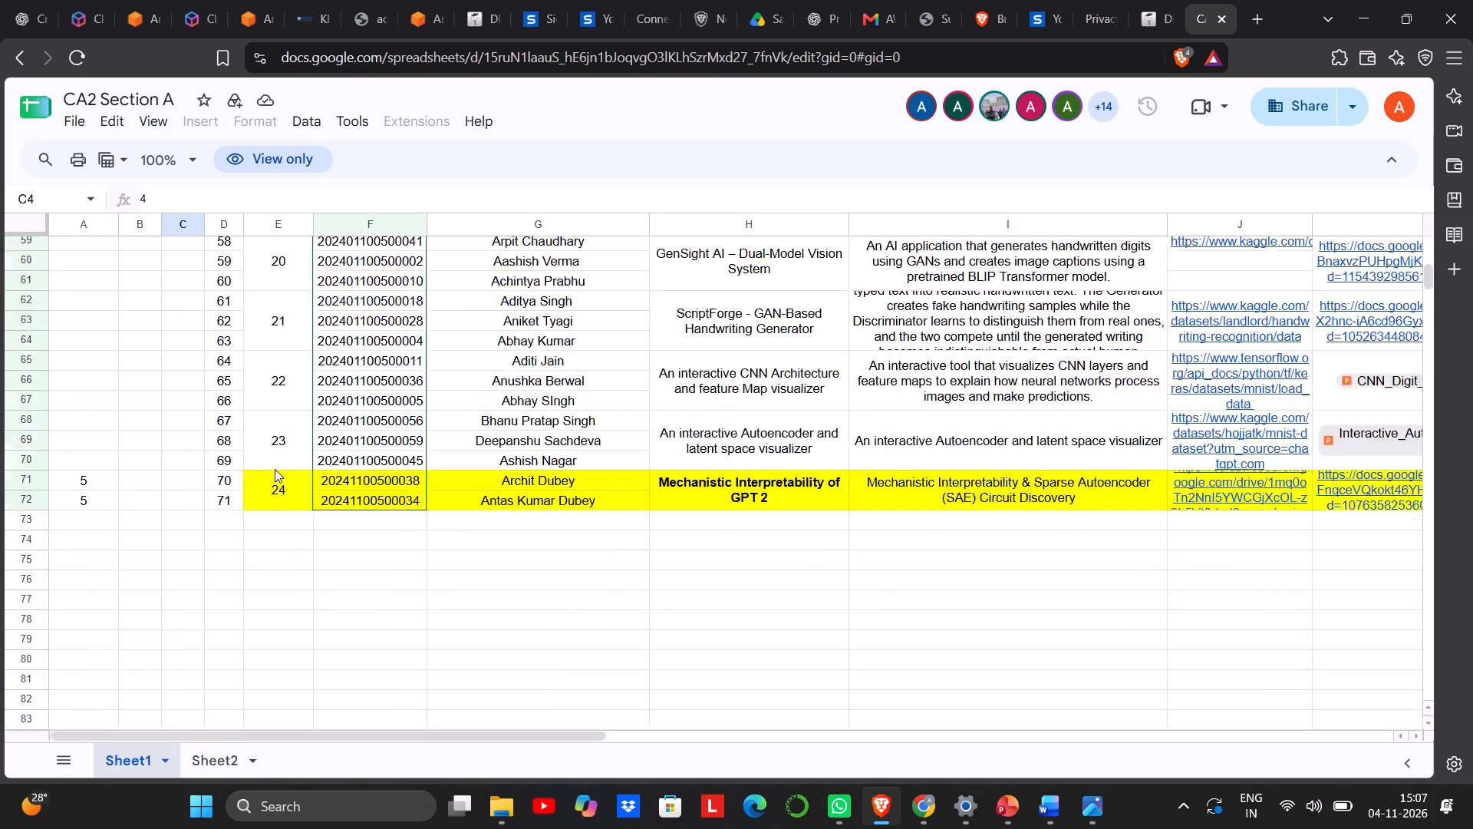
scroll(275, 469, "up", 5)
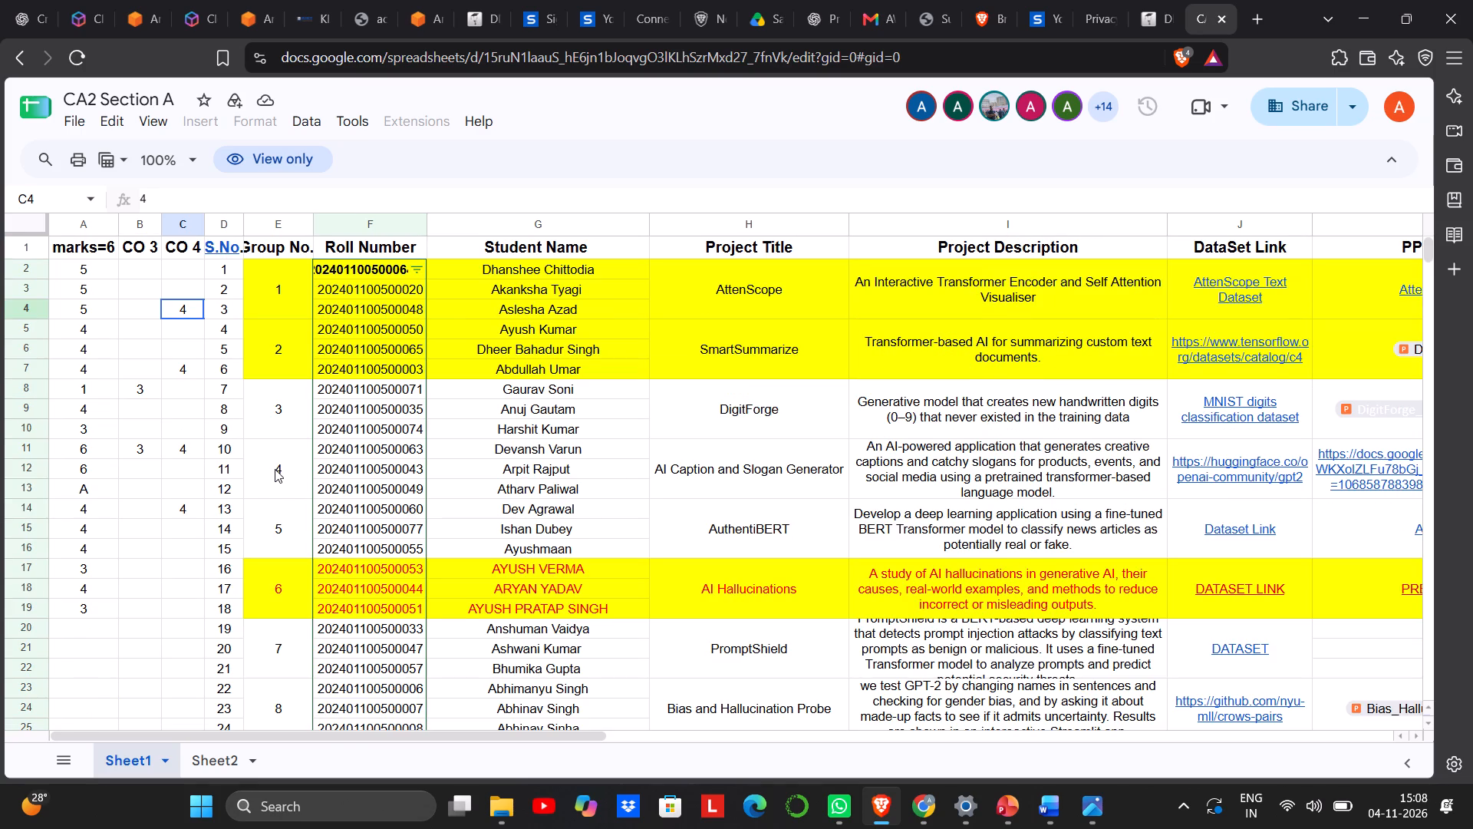
scroll(275, 469, "down", 1)
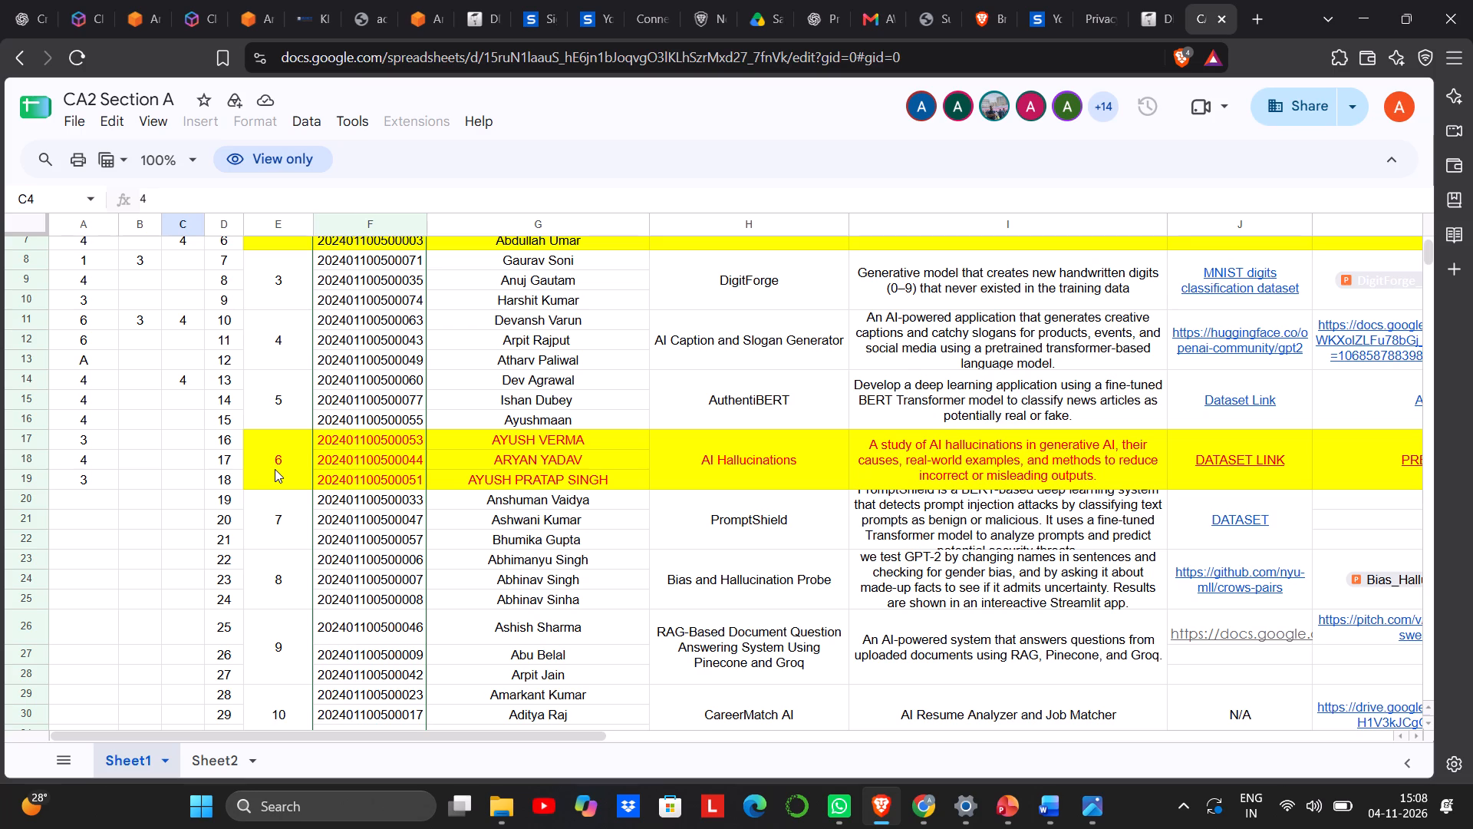
scroll(161, 582, "down", 4)
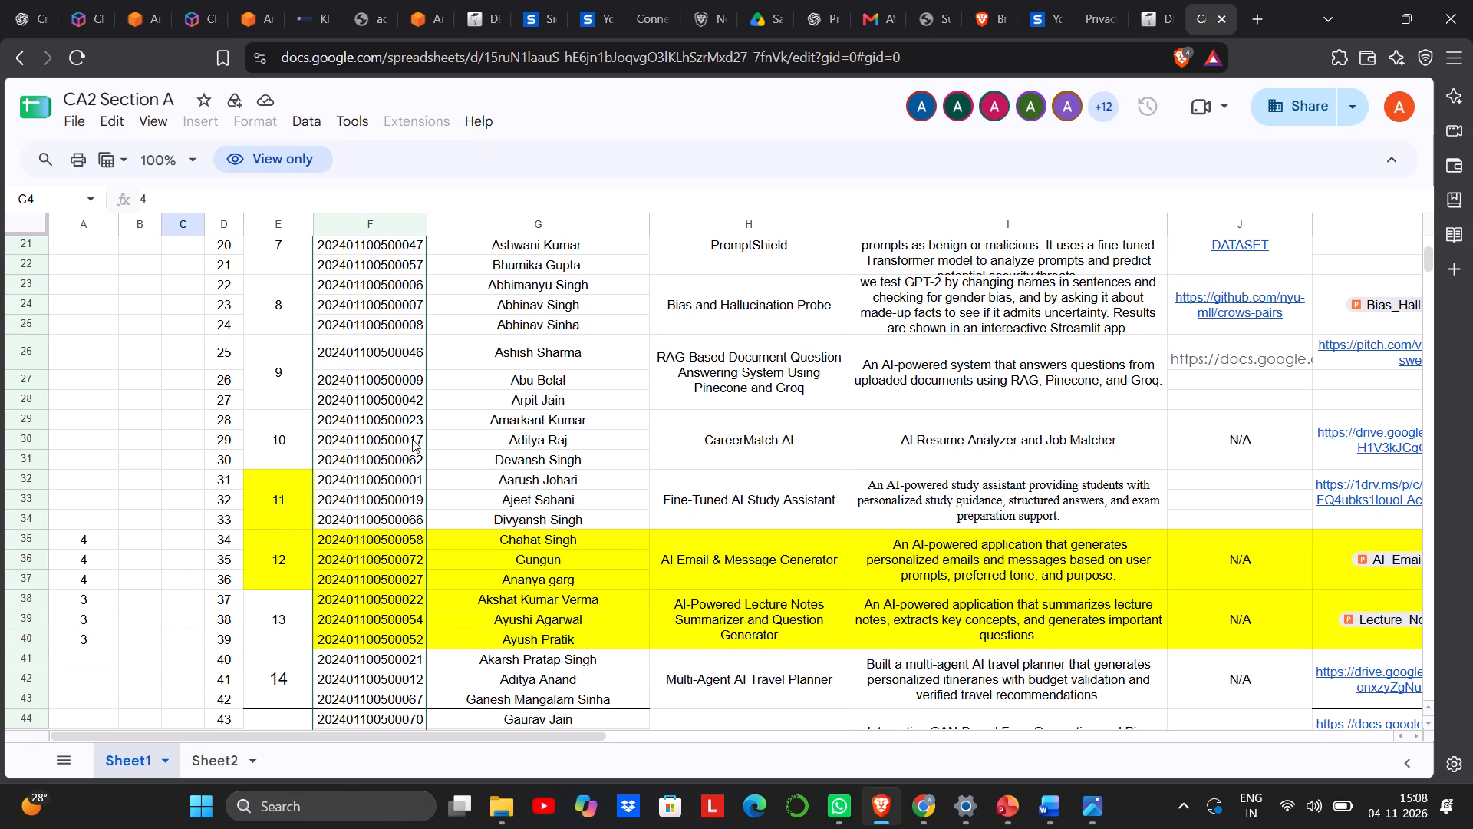
scroll(412, 439, "down", 2)
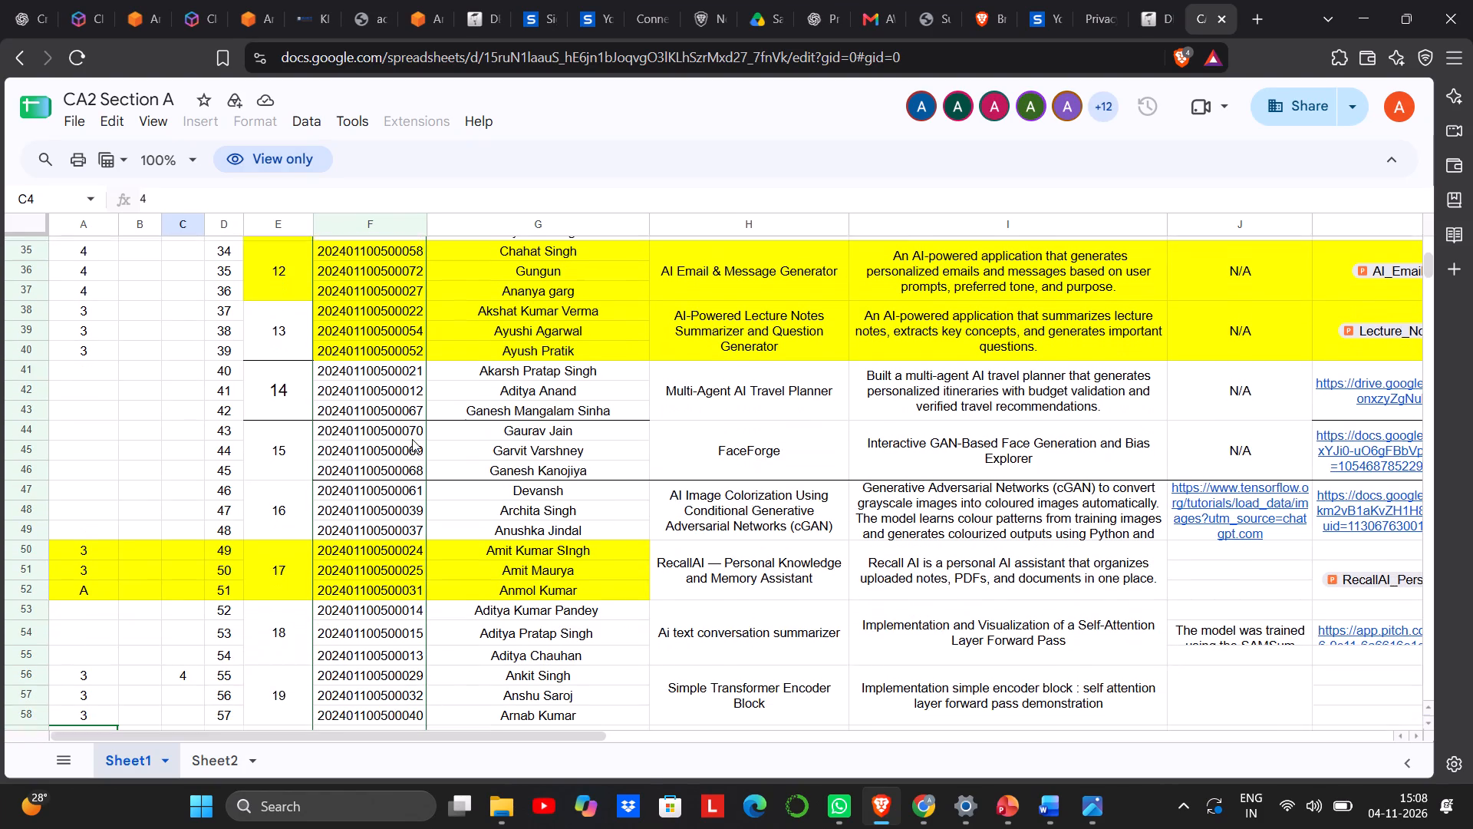
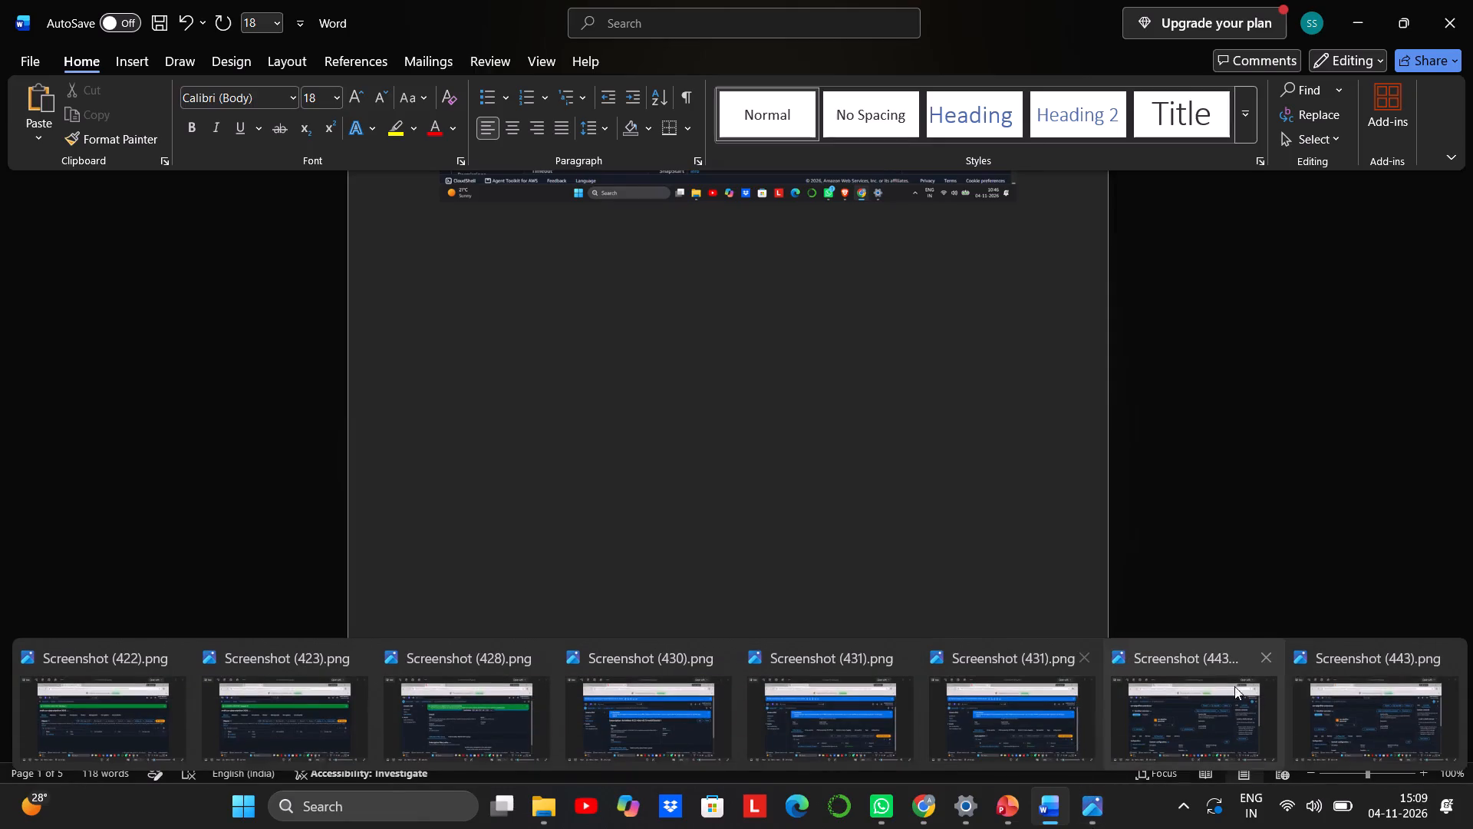
Close all the open Photos windows showing the AWS screenshots, Screenshot (422) through Screenshot (443).
triple_click(1441, 656)
left_click(1441, 656)
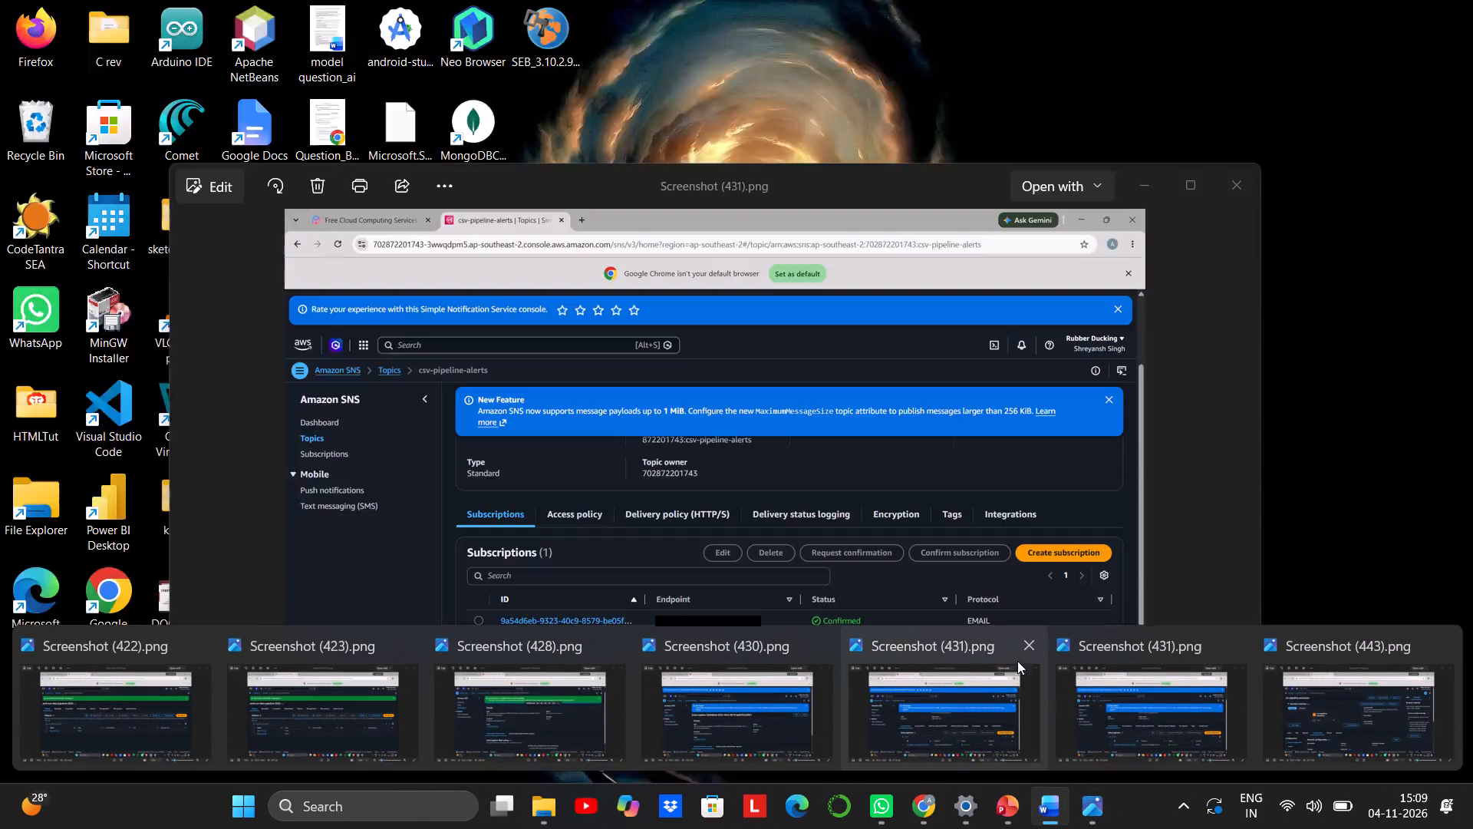
left_click(1026, 638)
left_click(1026, 638)
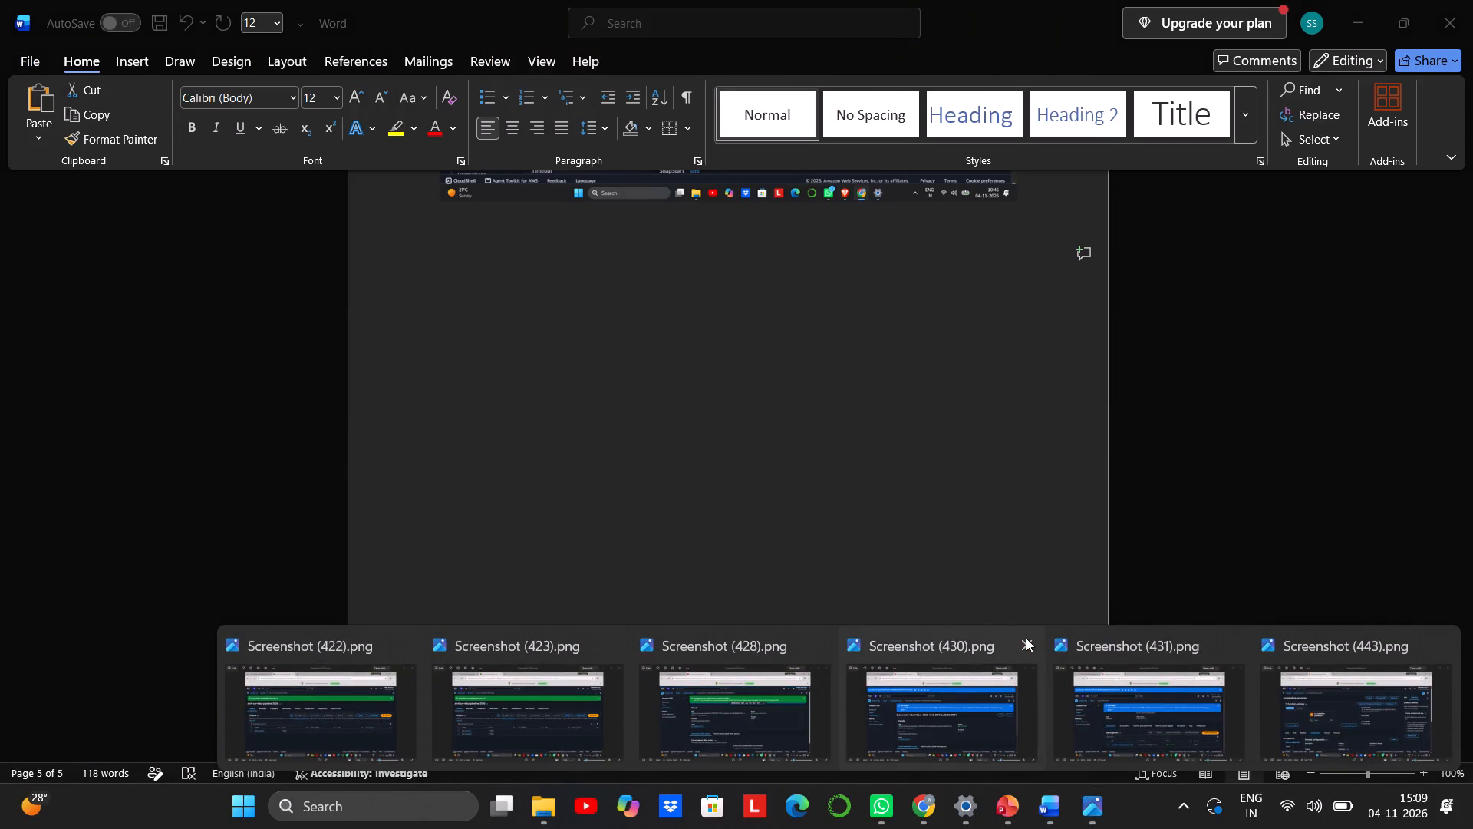
left_click(1026, 640)
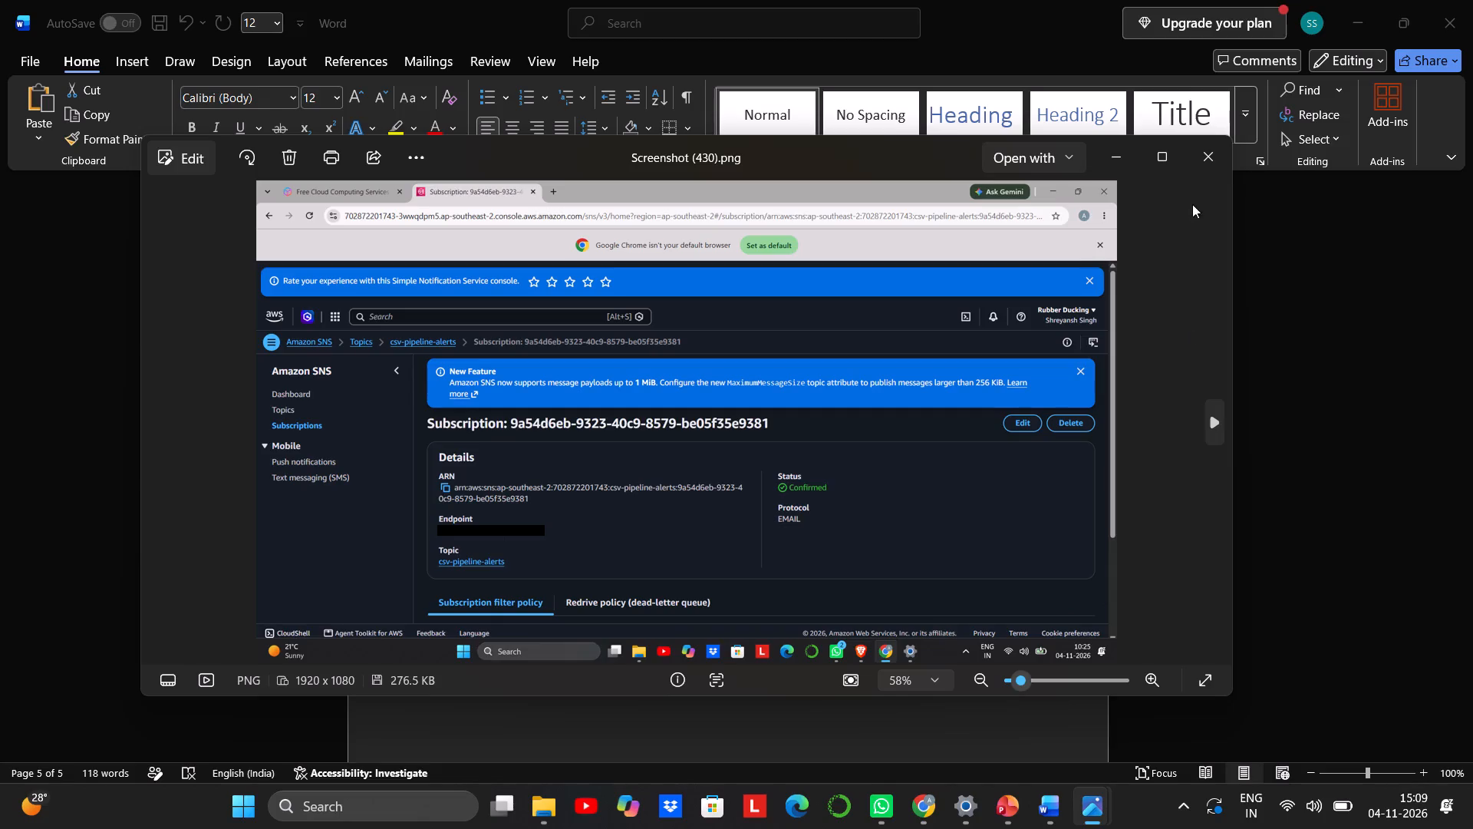
left_click(1213, 171)
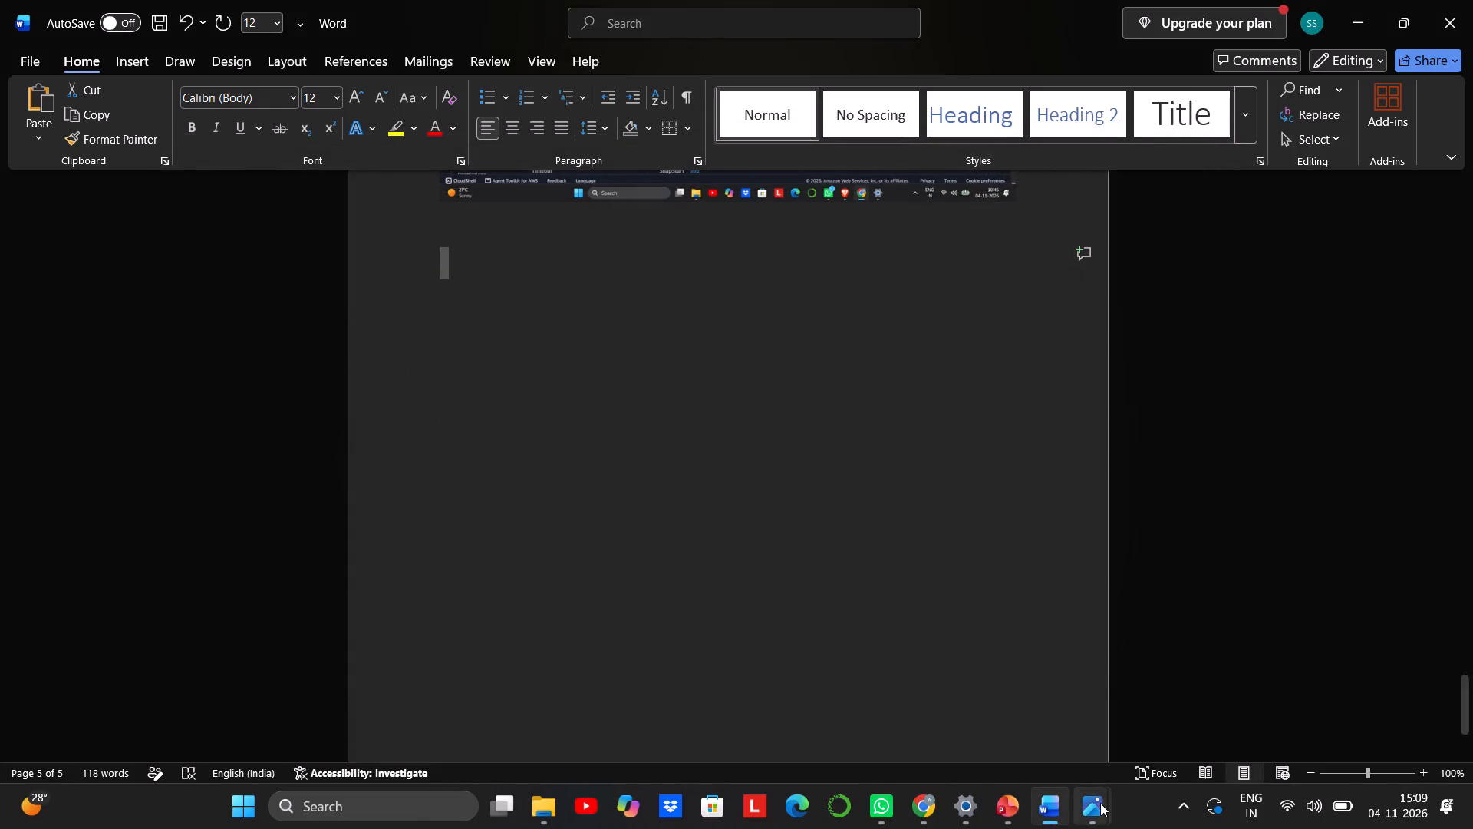
left_click(1020, 646)
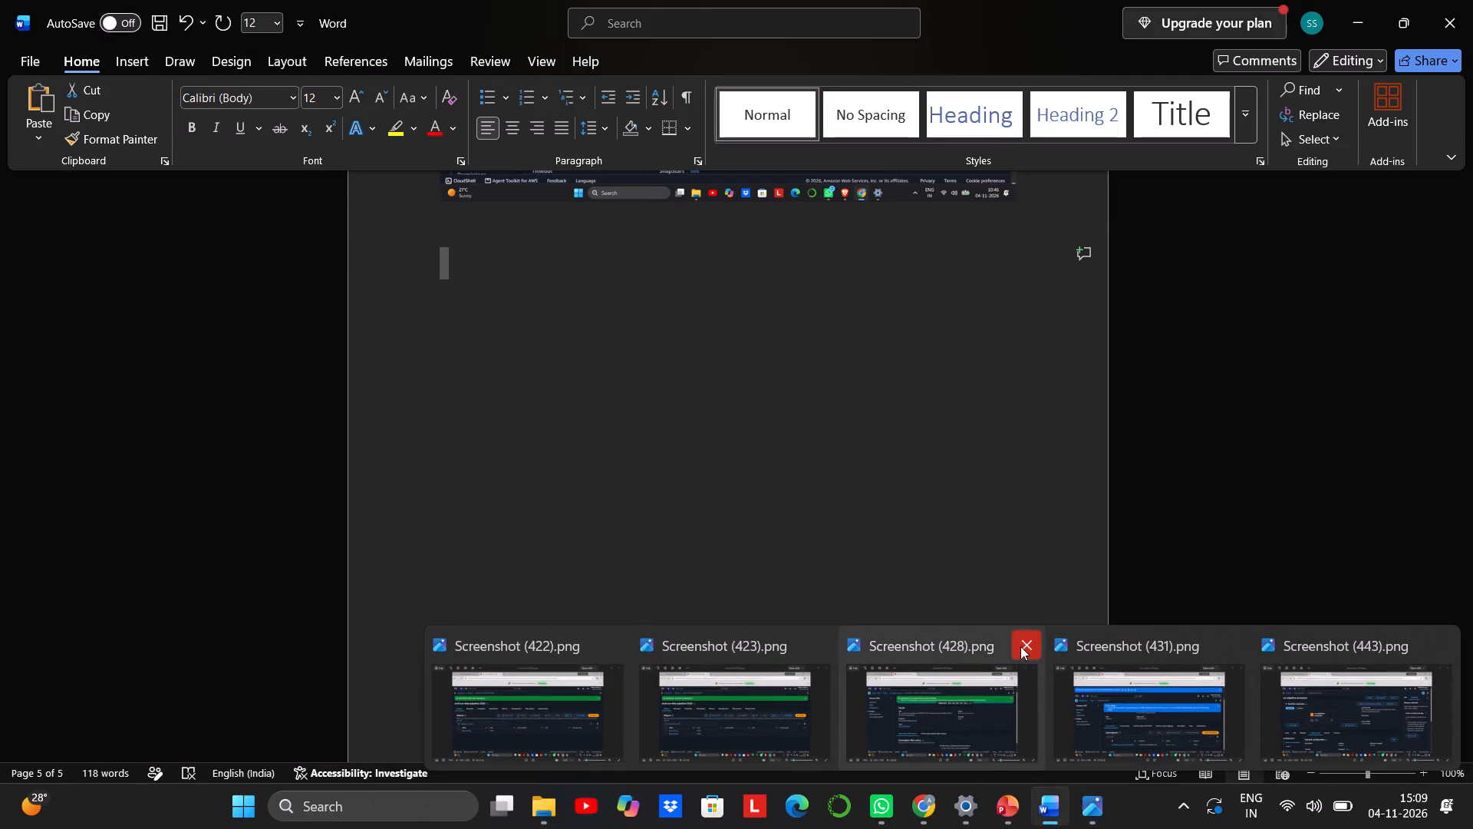
left_click(1020, 646)
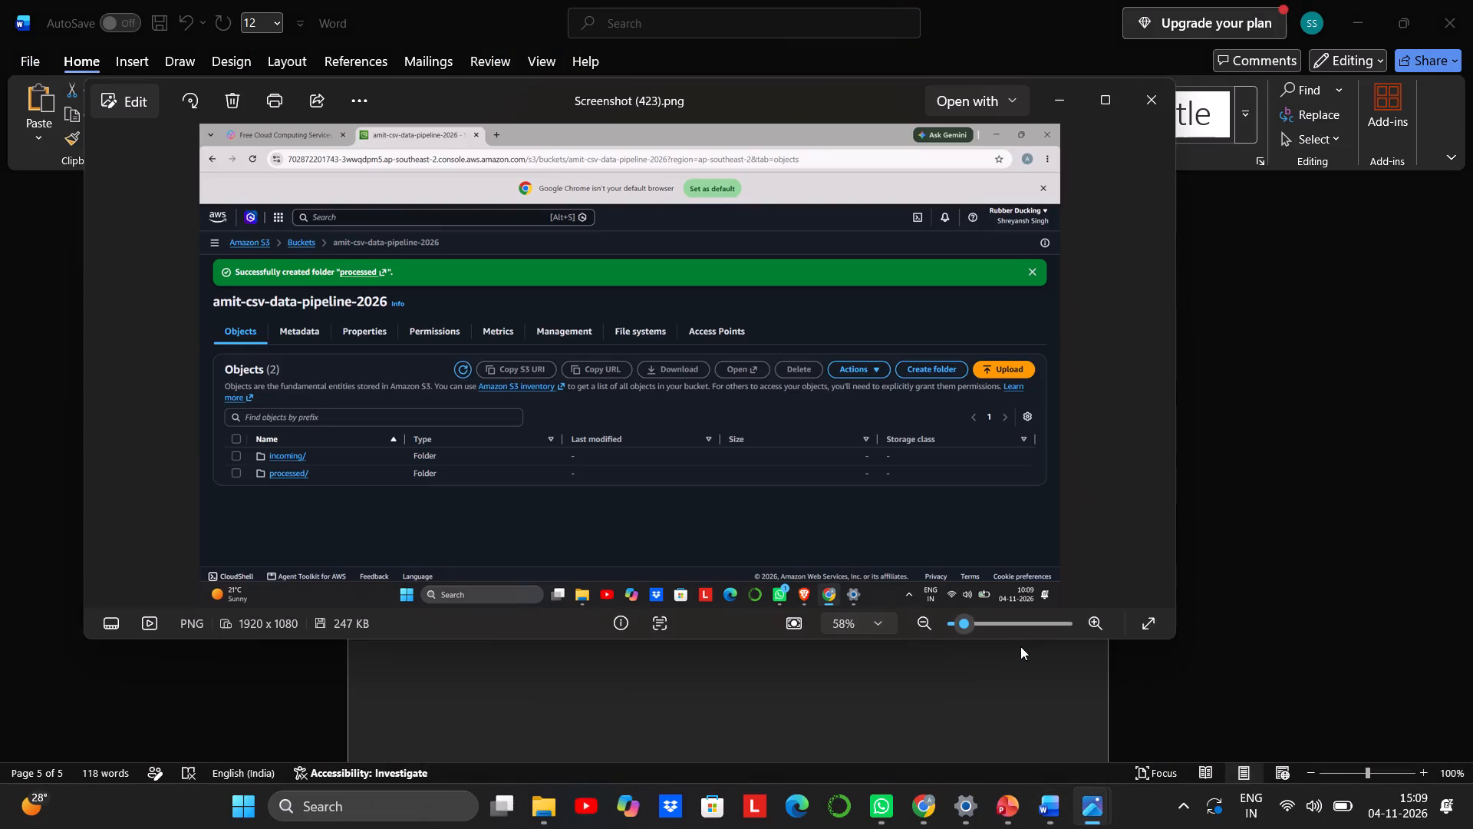
left_click(1139, 110)
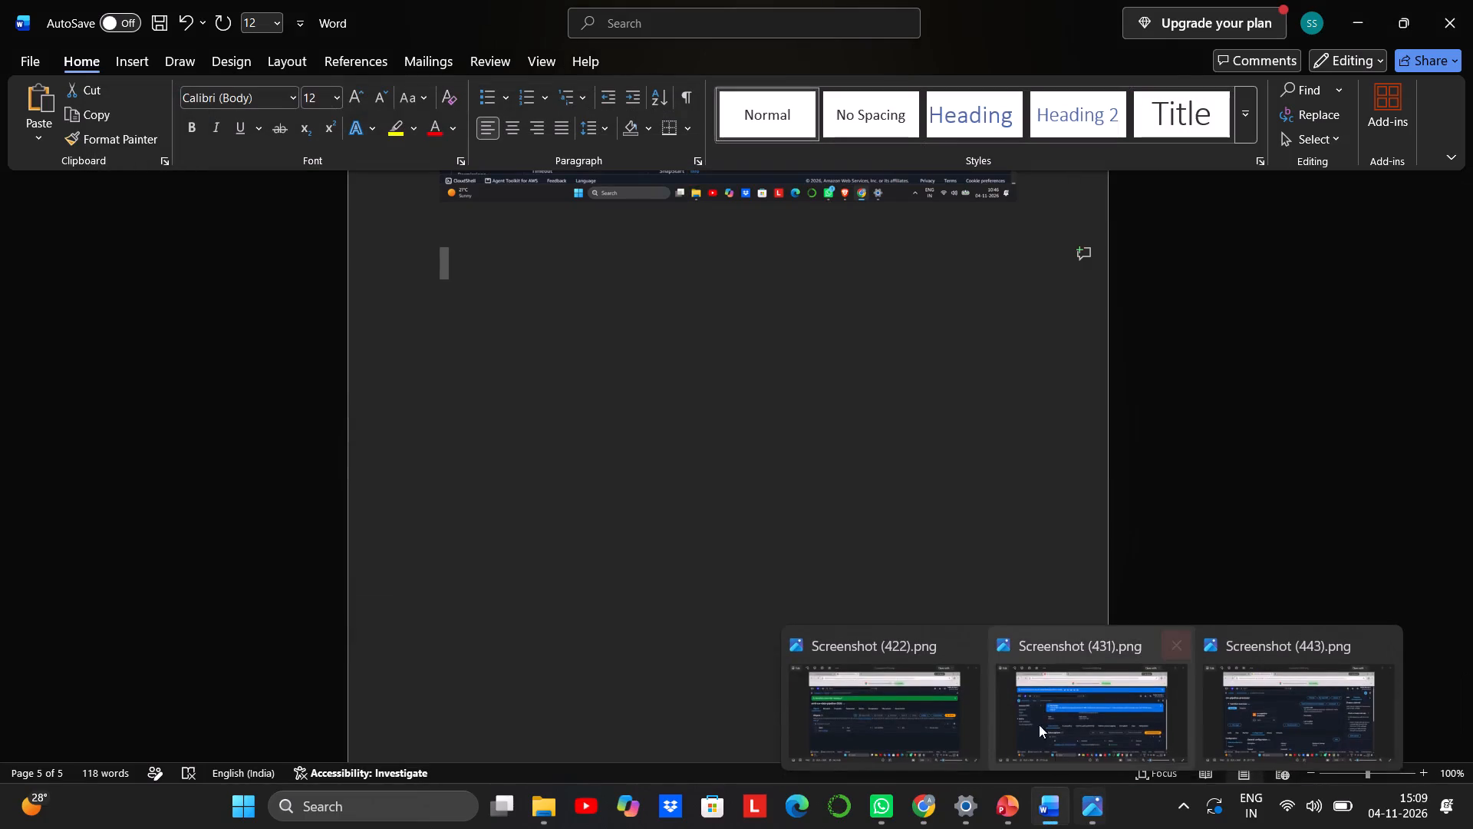
left_click(974, 645)
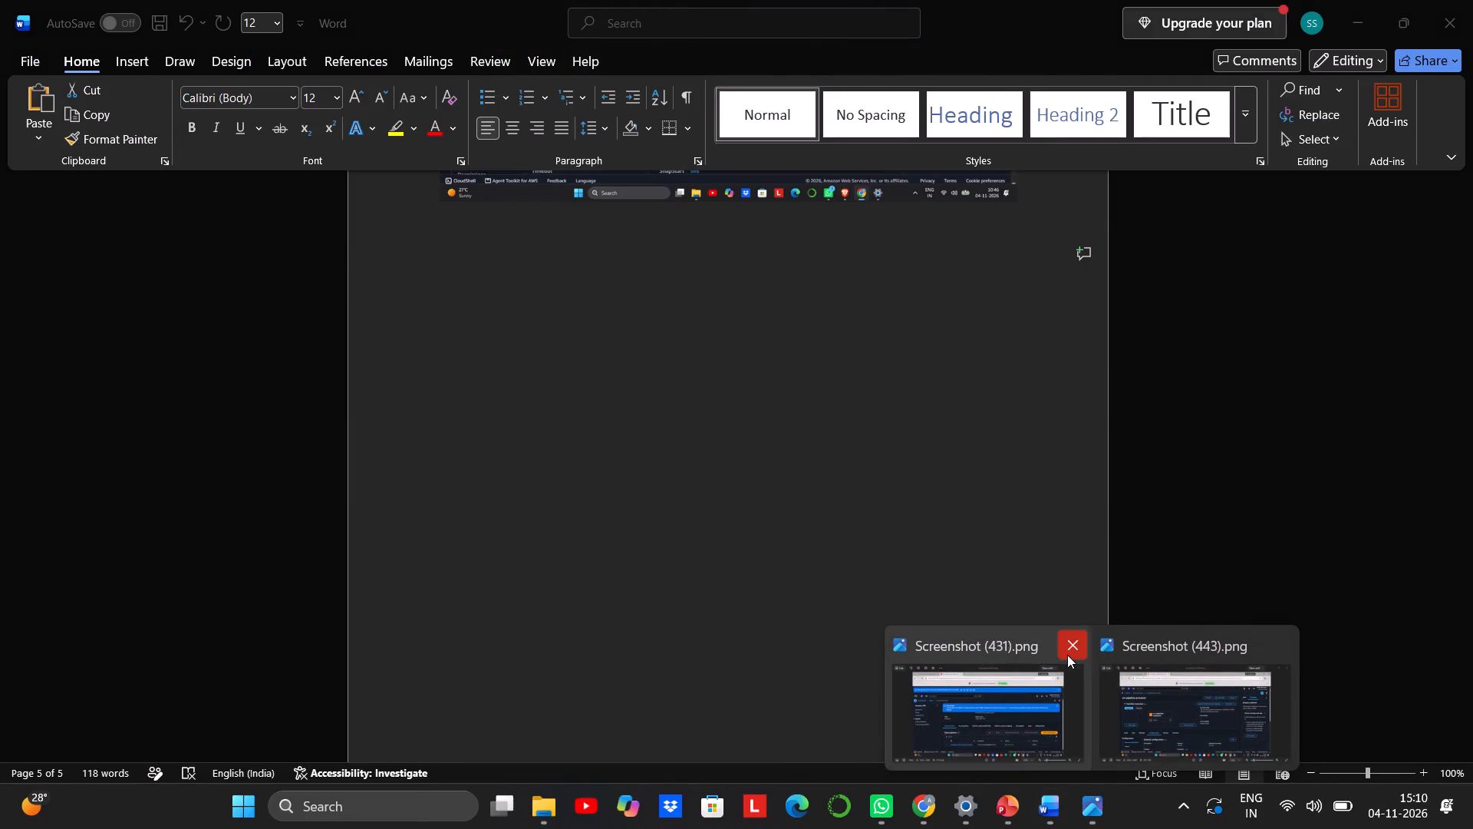
left_click(1068, 655)
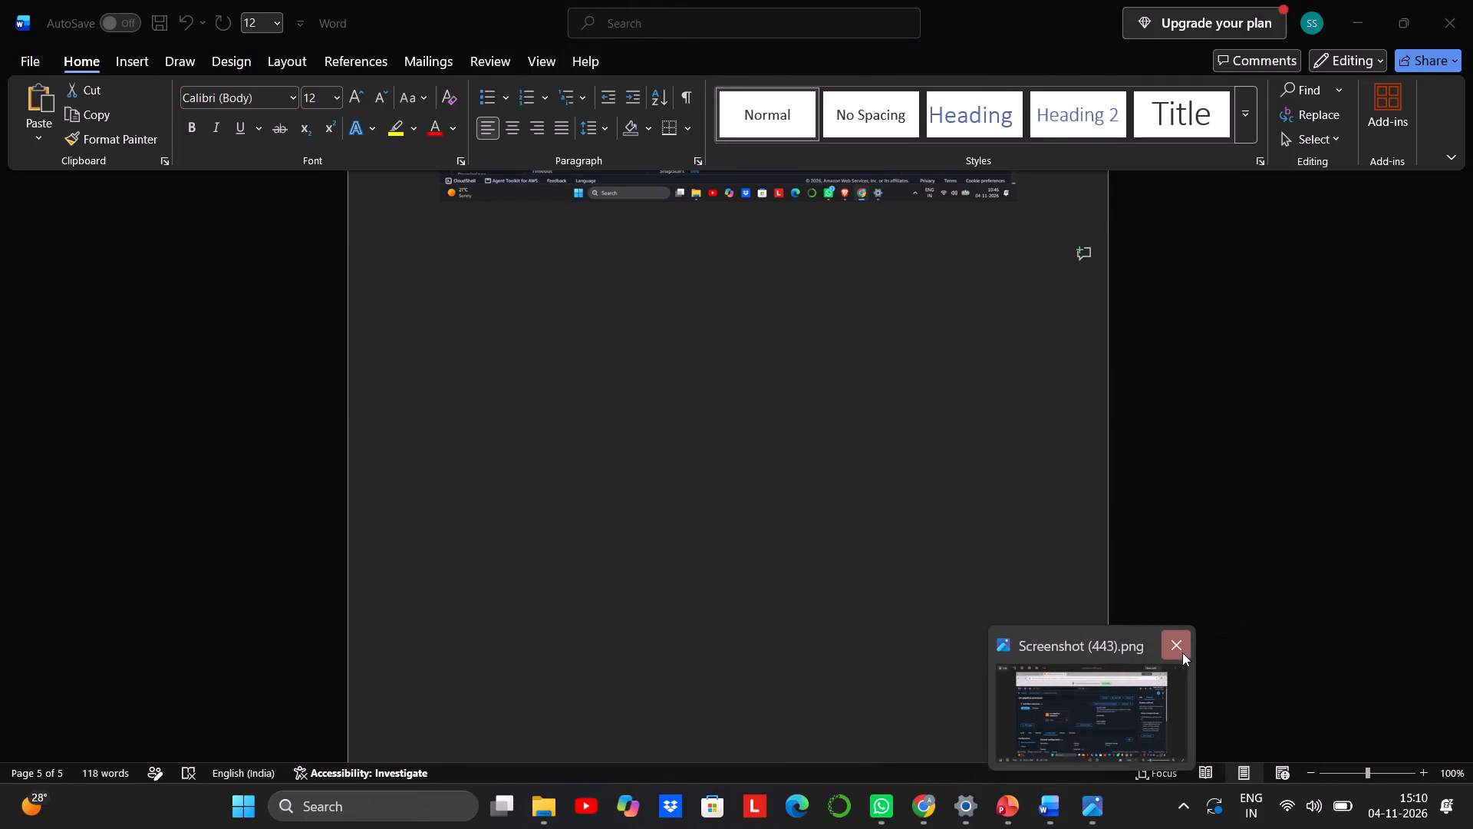
left_click(1182, 652)
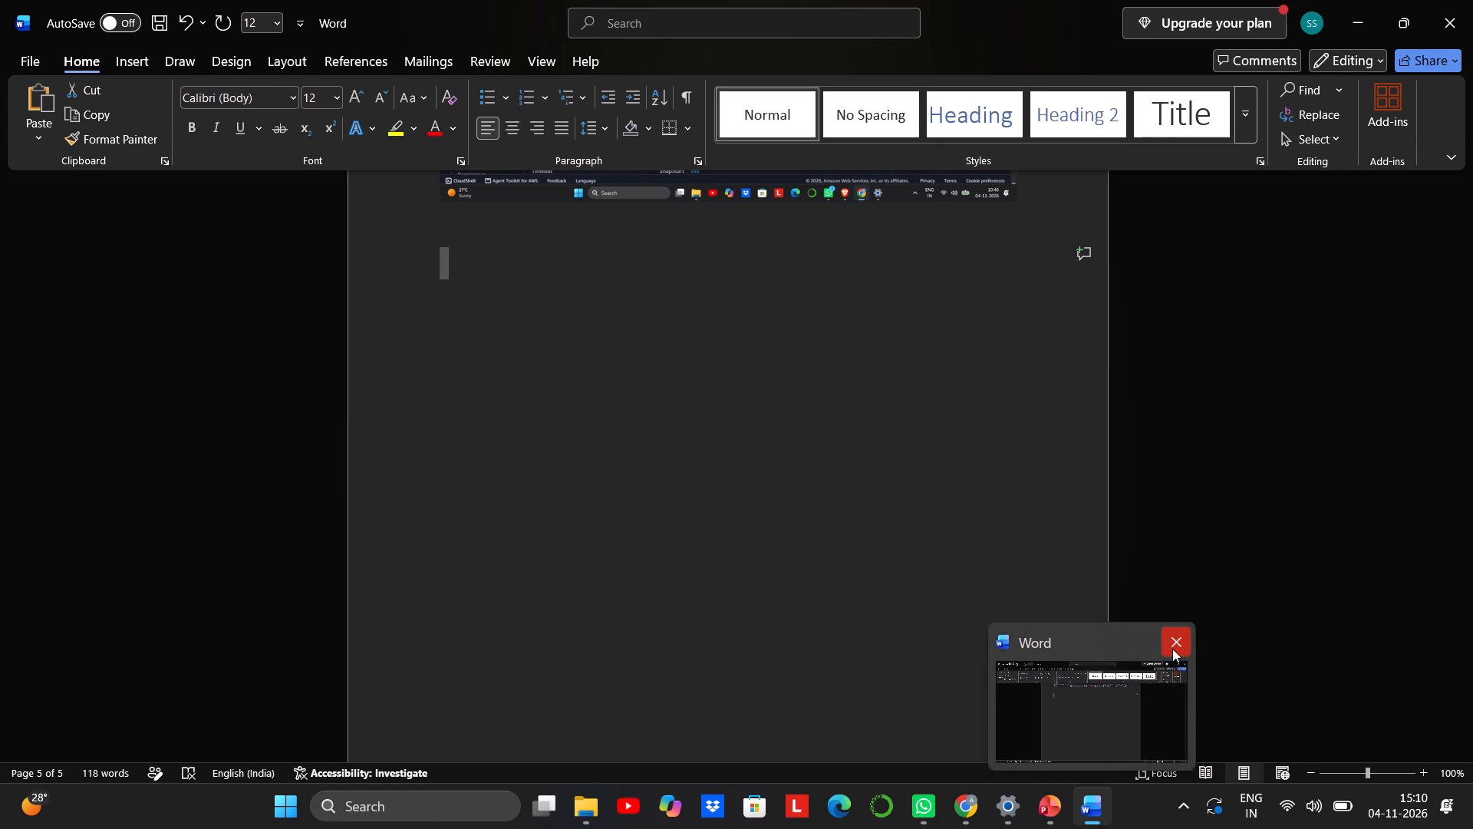
Request closing of the unsaved Word document containing the AWS screenshots.
left_click(1172, 649)
left_click(1172, 649)
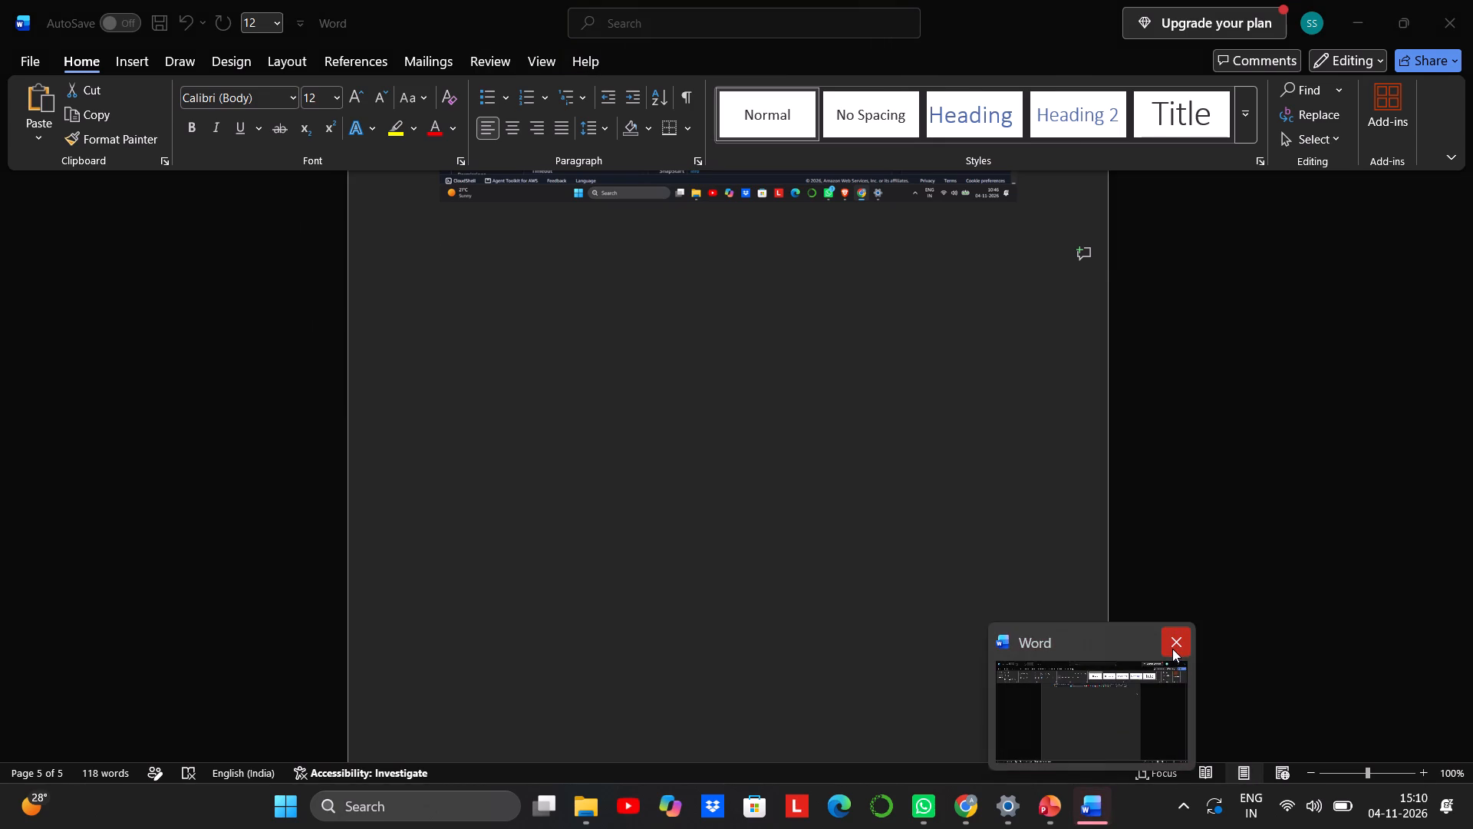
triple_click(1172, 649)
left_click(1172, 649)
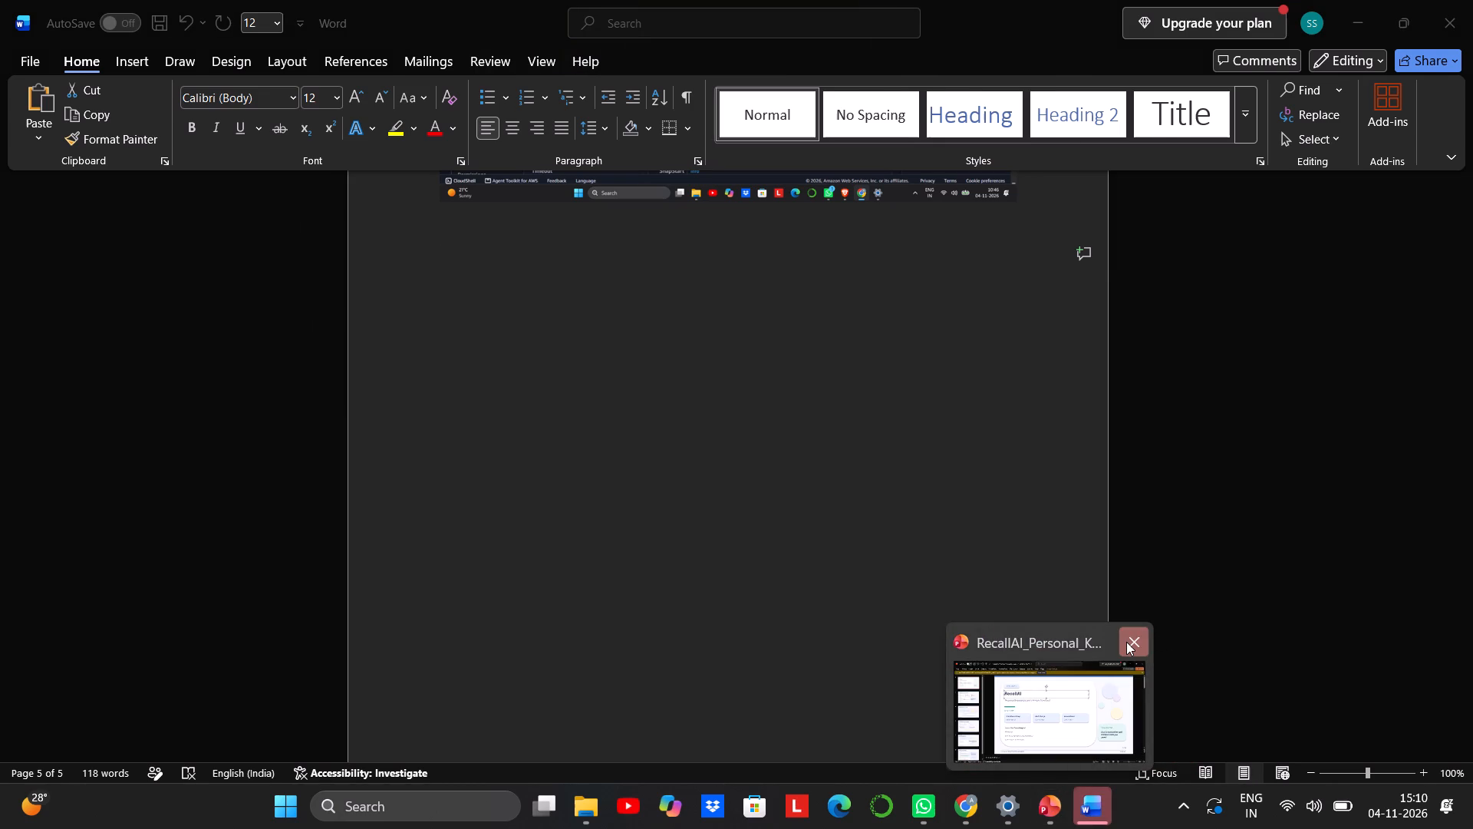
Close the RecallAI_Personal_Knowledge_Assistant presentation without saving its changes.
left_click(1126, 642)
triple_click(1126, 642)
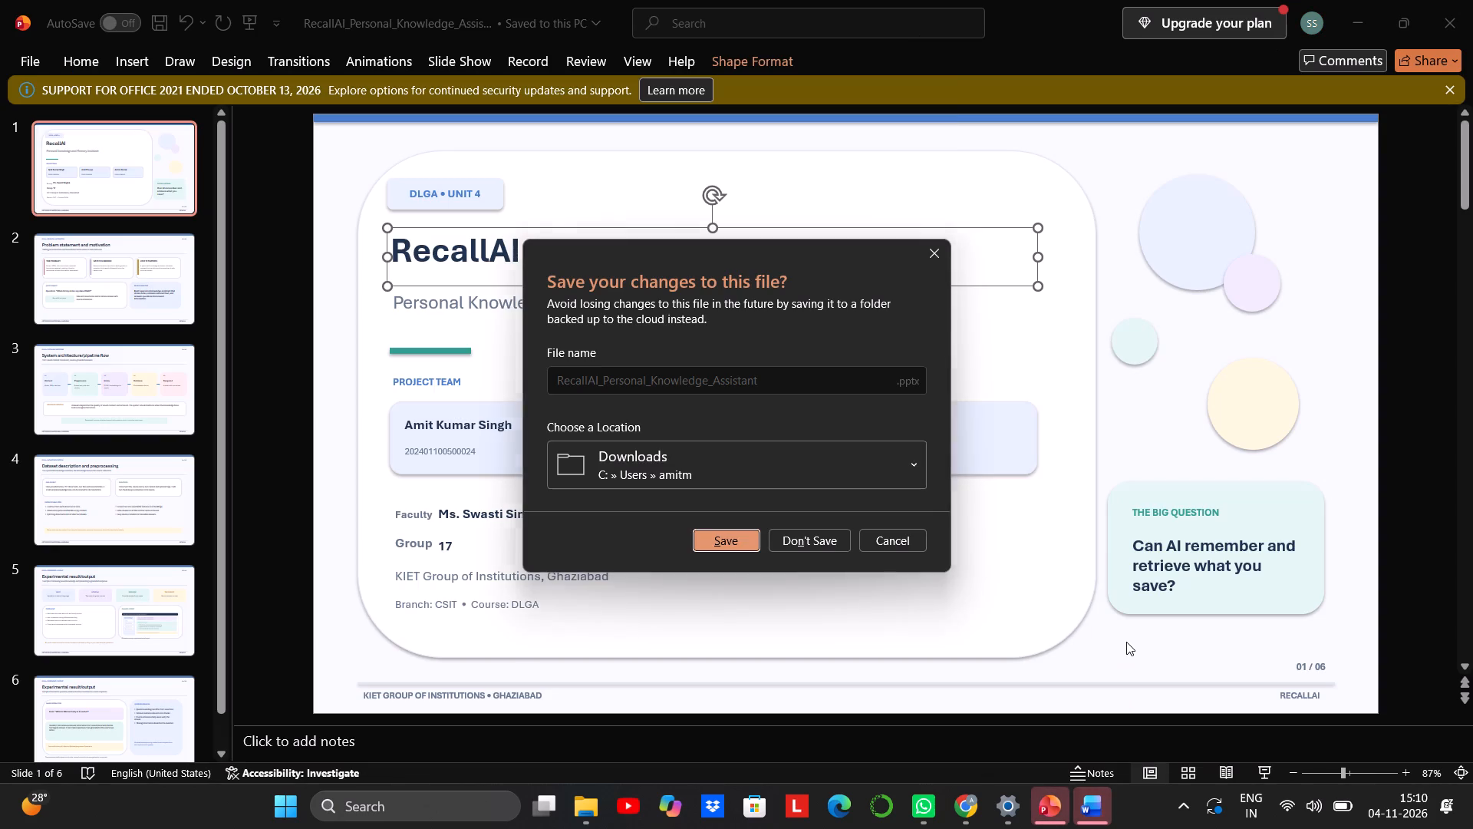
left_click(830, 545)
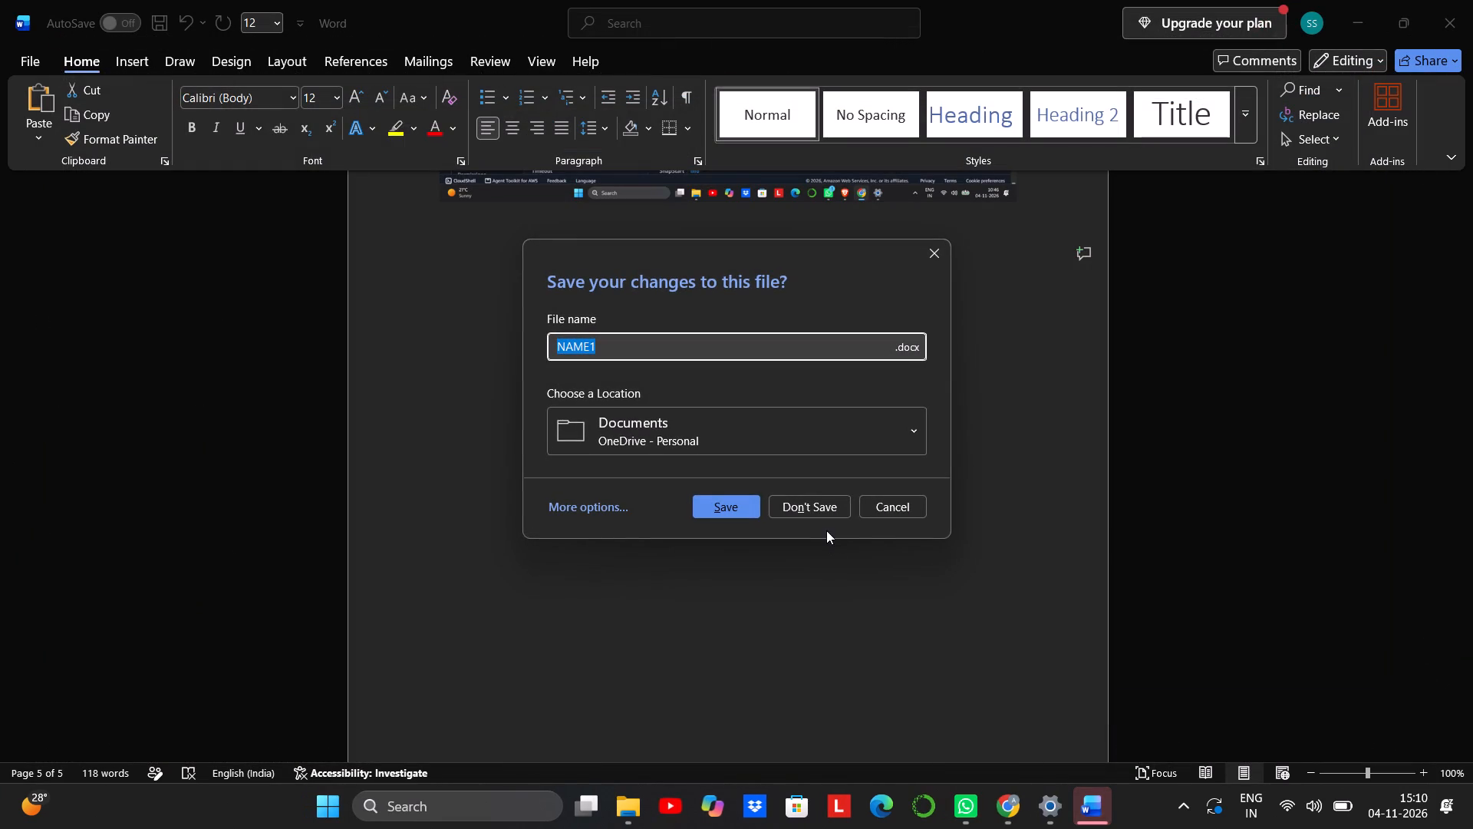
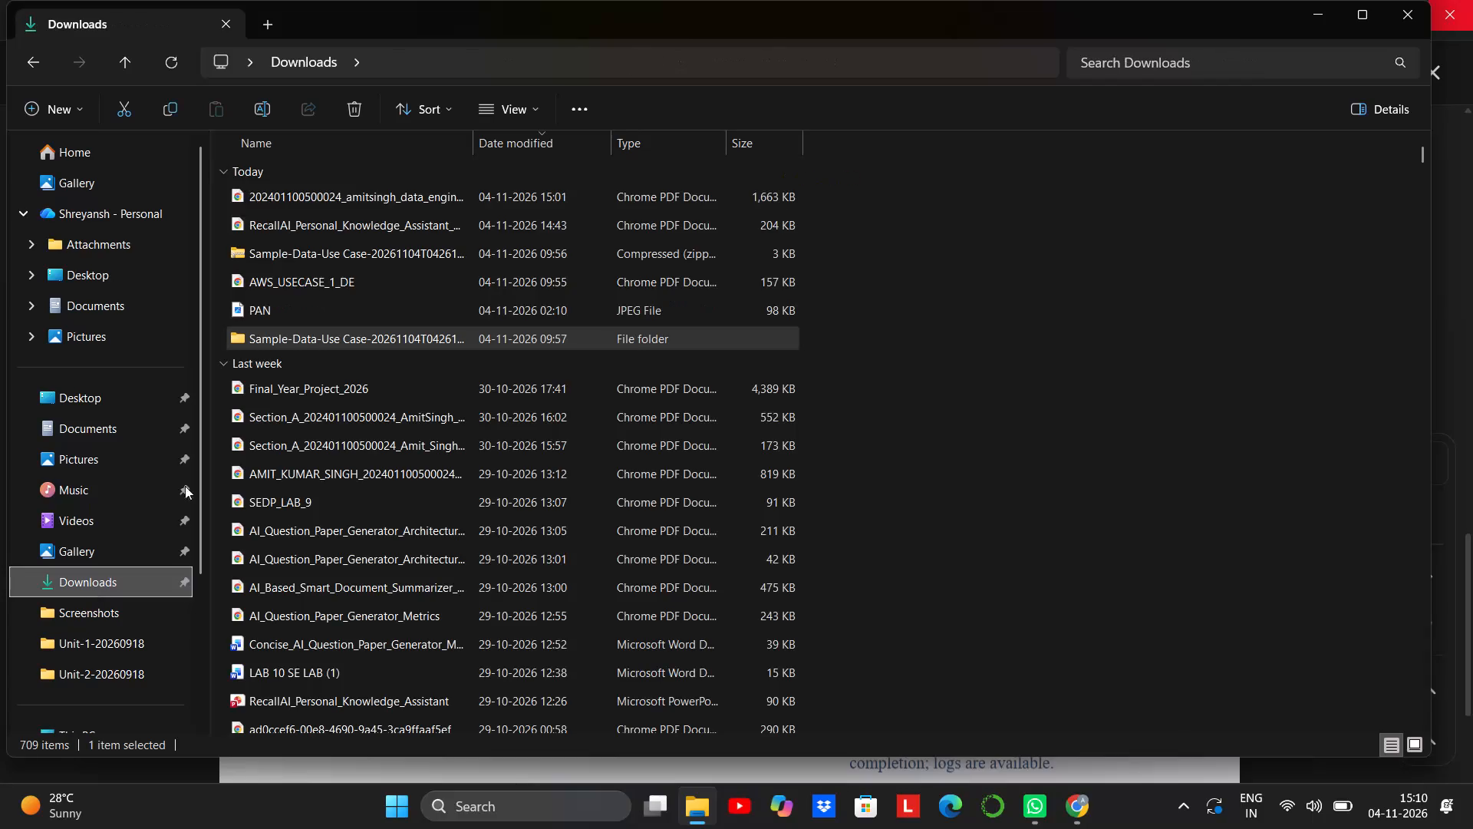
Open the data engineering CA-2 PDF from Downloads and examine its AWS screenshots from the first page through to the last.
double_click(443, 201)
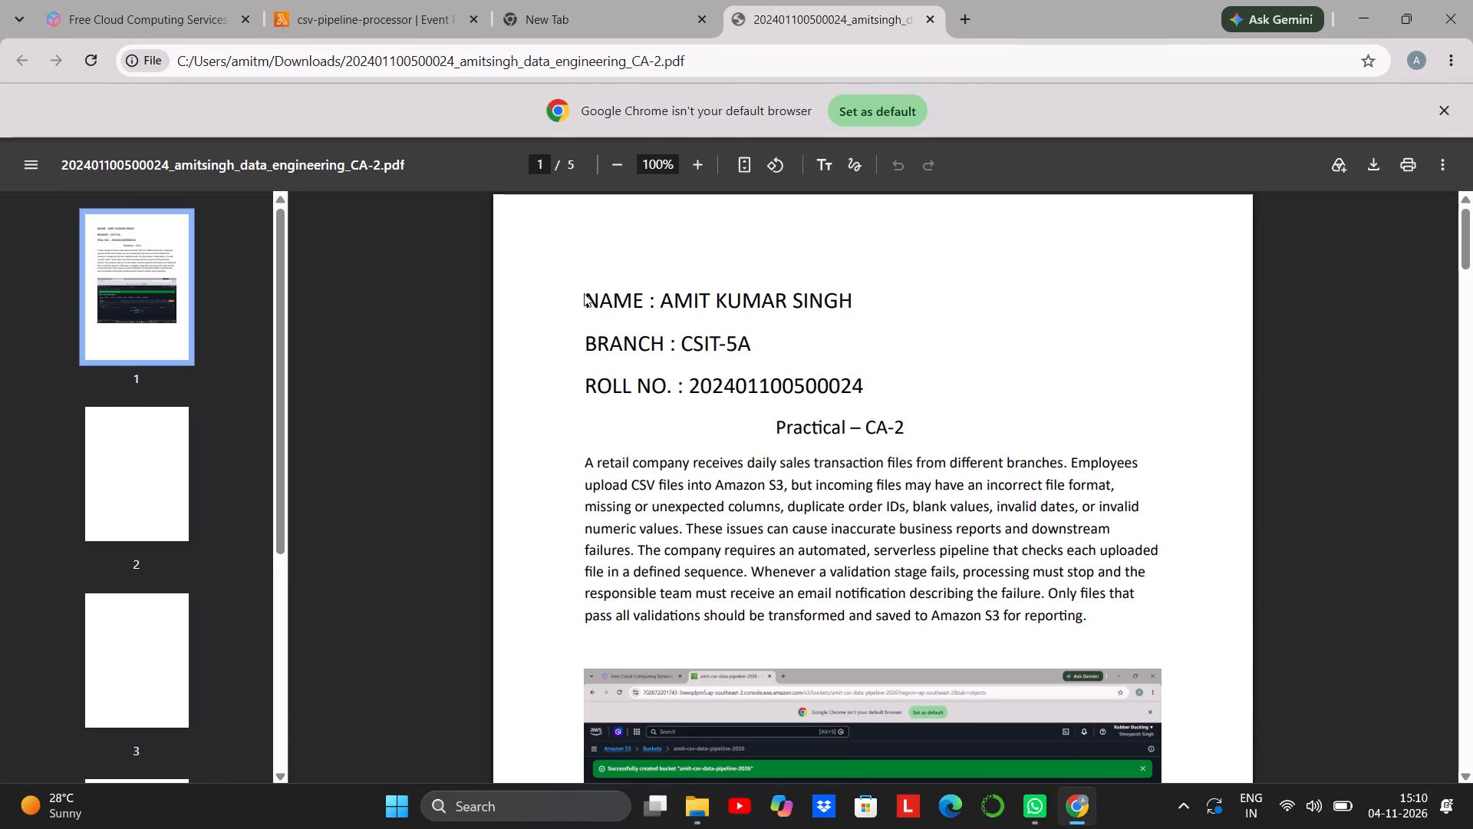
scroll(835, 593, "down", 2)
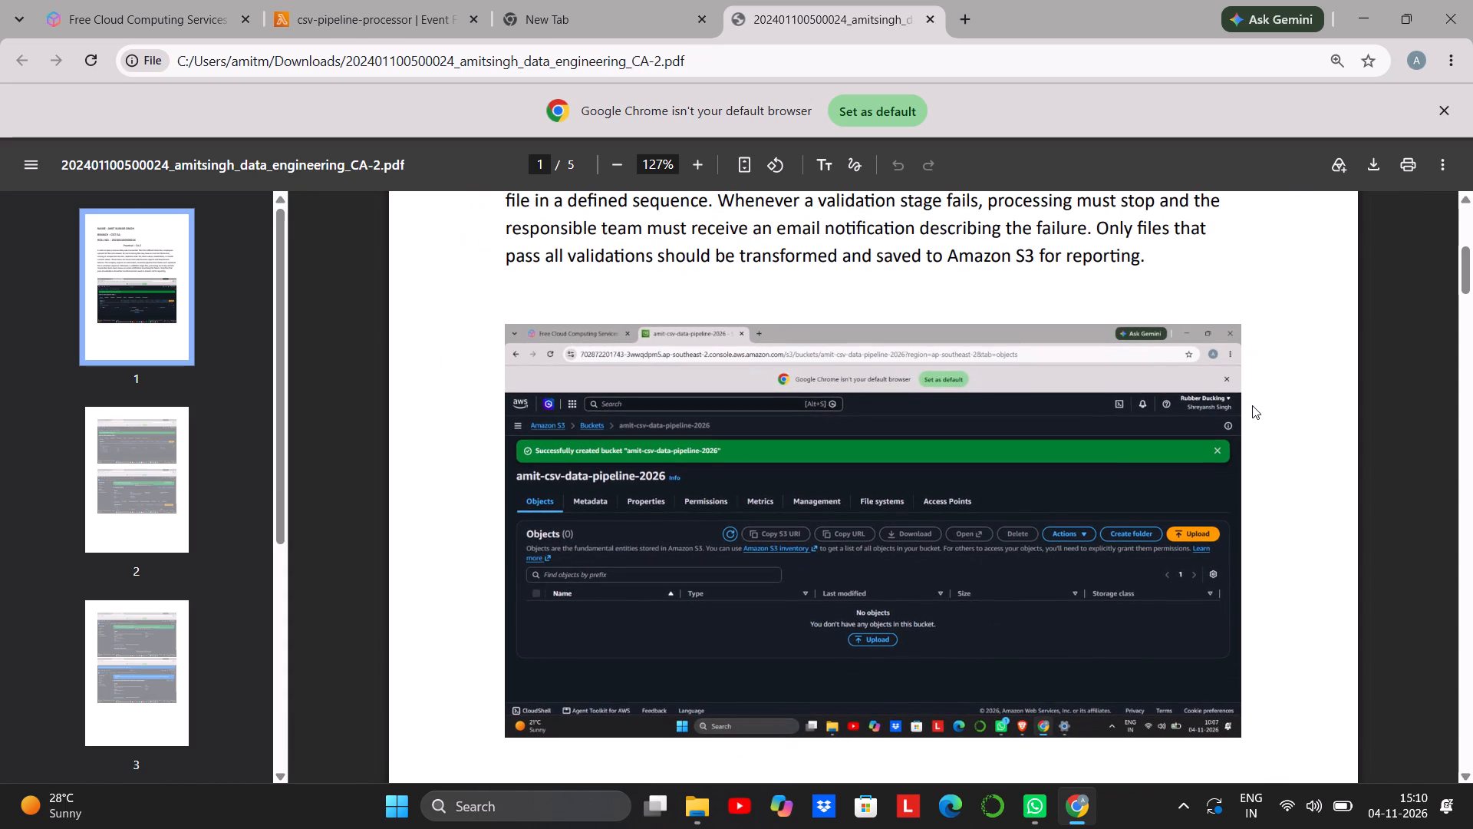
scroll(1252, 405, "down", 5)
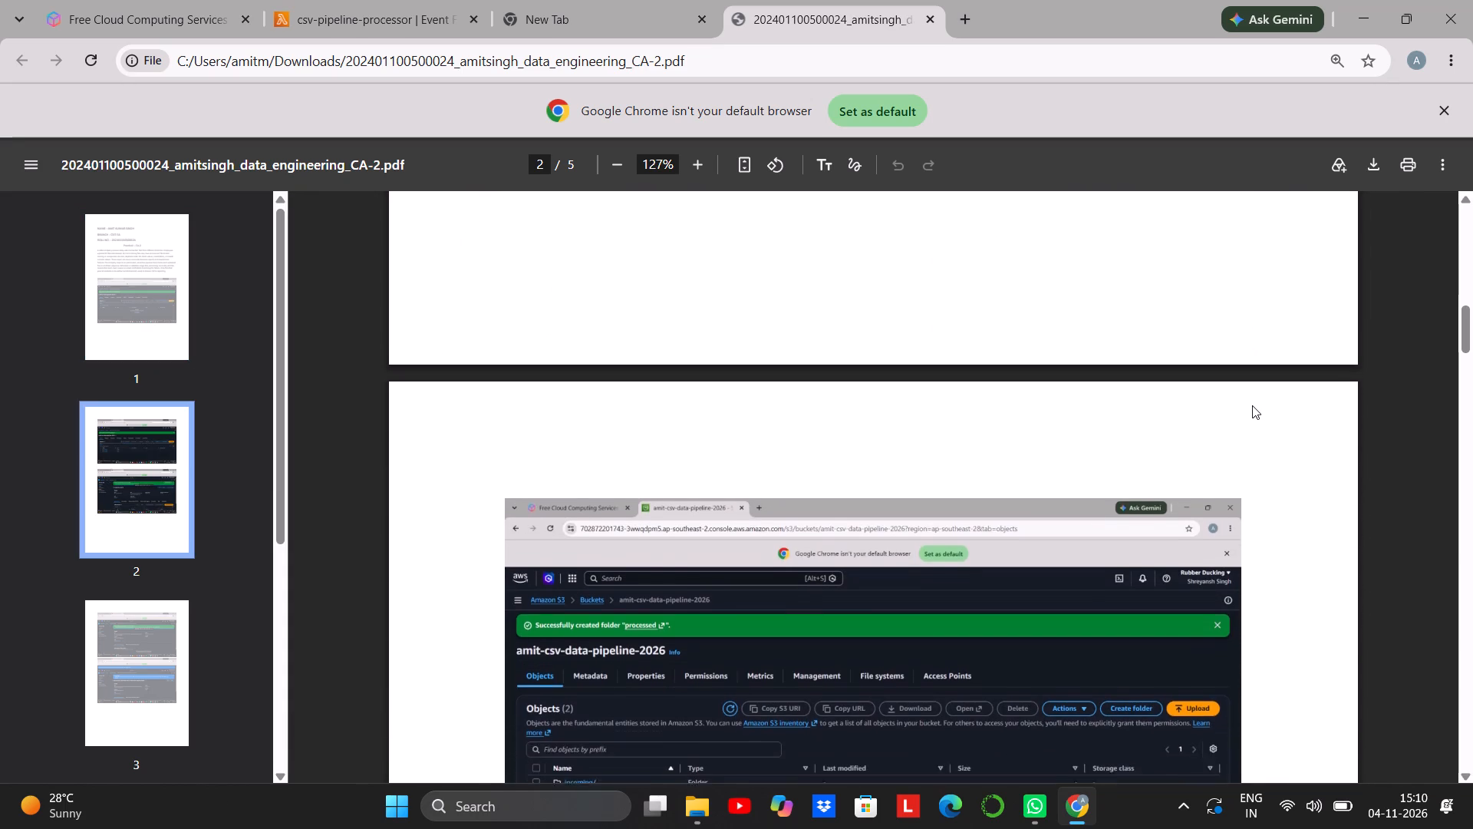
scroll(1252, 405, "down", 1)
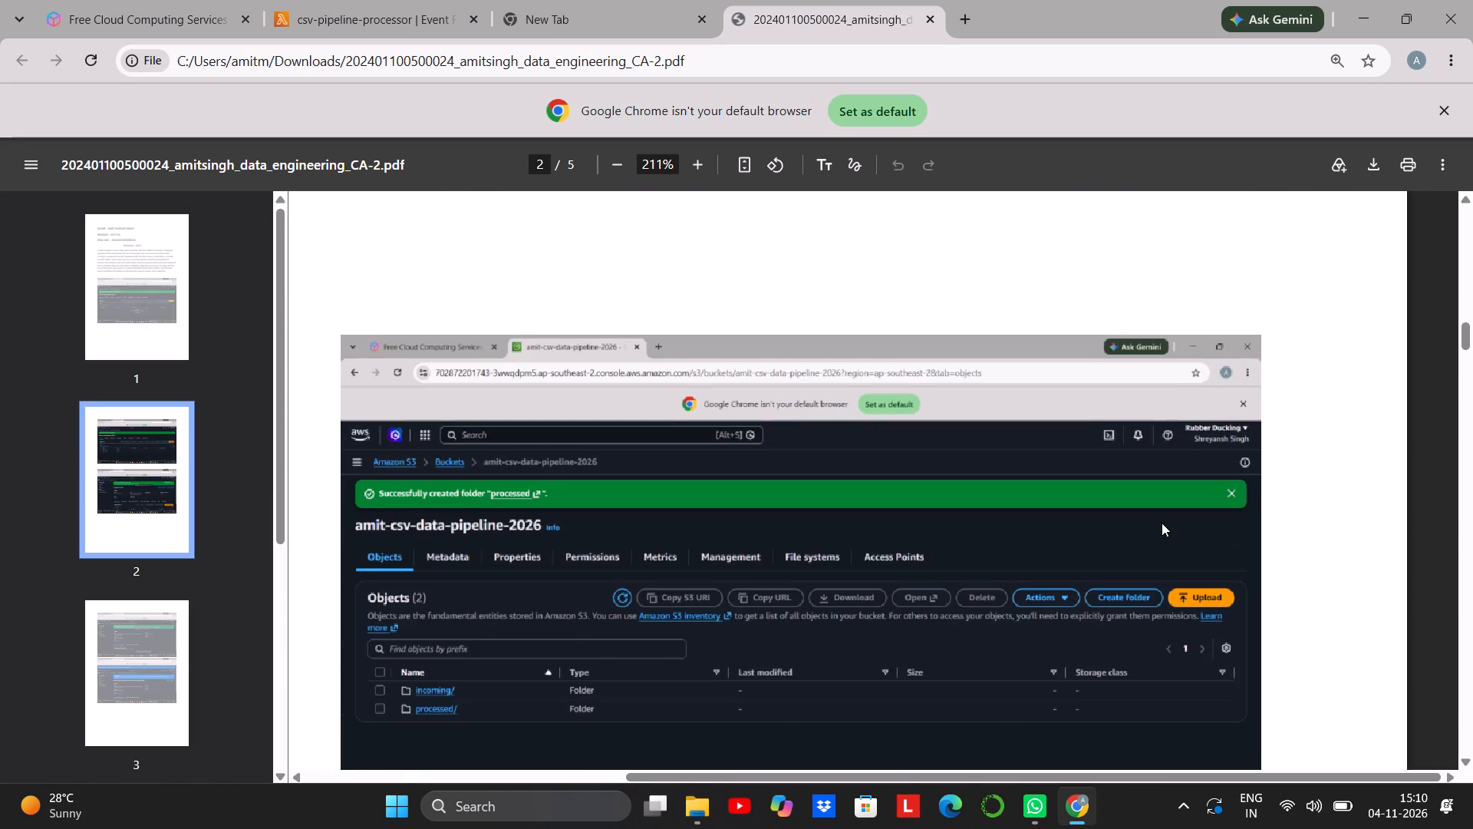
scroll(1162, 523, "down", 2)
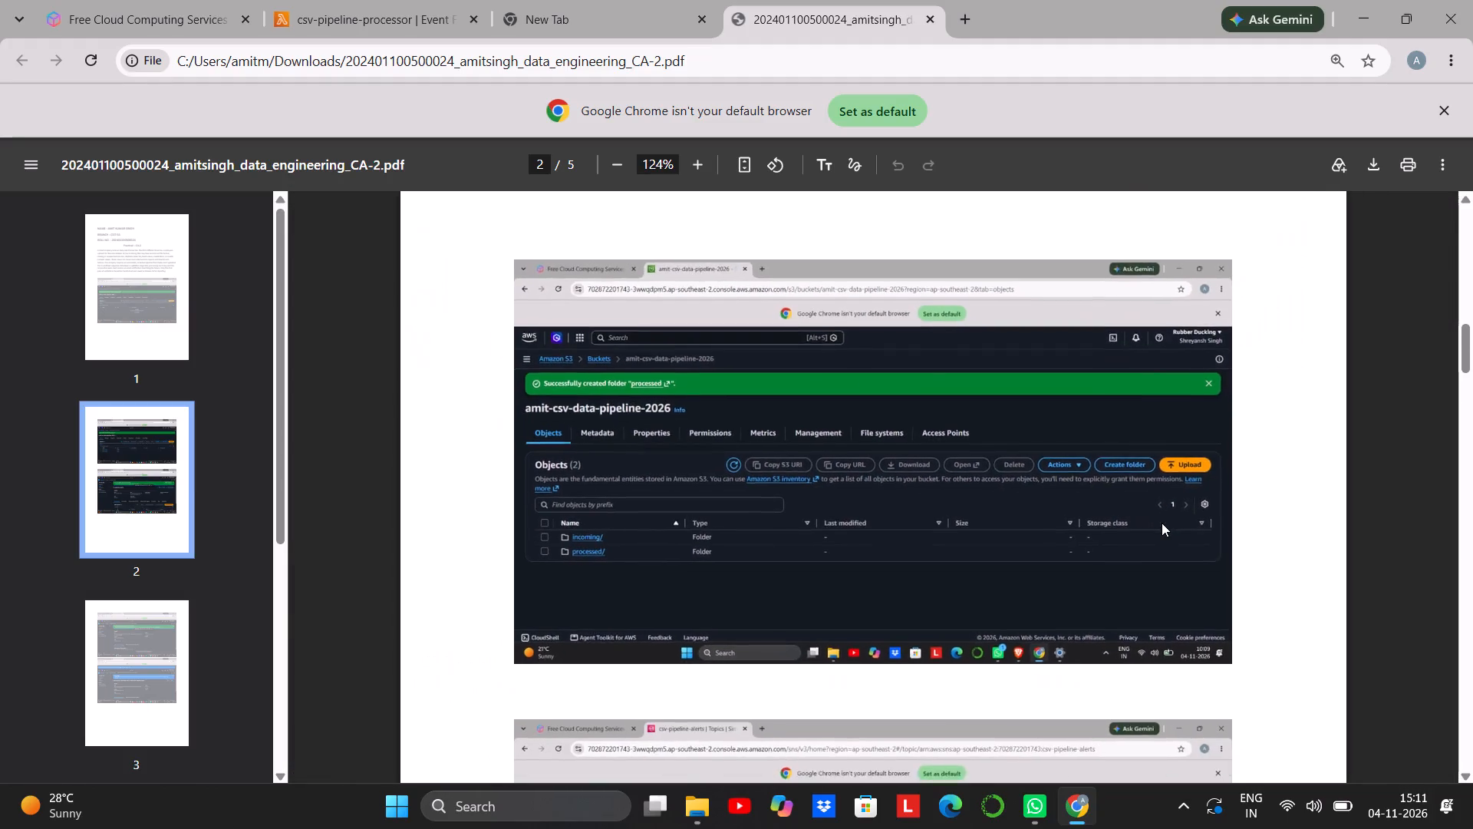
scroll(1162, 523, "down", 5)
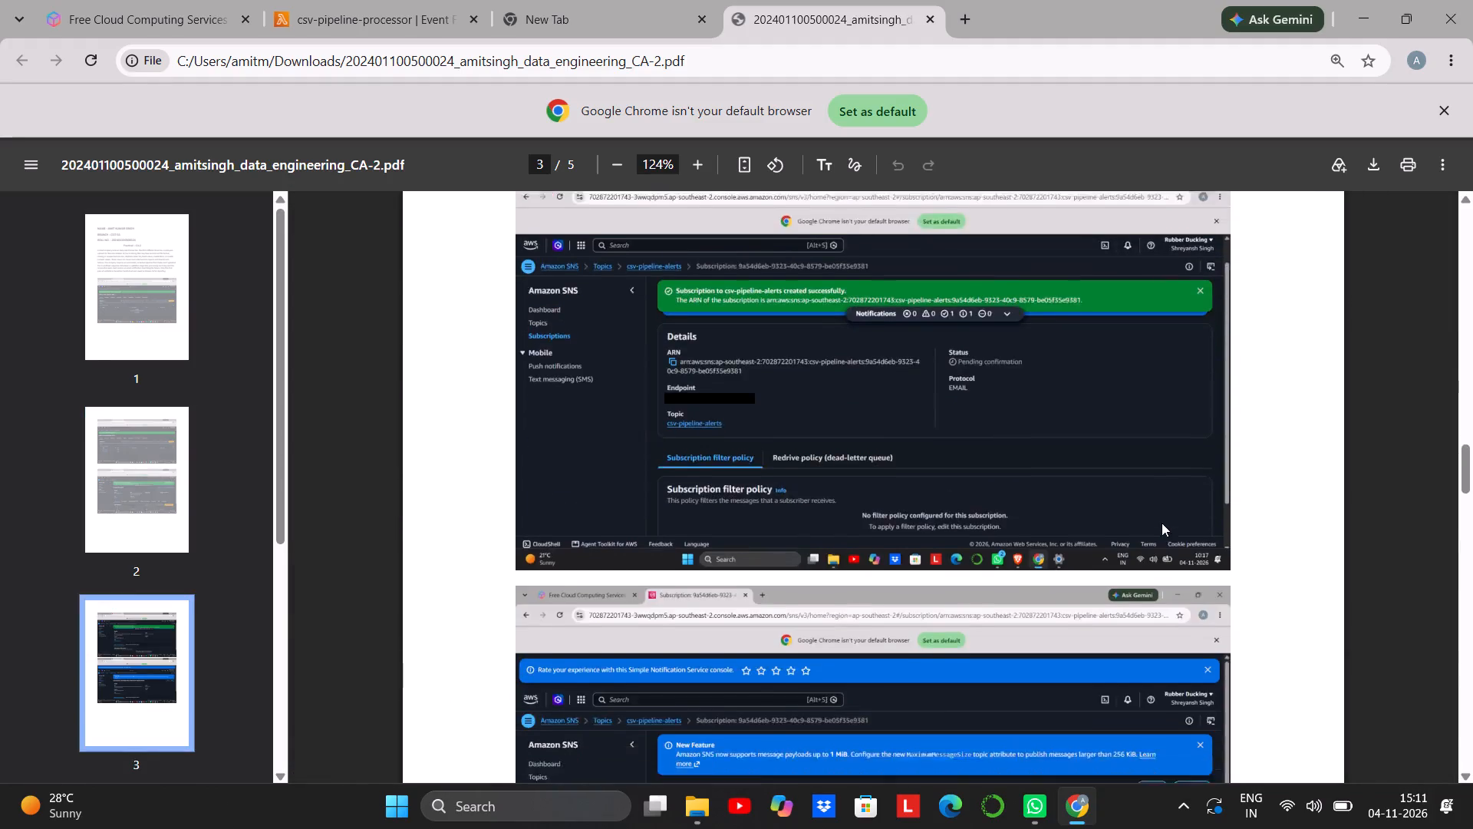
scroll(1162, 523, "down", 3)
Recheck the csv-pipeline-processor Lambda screenshots on pages 4 and 5 of the report, and the title and S3 bucket screenshot on page 1.
scroll(1162, 523, "up", 2)
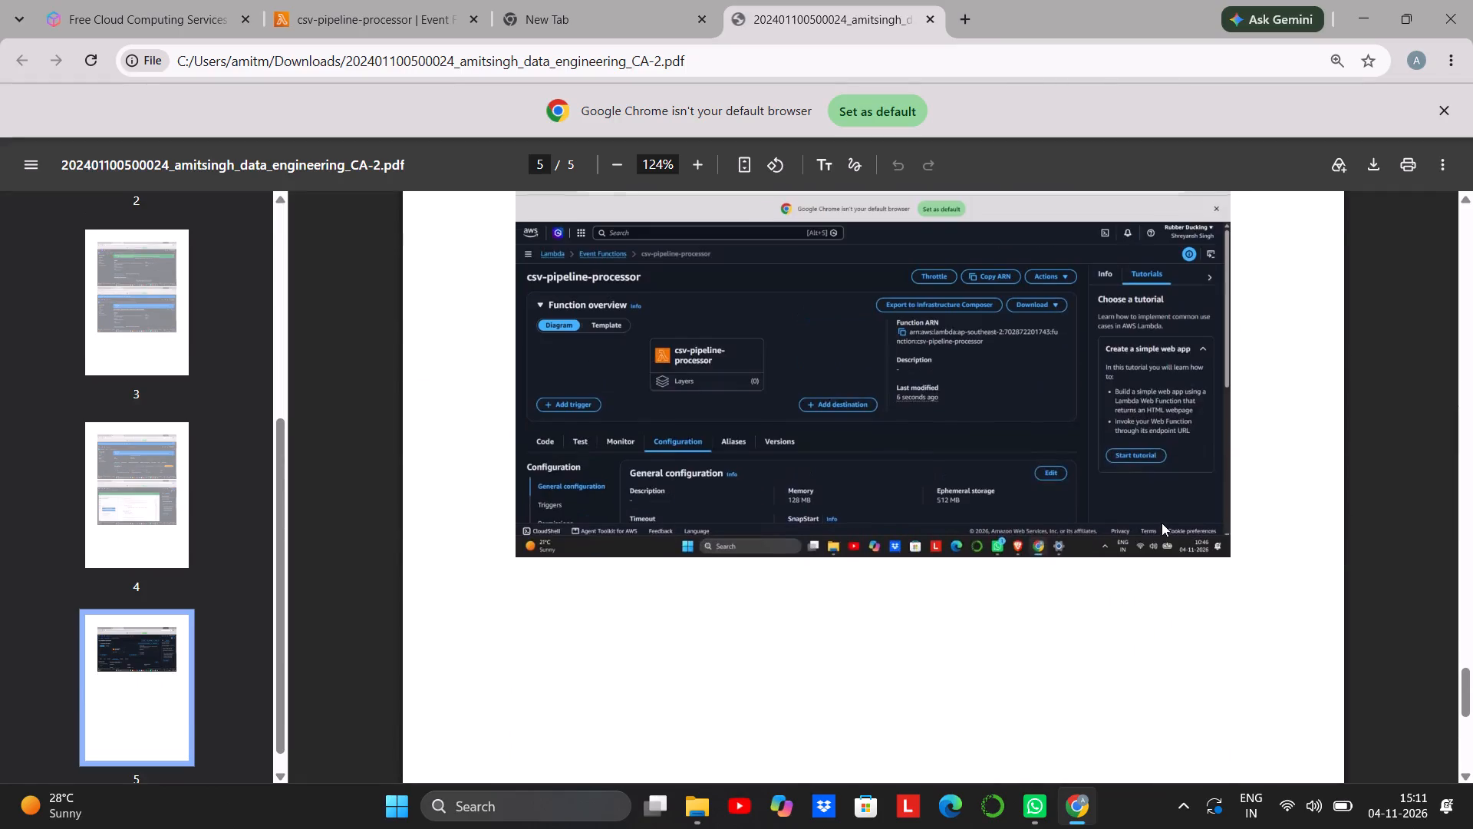
scroll(1162, 523, "up", 1)
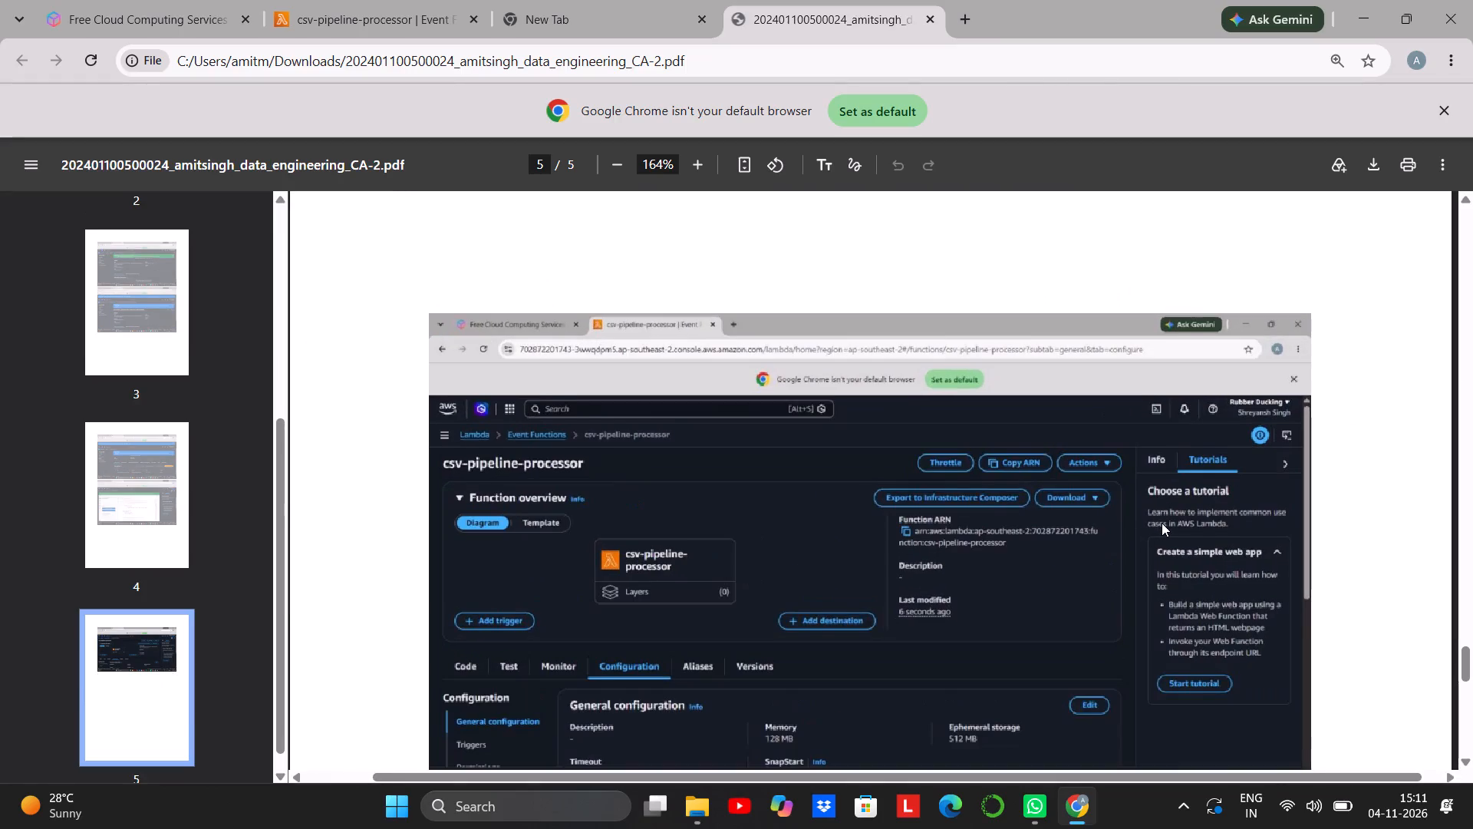
scroll(1162, 523, "up", 4)
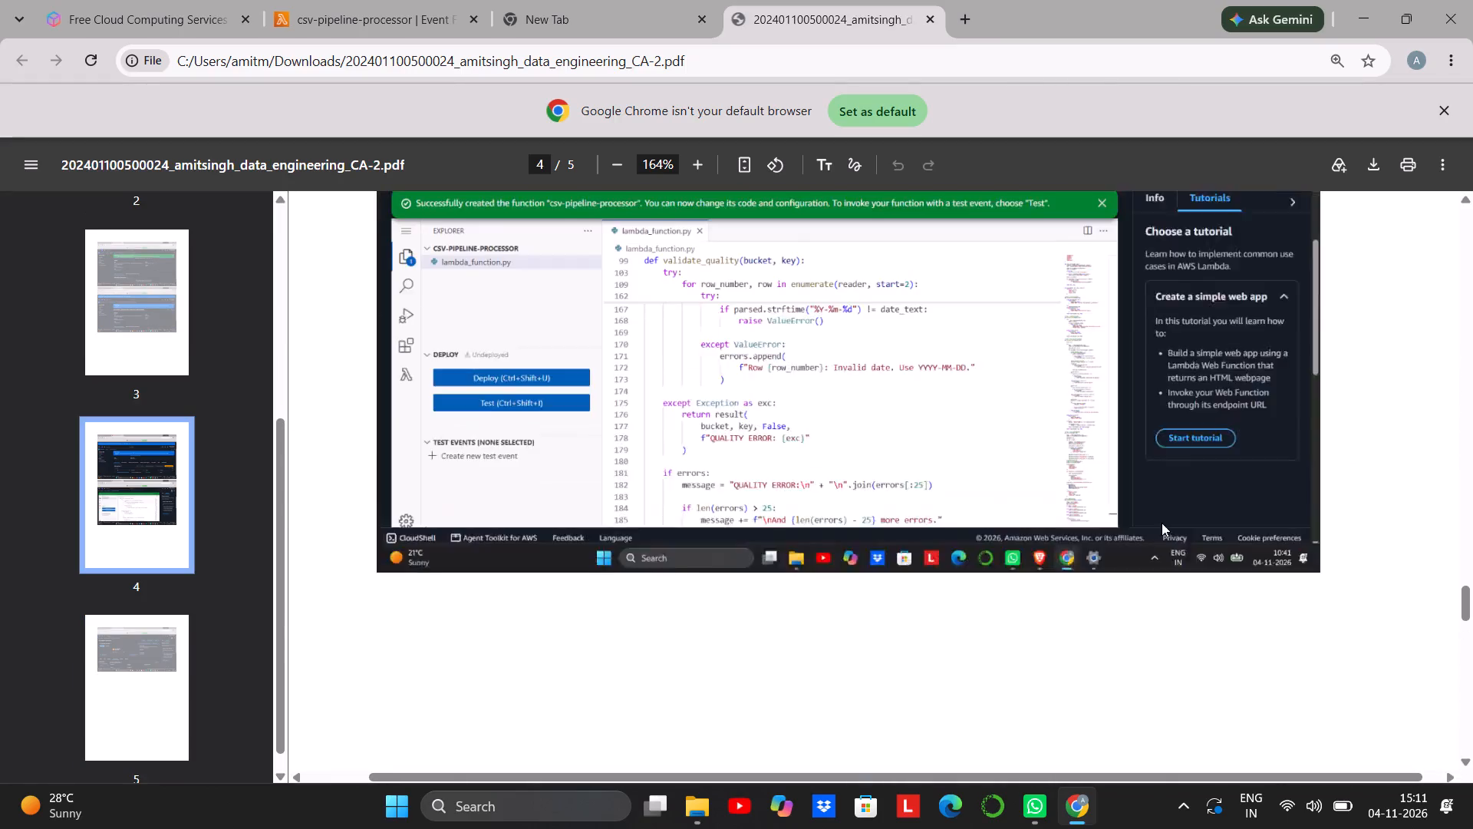
scroll(1162, 523, "up", 1)
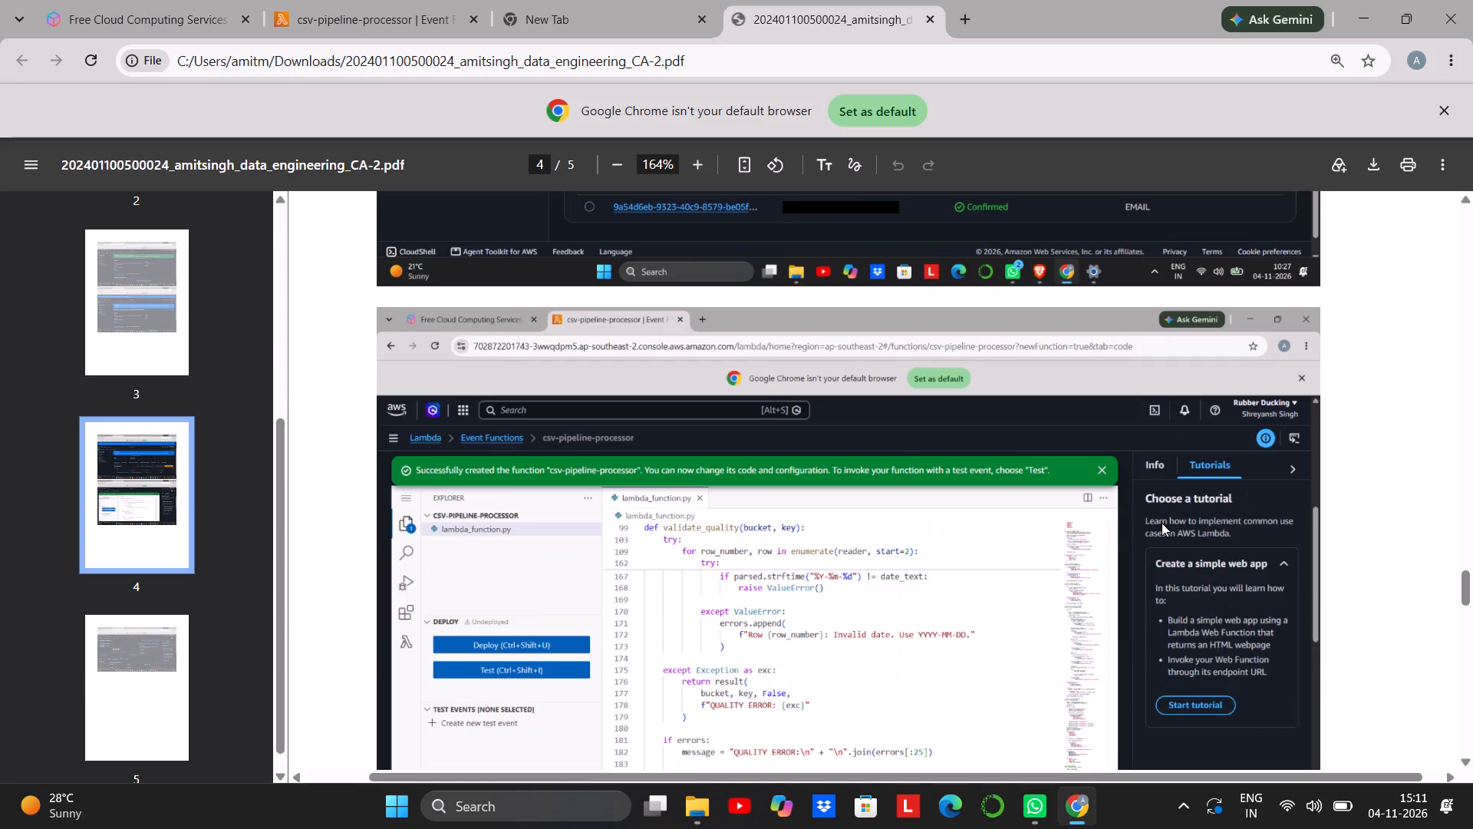
scroll(1162, 523, "down", 9)
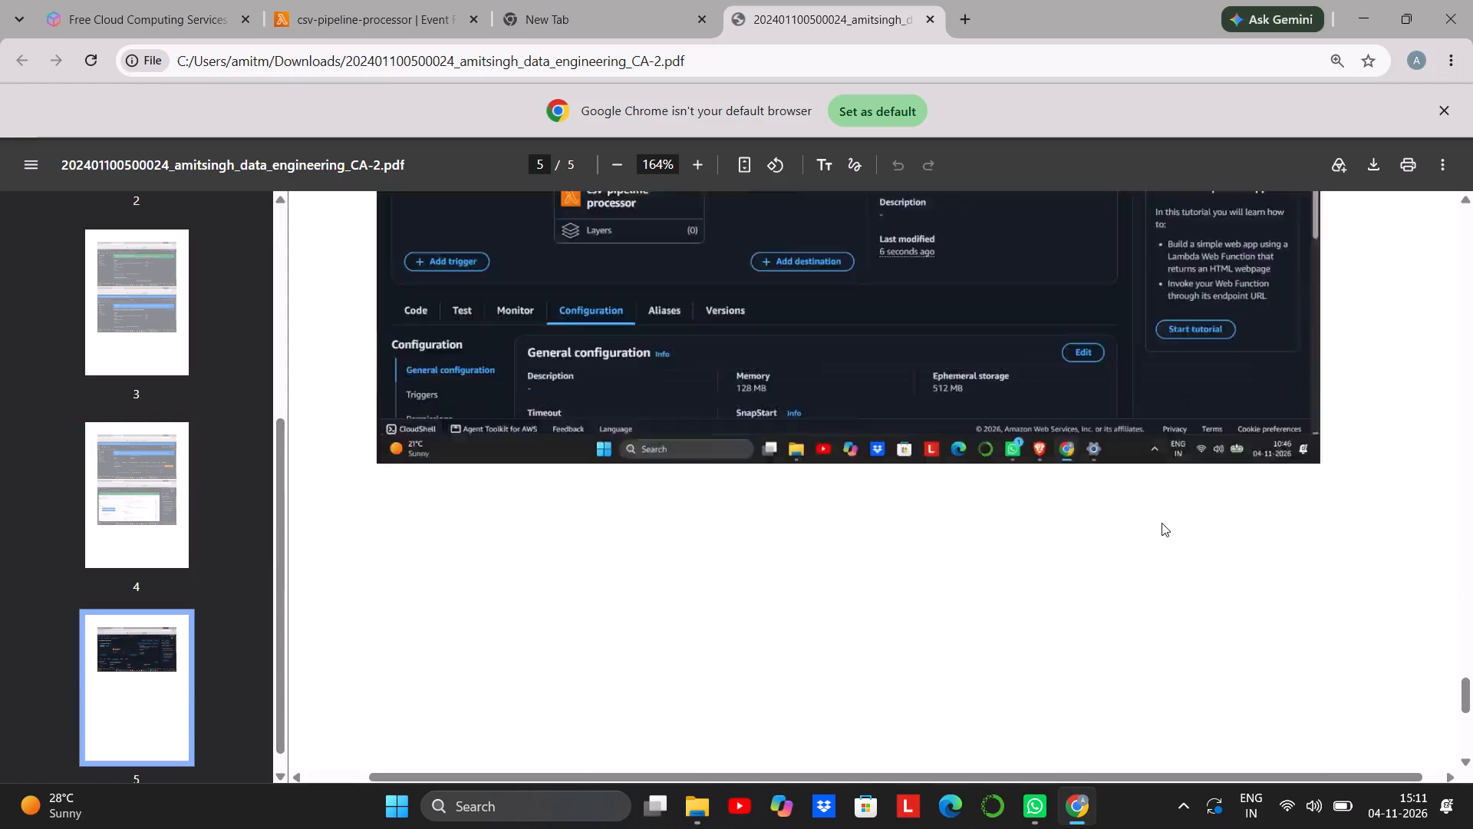
scroll(1162, 523, "down", 1)
scroll(1162, 523, "up", 17)
scroll(1162, 523, "up", 8)
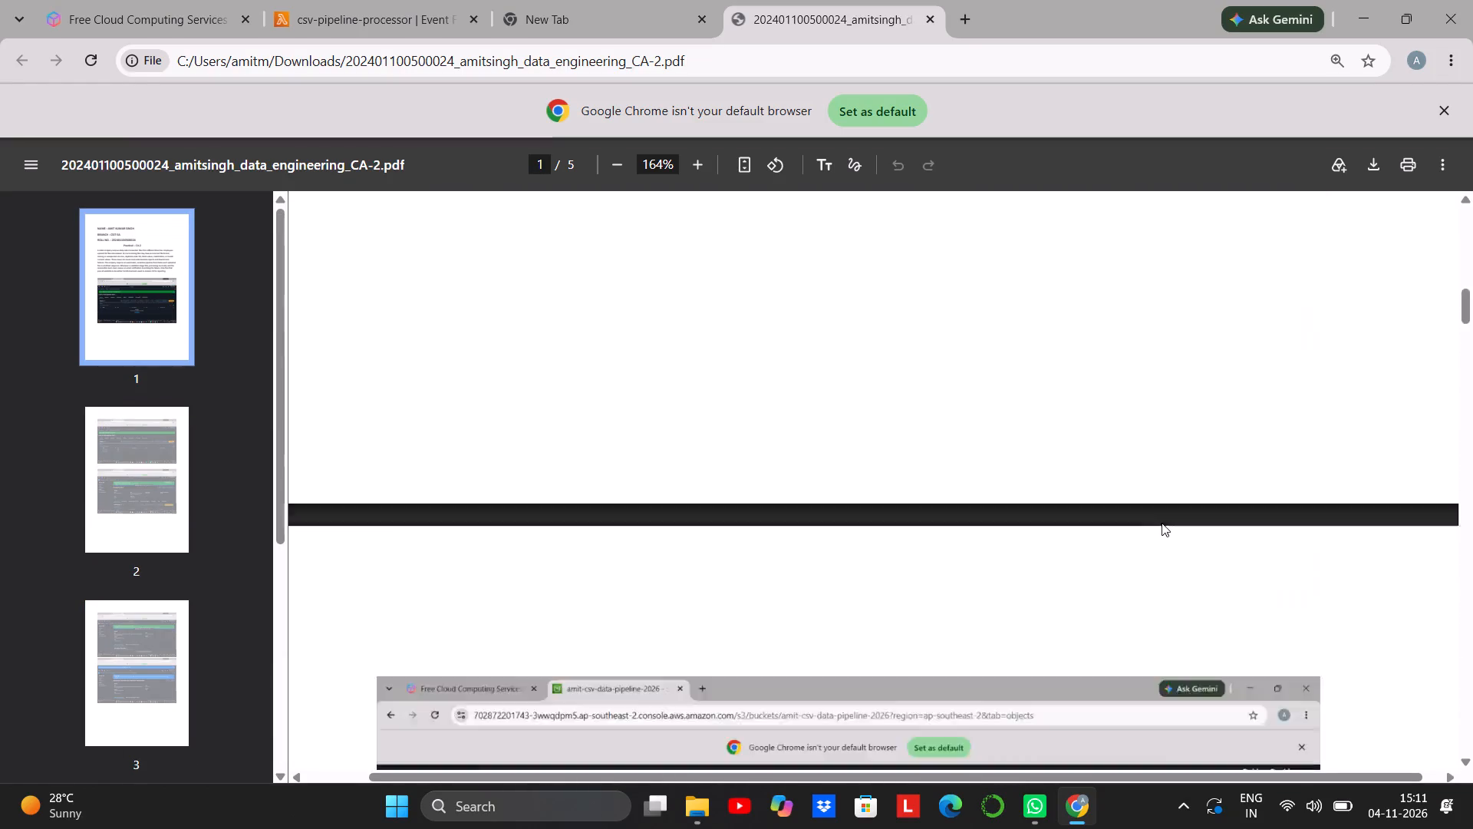
scroll(1162, 523, "up", 7)
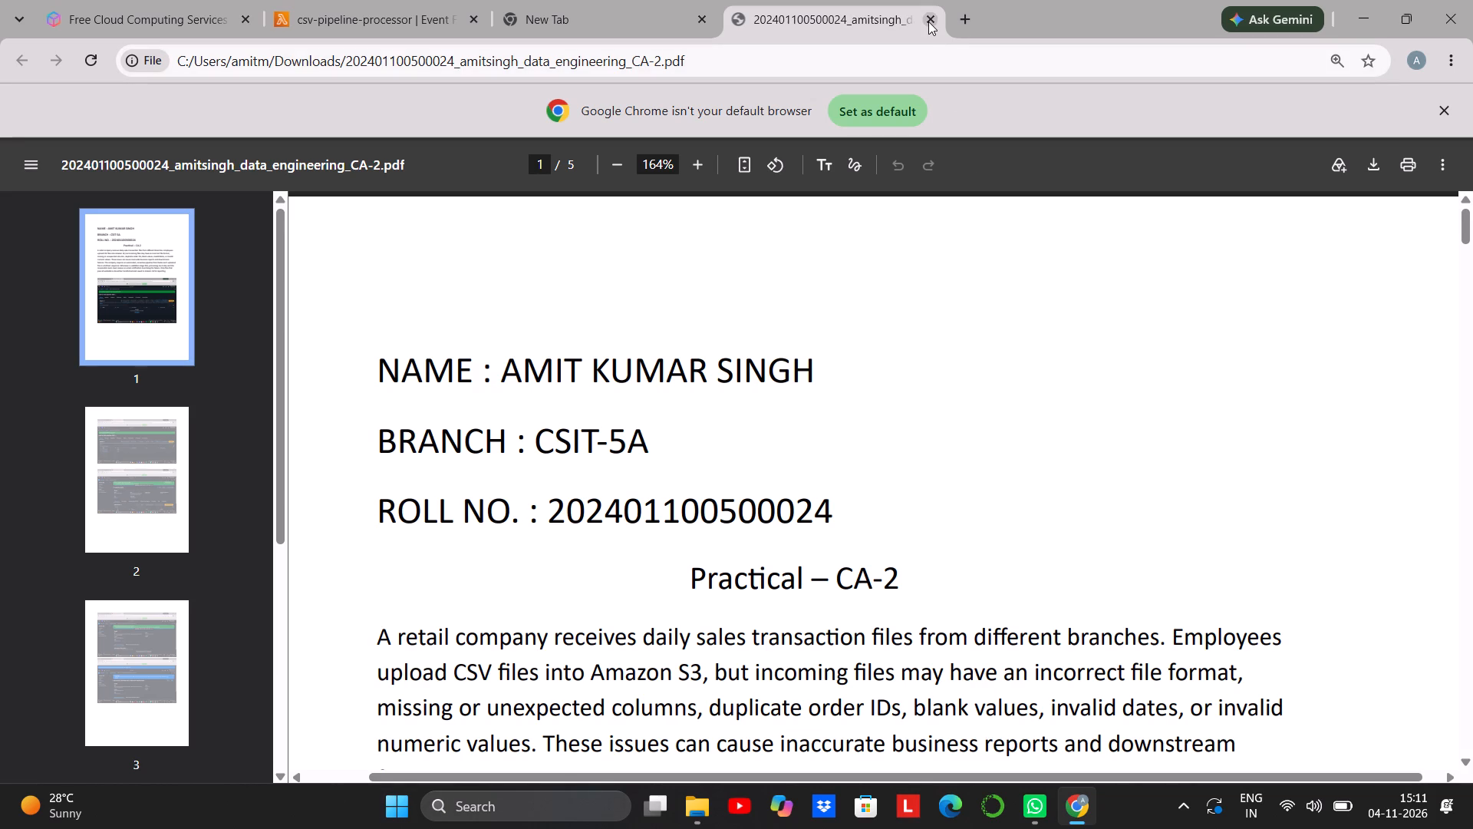
scroll(890, 449, "down", 4)
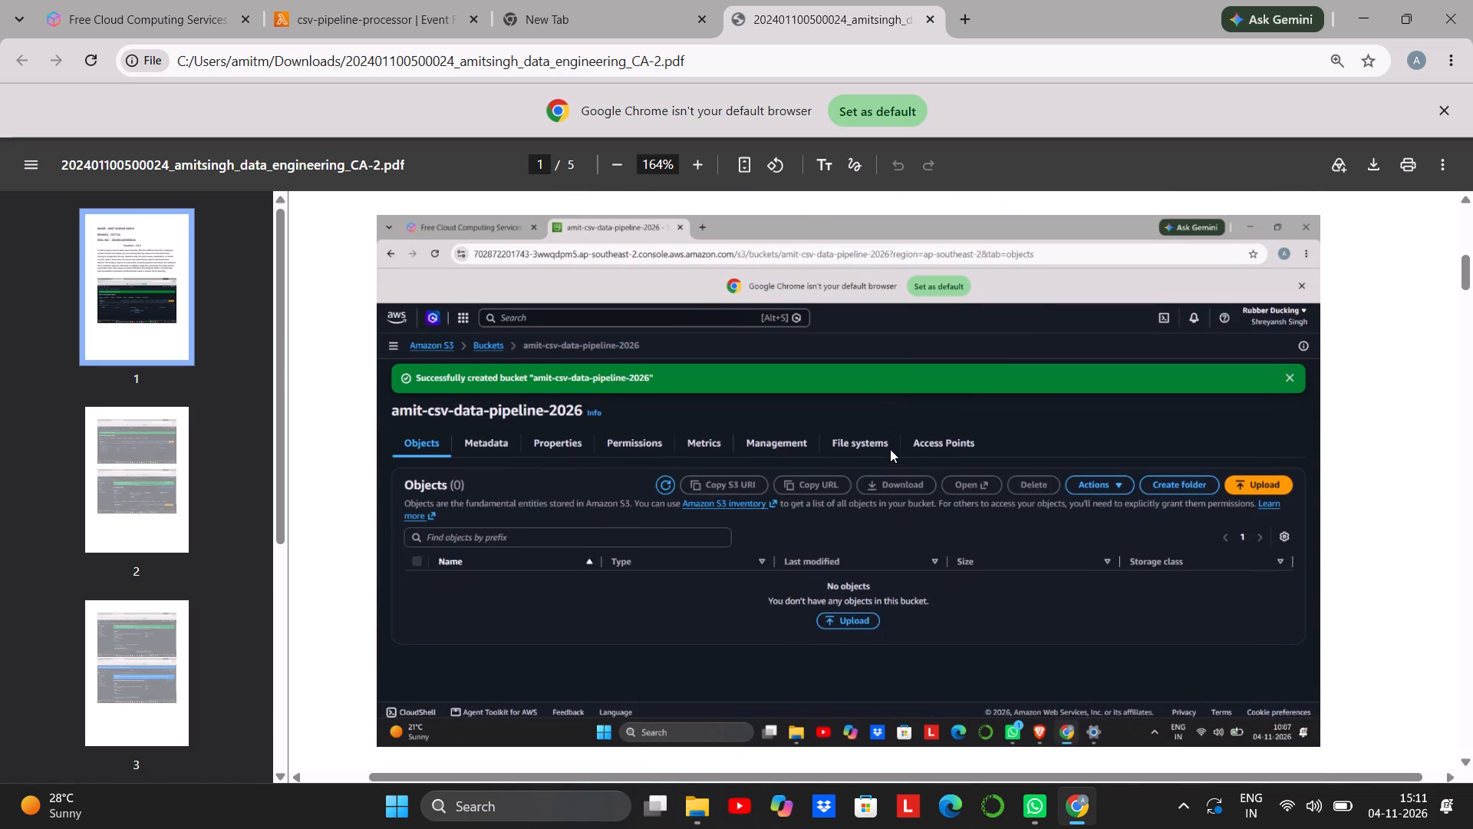
scroll(890, 449, "up", 4)
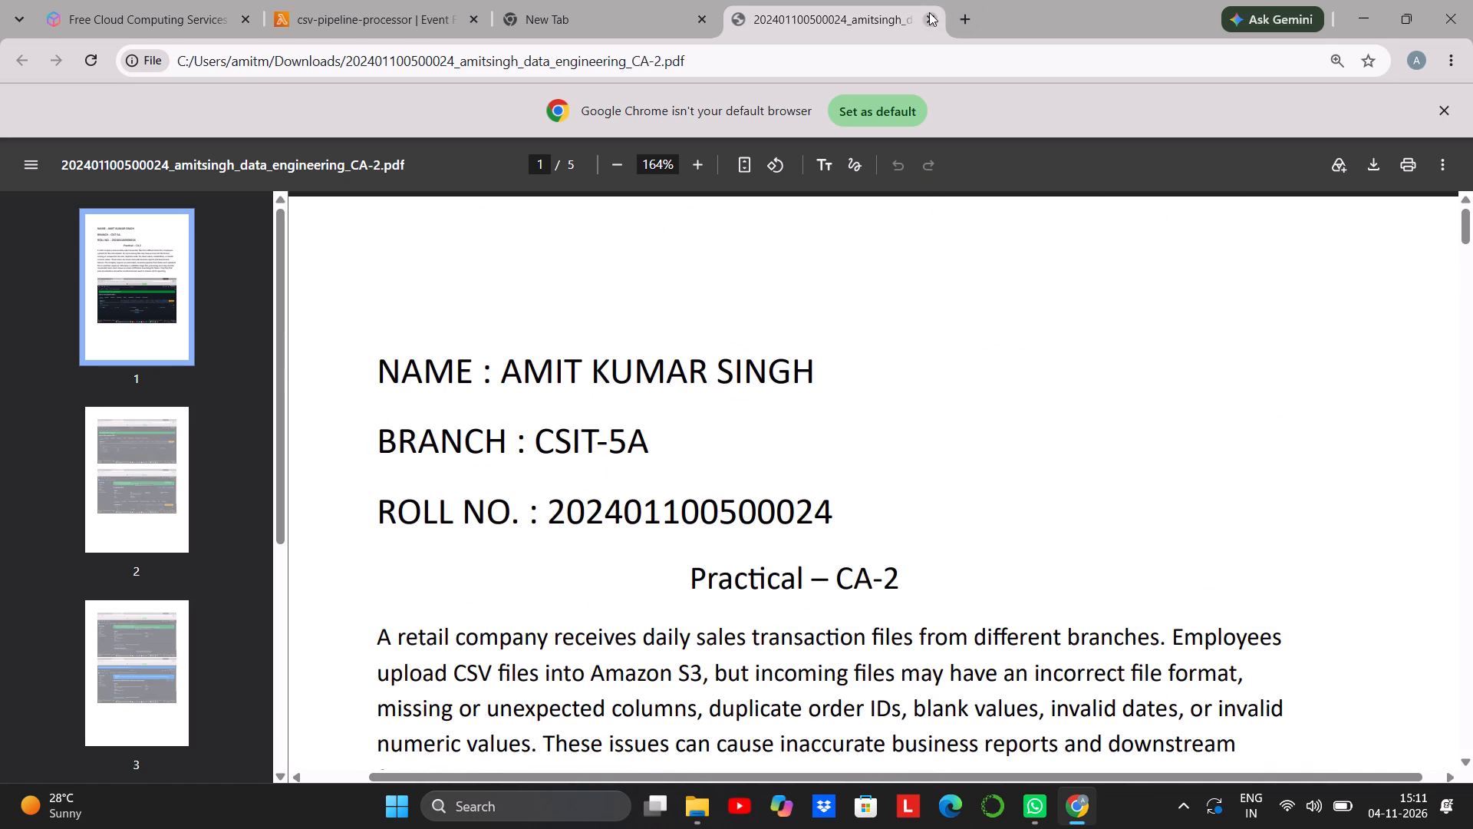
Close the CA-2 report PDF and the empty new tab in the browser.
left_click(929, 12)
left_click(702, 21)
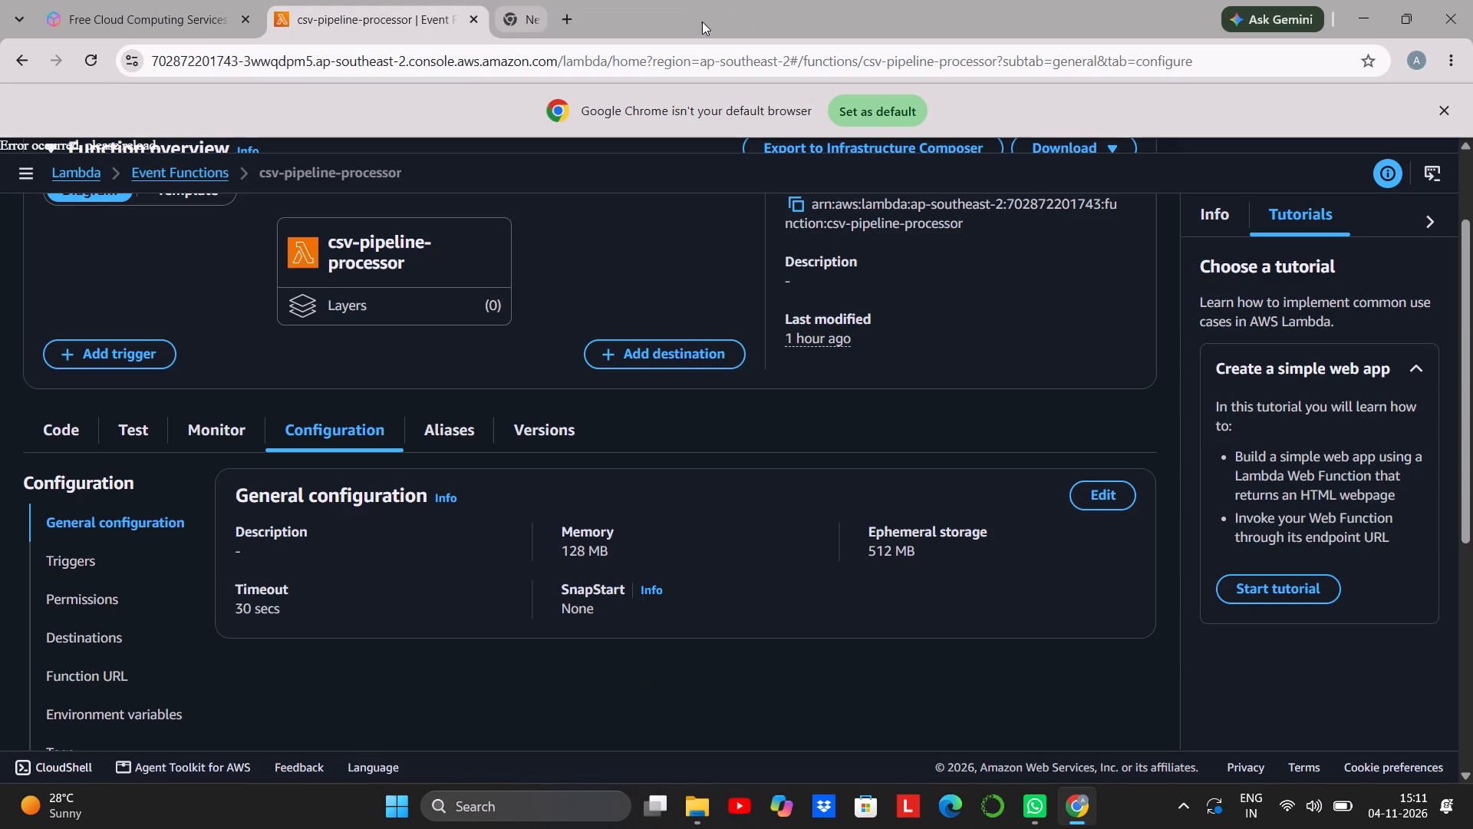
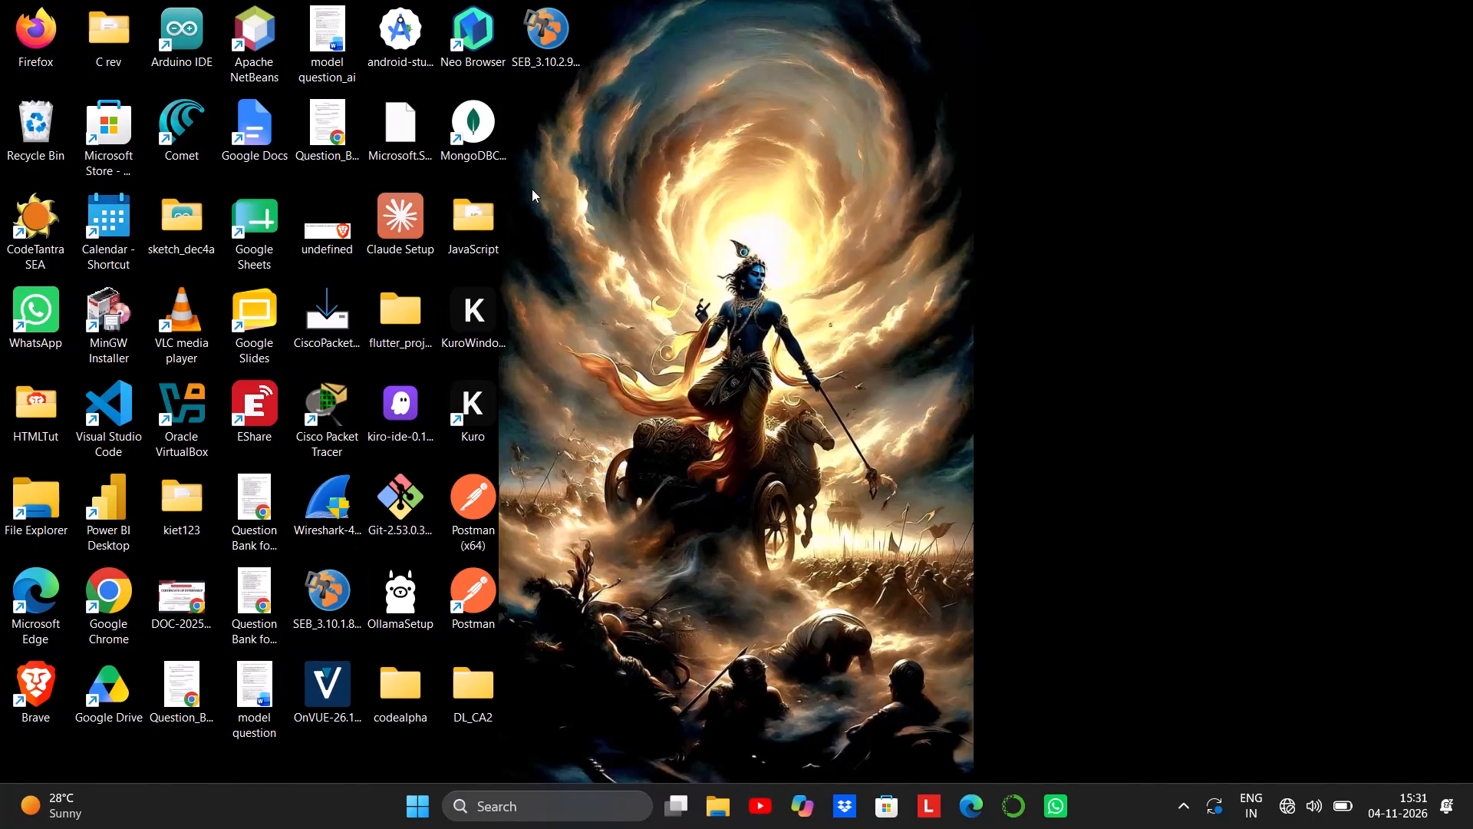
Switch to the Brave browser, open the CA2 Section A sheet and examine the marks and project entries of all groups.
double_click(39, 679)
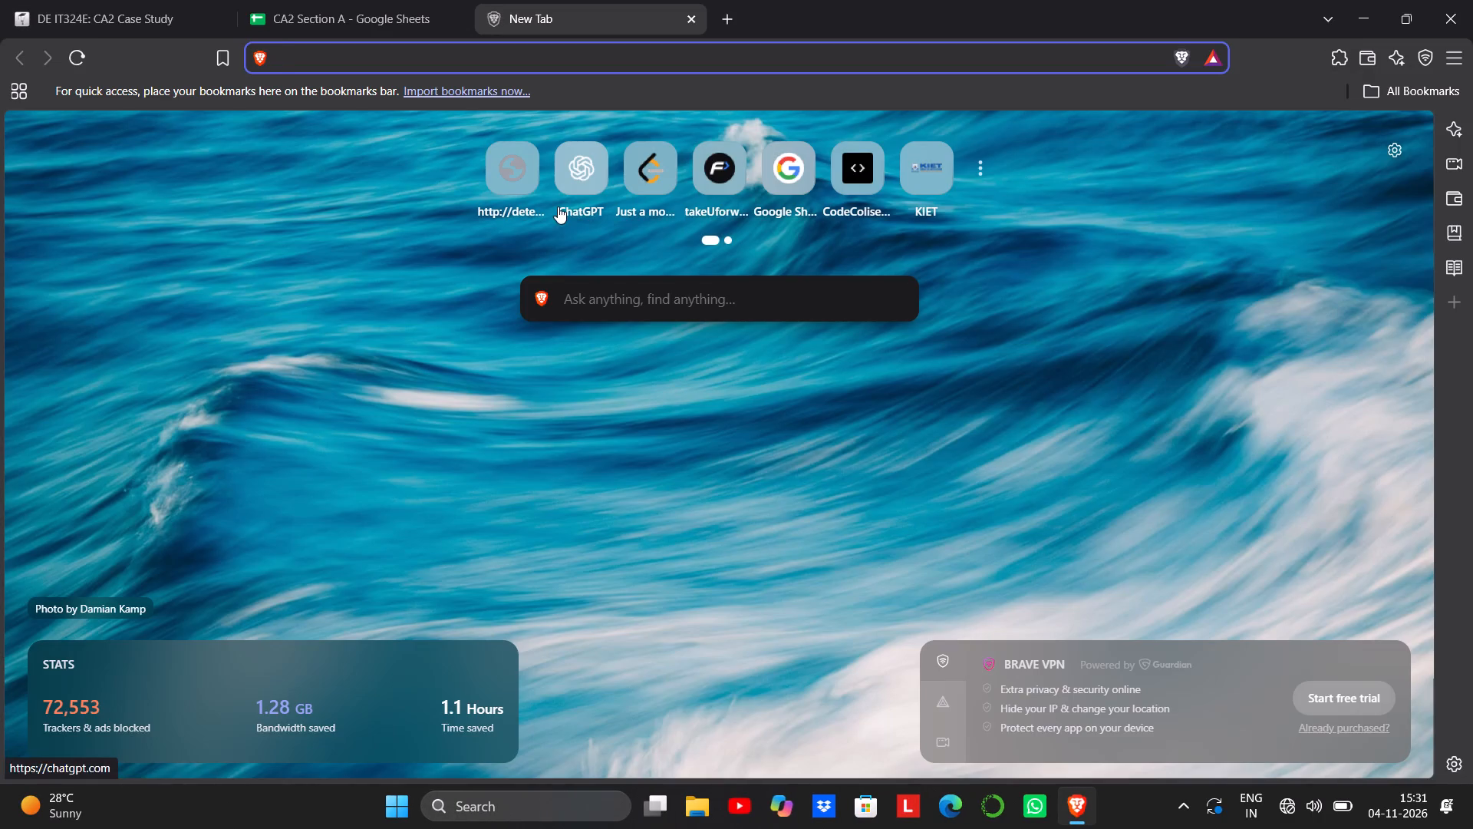
left_click(347, 0)
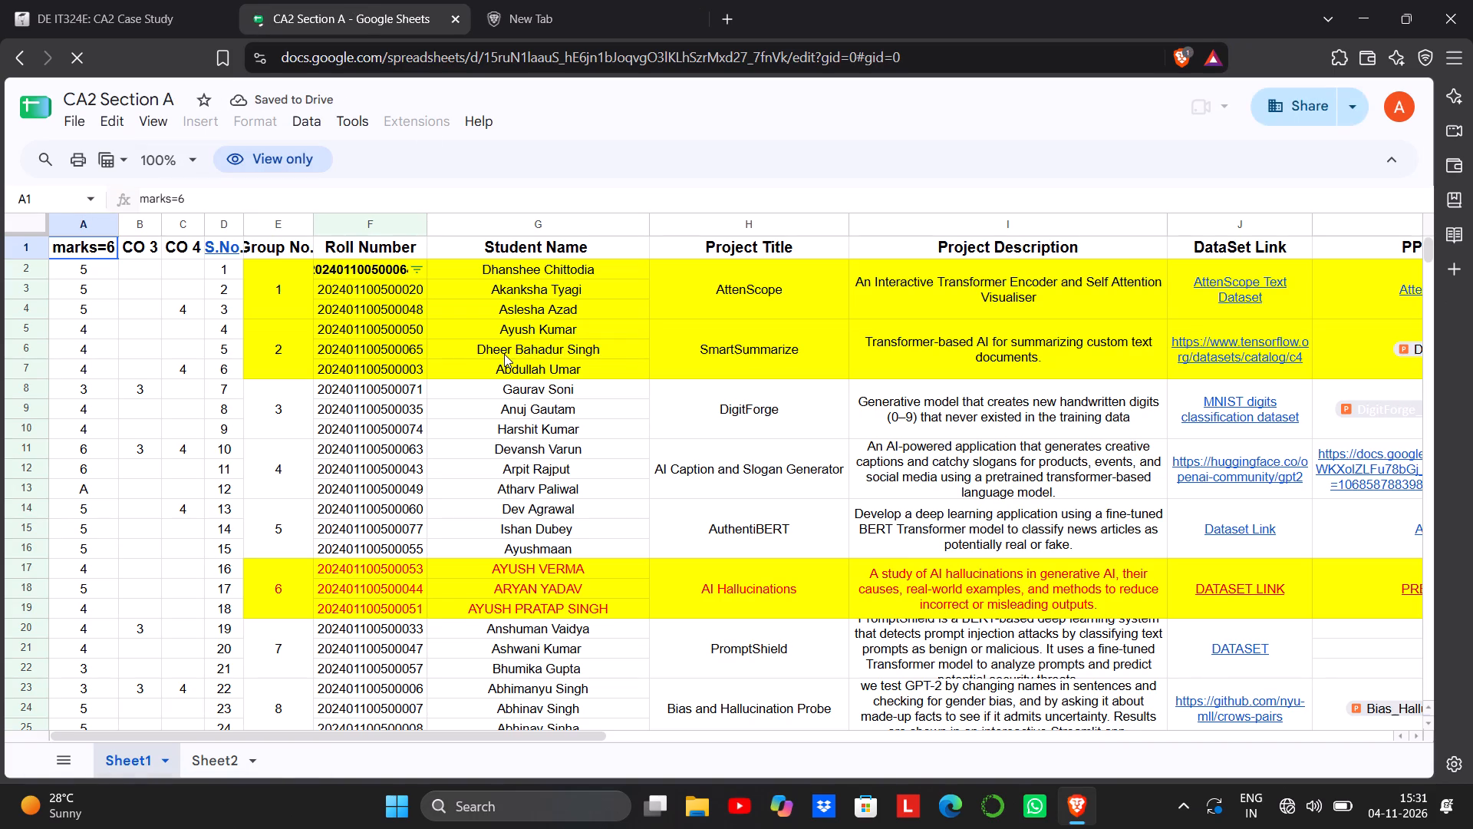
scroll(504, 354, "down", 5)
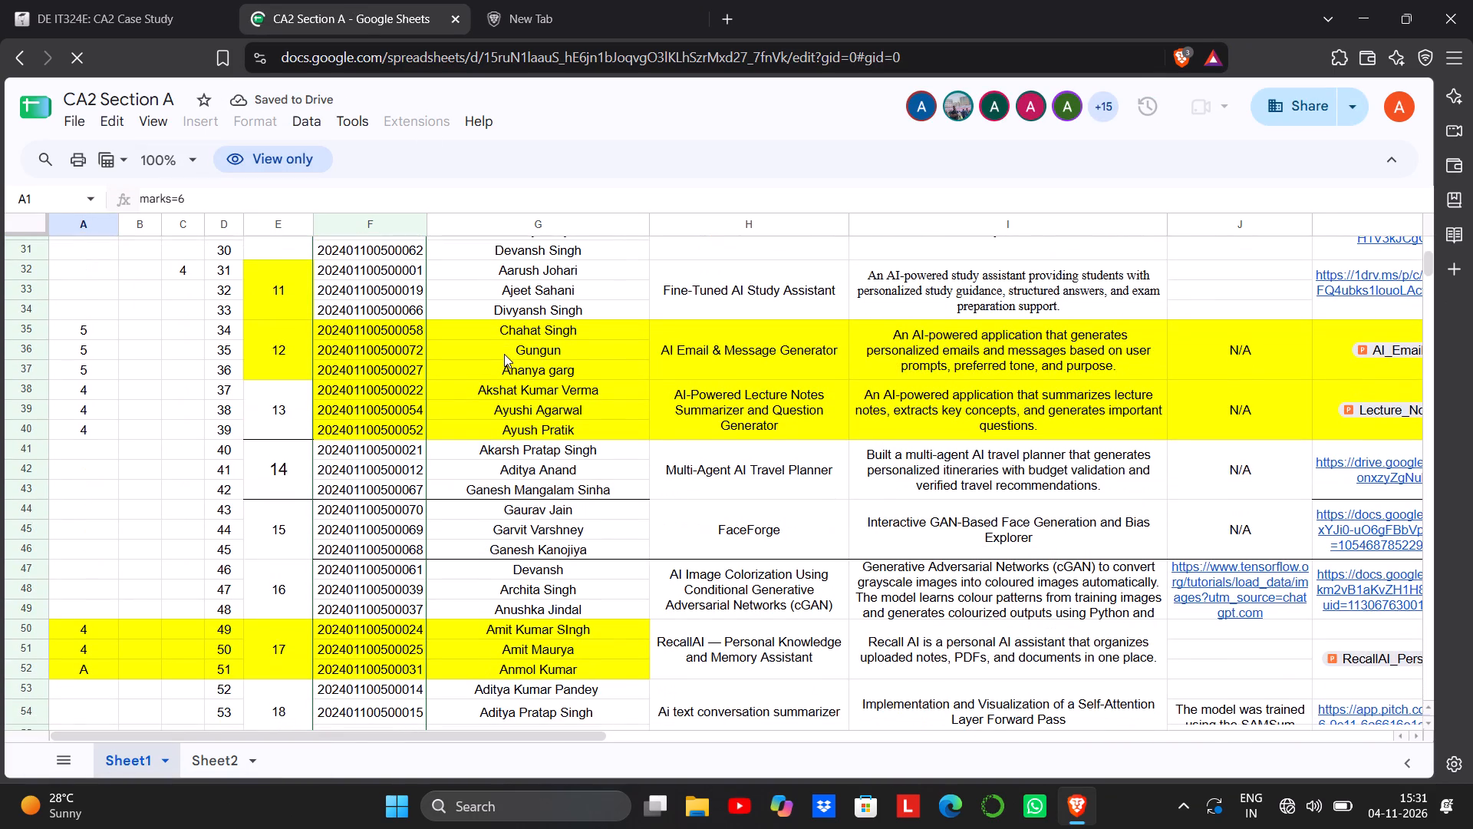
scroll(489, 512, "down", 1)
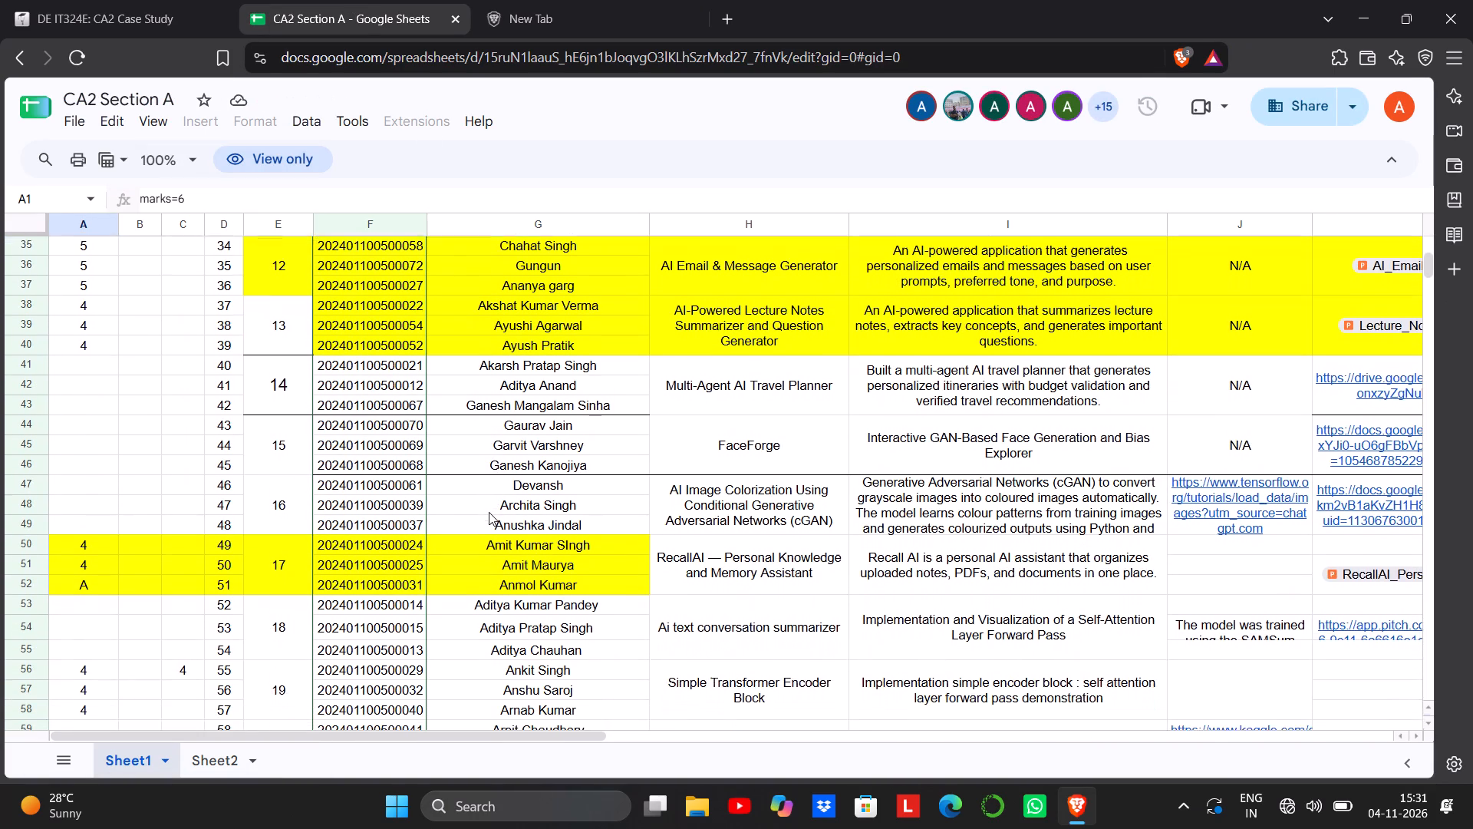
scroll(489, 512, "down", 1)
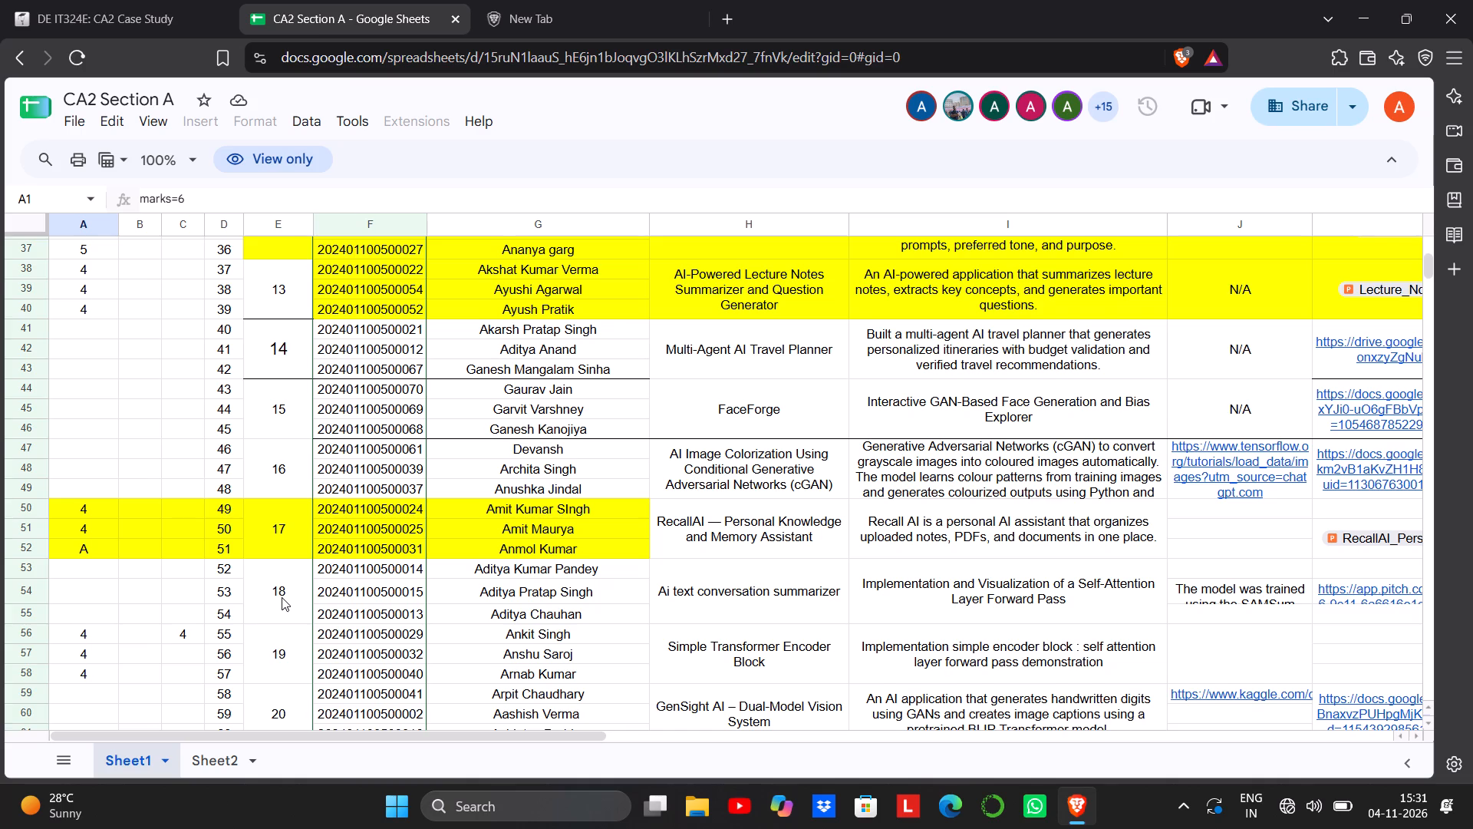
scroll(282, 597, "up", 1)
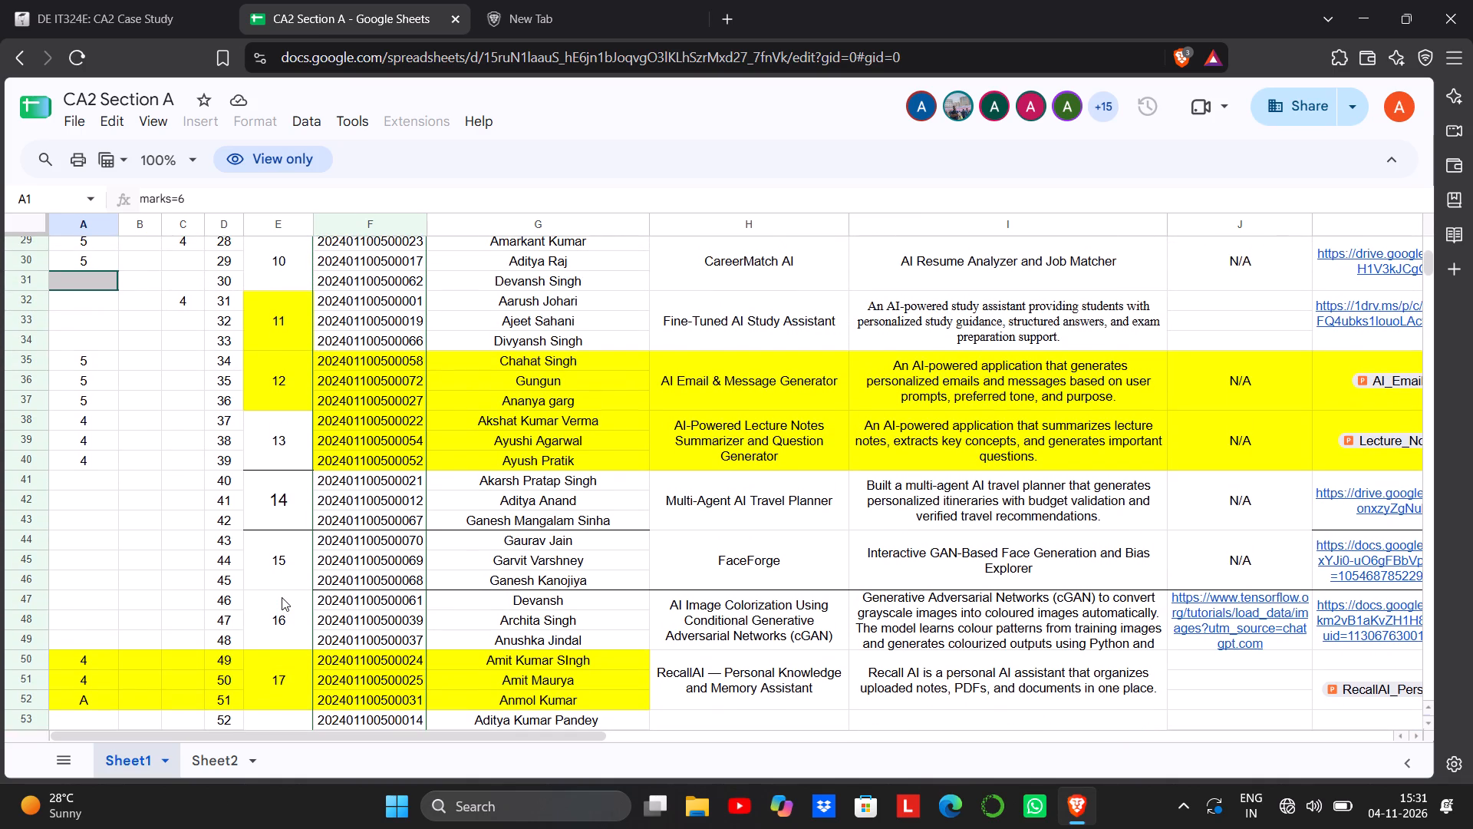
scroll(282, 597, "up", 3)
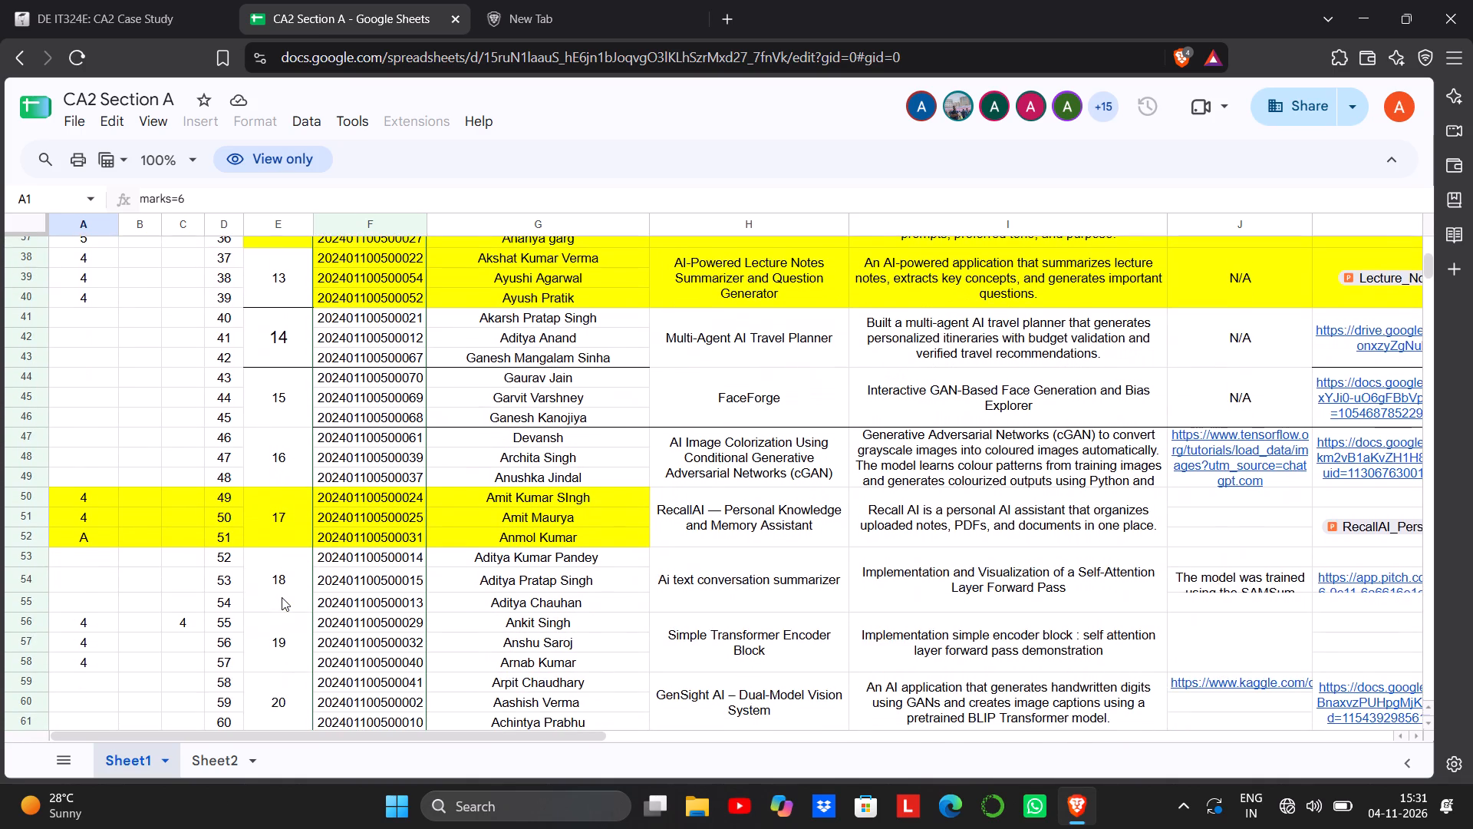
scroll(282, 597, "up", 3)
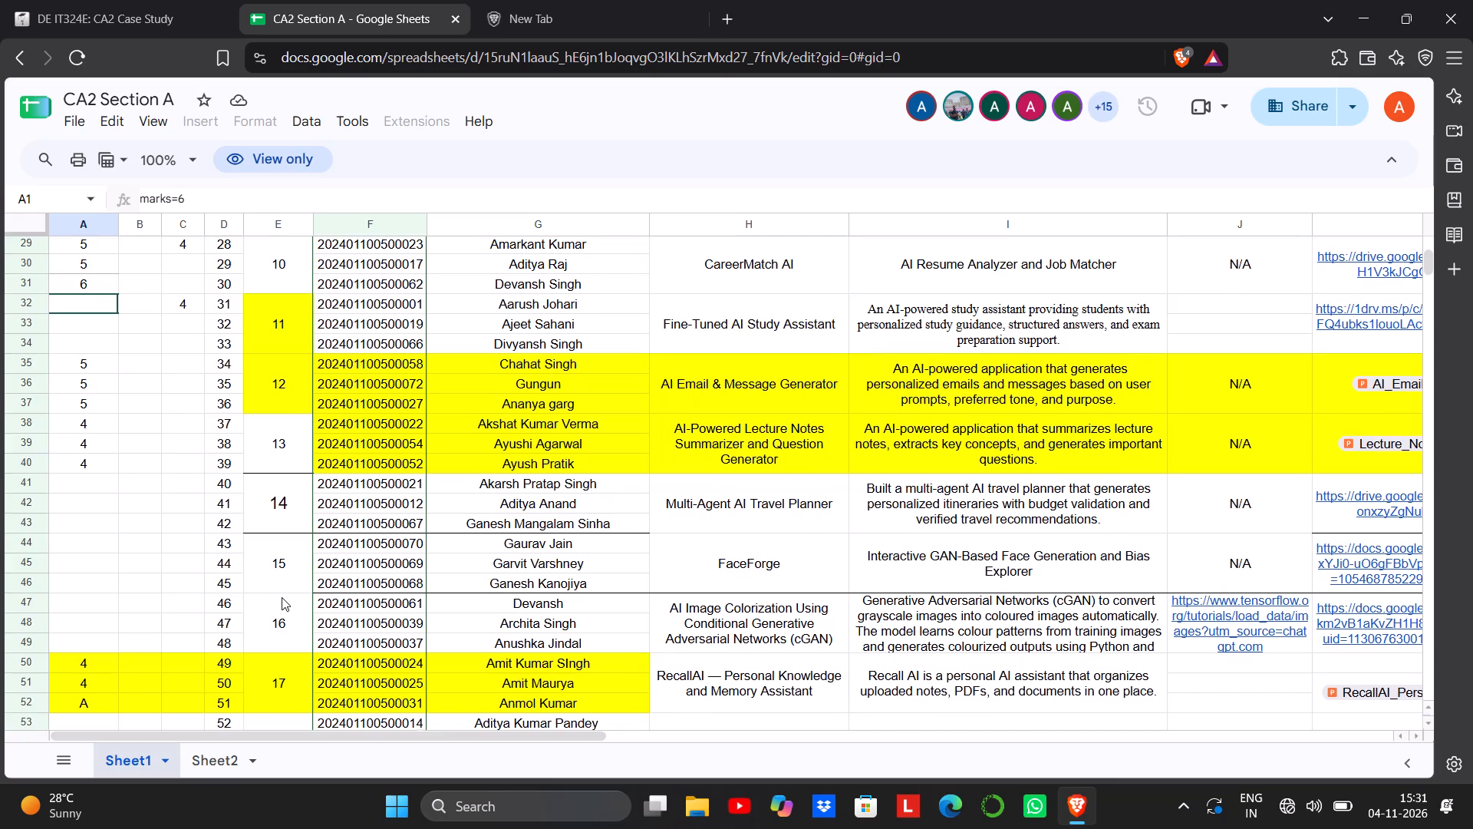
scroll(282, 597, "up", 1)
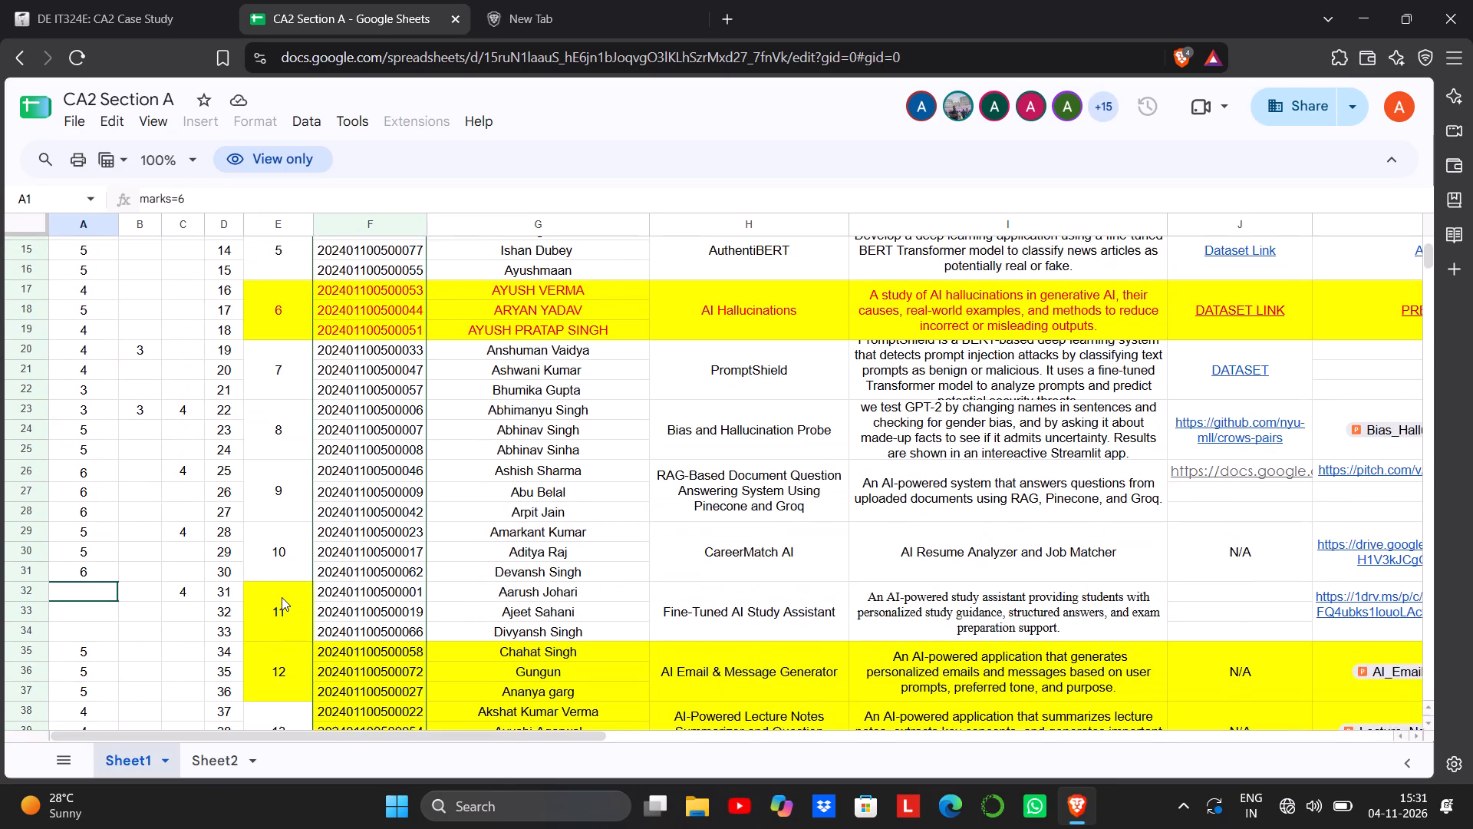
scroll(282, 597, "down", 1)
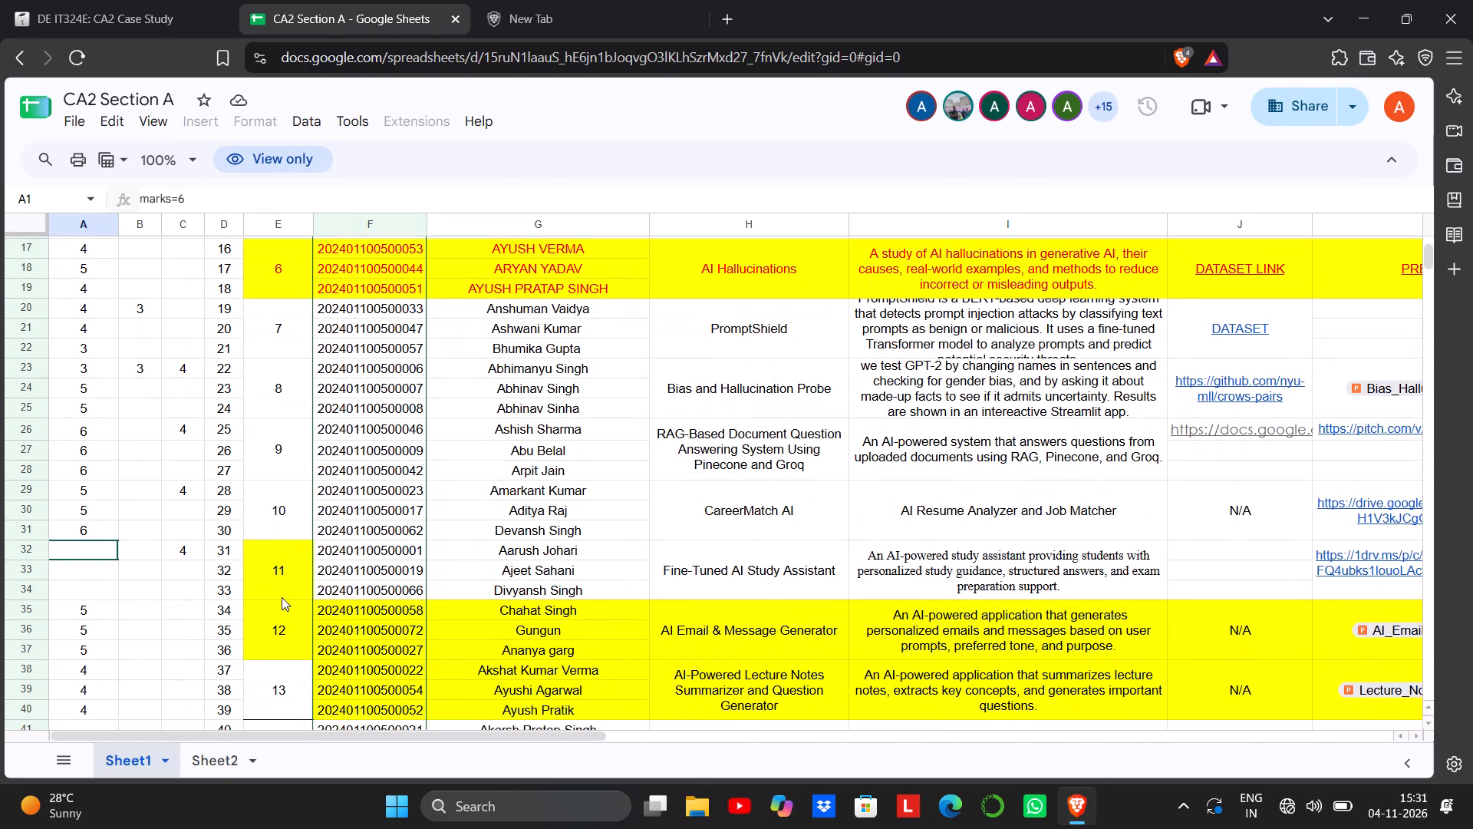
scroll(282, 597, "down", 3)
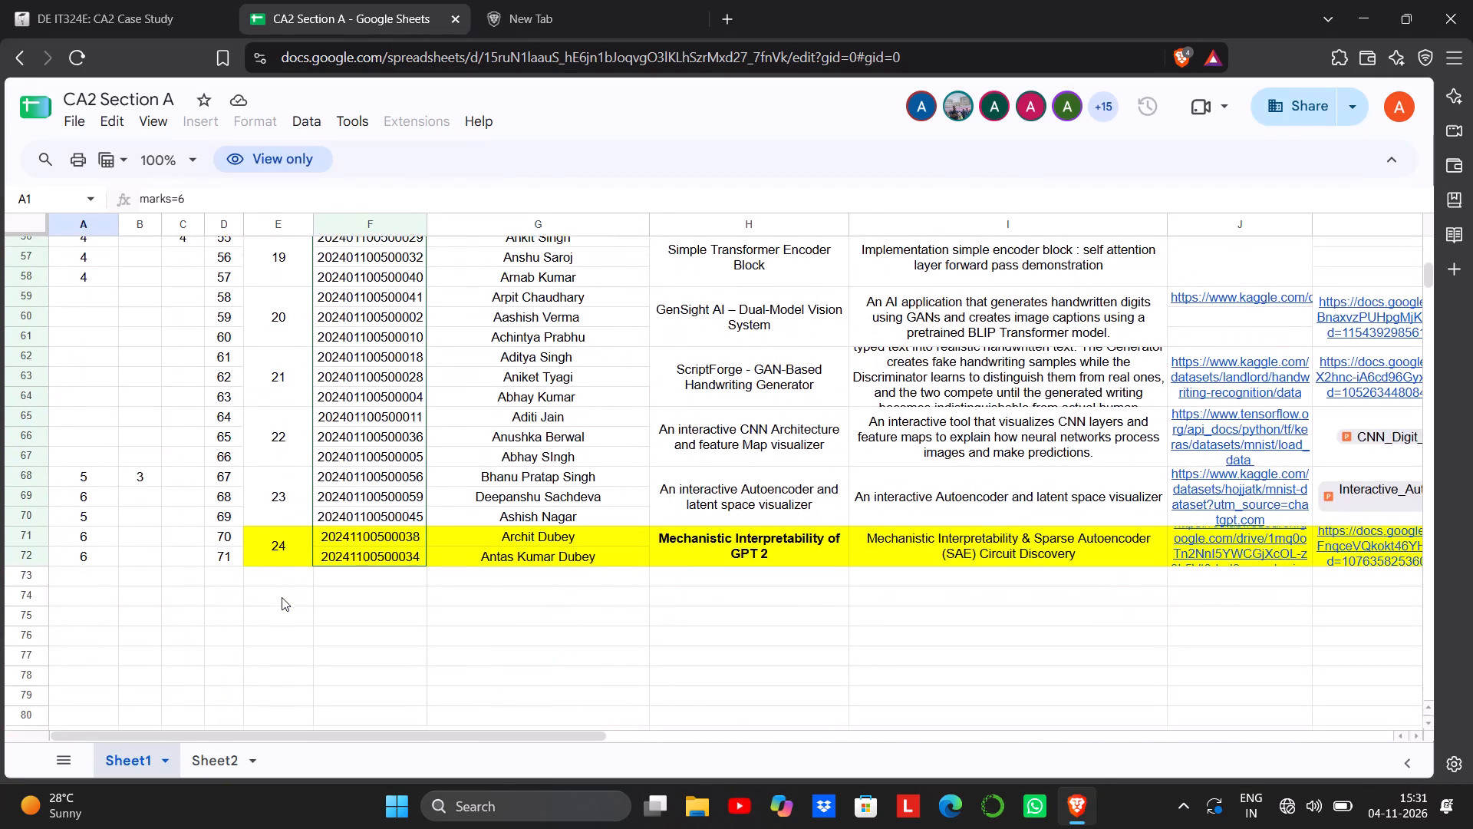
scroll(282, 597, "down", 4)
scroll(282, 597, "up", 8)
scroll(282, 597, "down", 1)
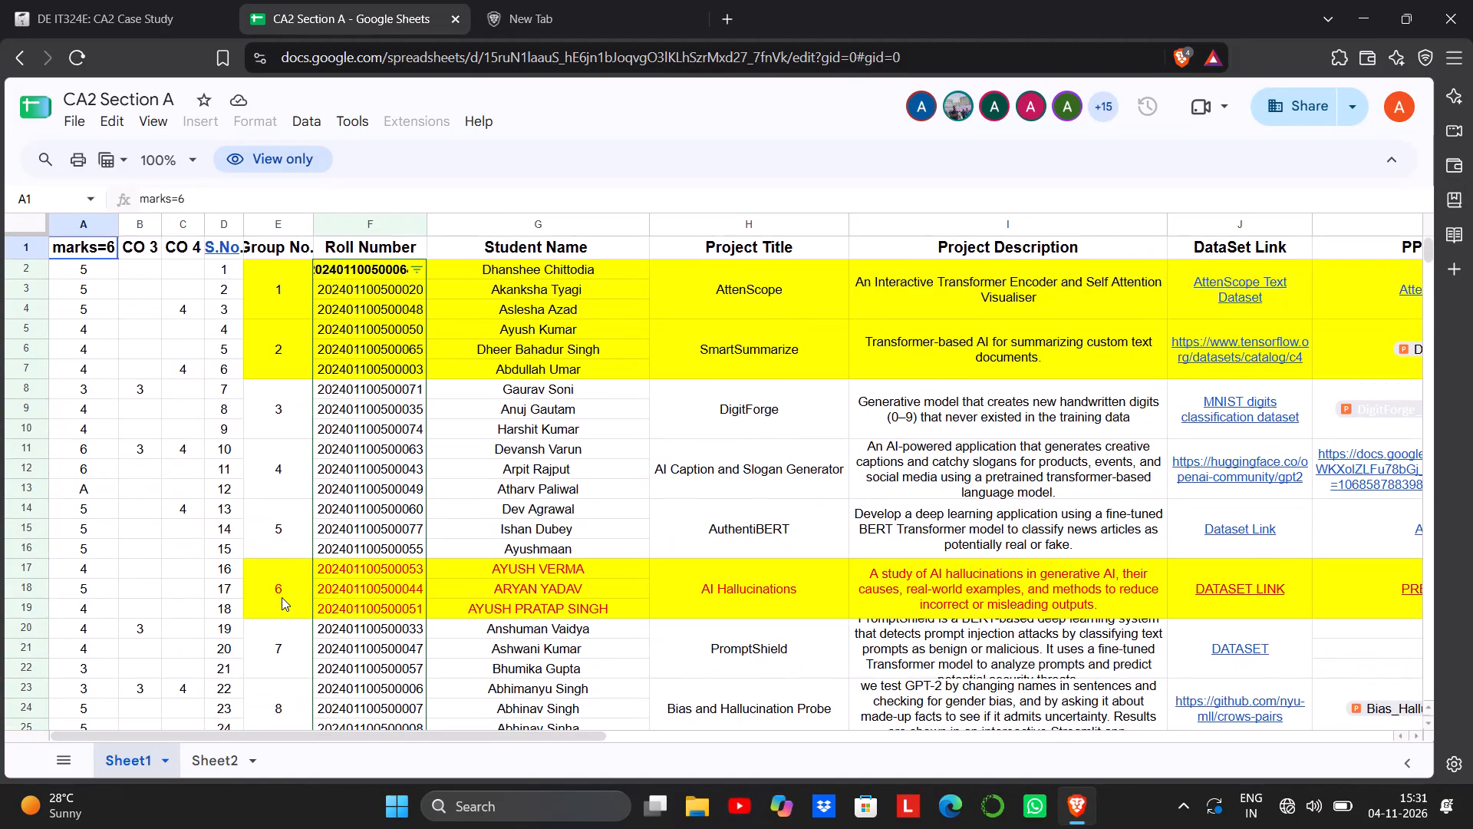
Recheck the marks, CO 3 and CO 4 columns on Sheet1 for groups 7 to 23.
scroll(282, 597, "down", 2)
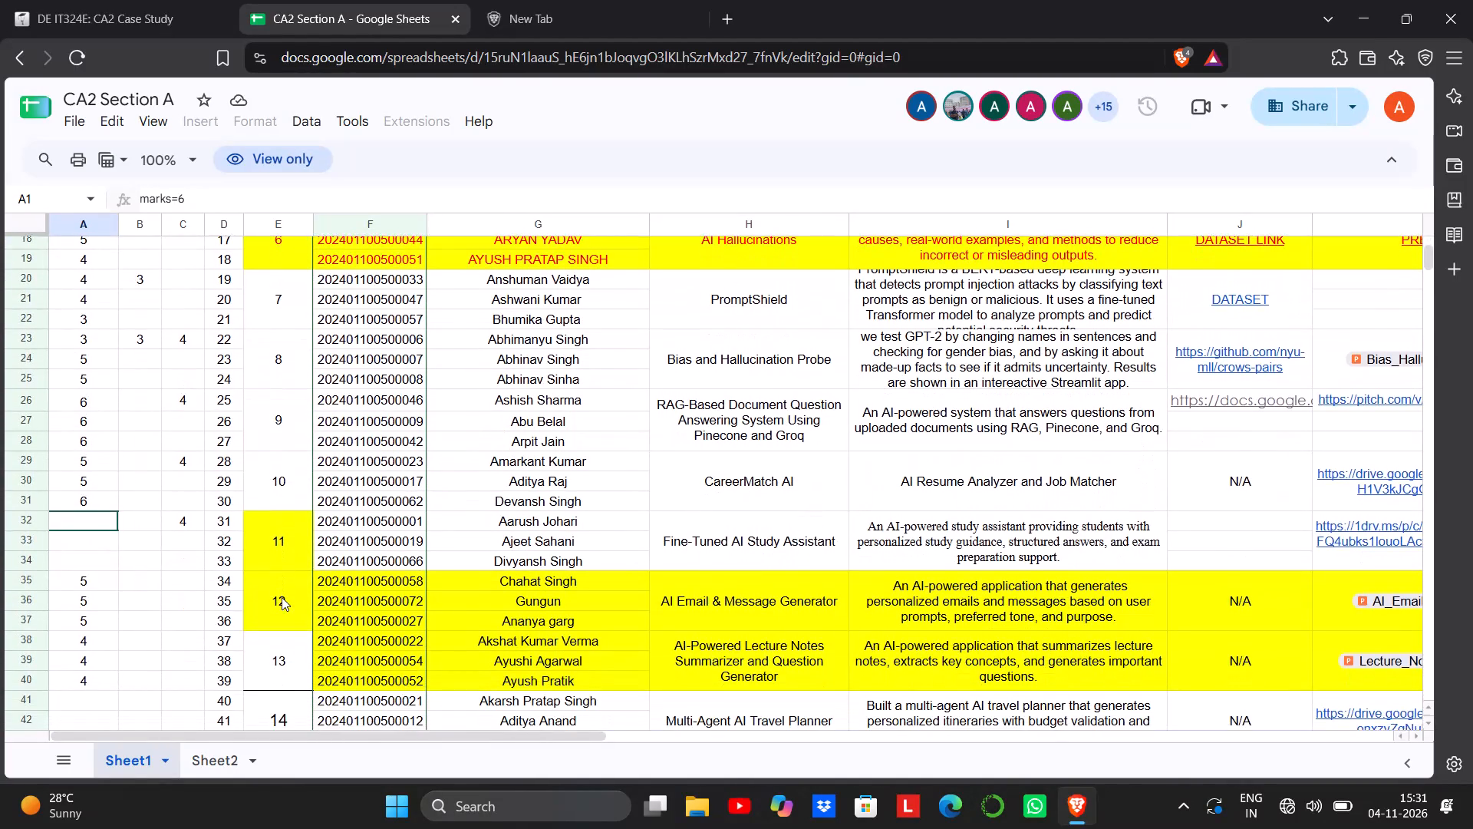
scroll(282, 597, "down", 4)
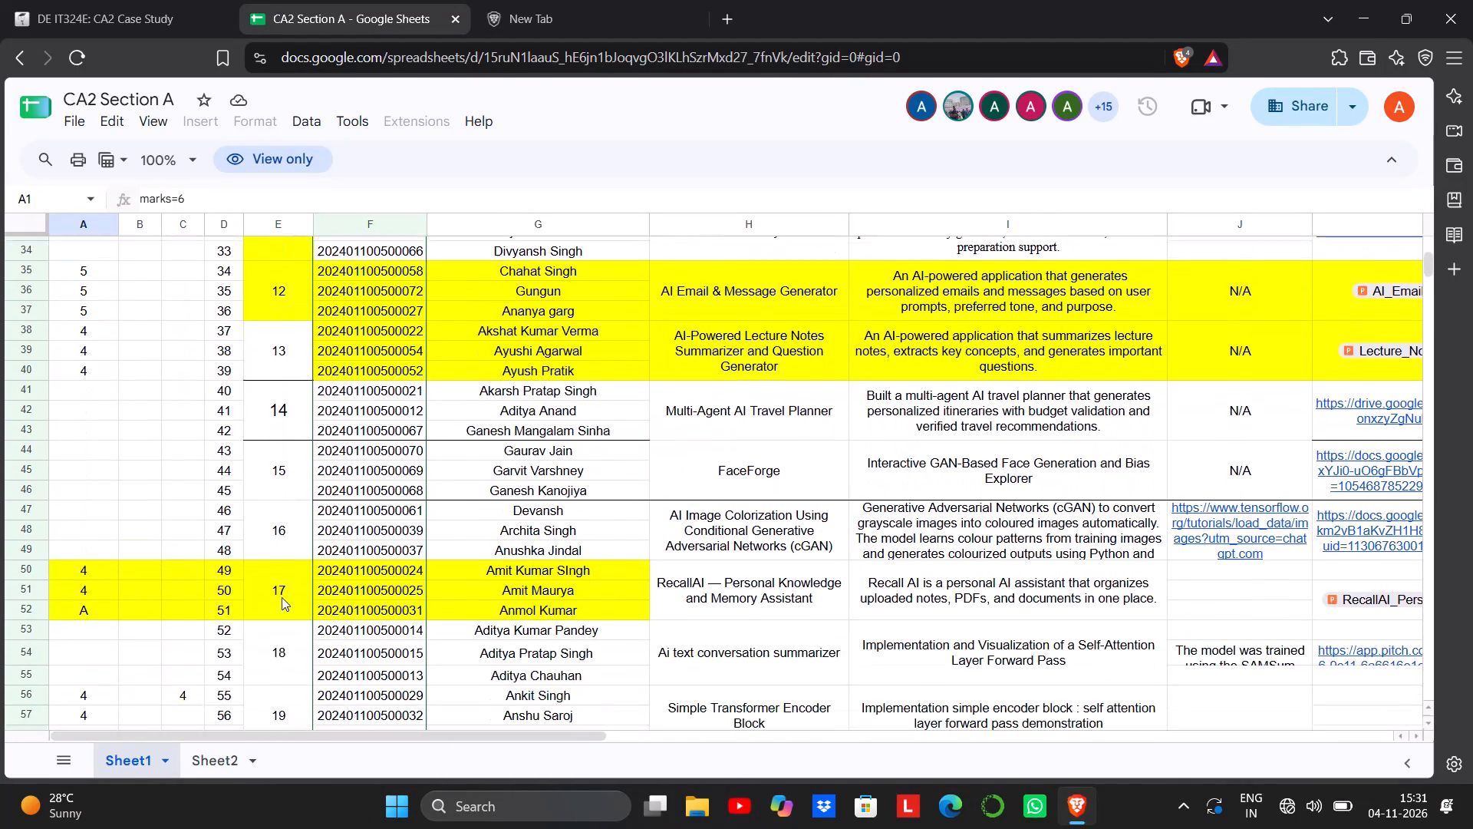
scroll(282, 597, "down", 1)
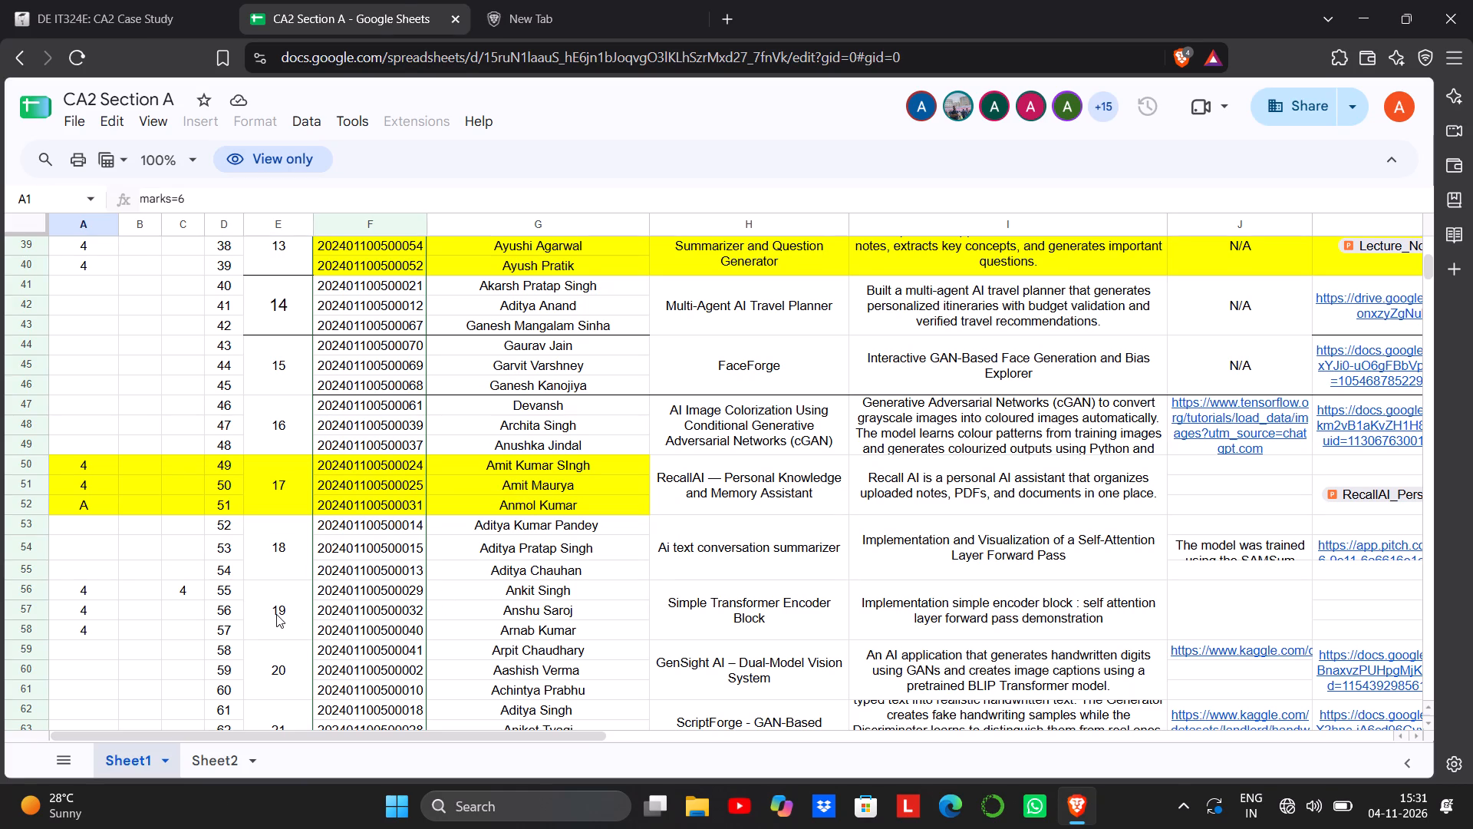
scroll(255, 639, "up", 1)
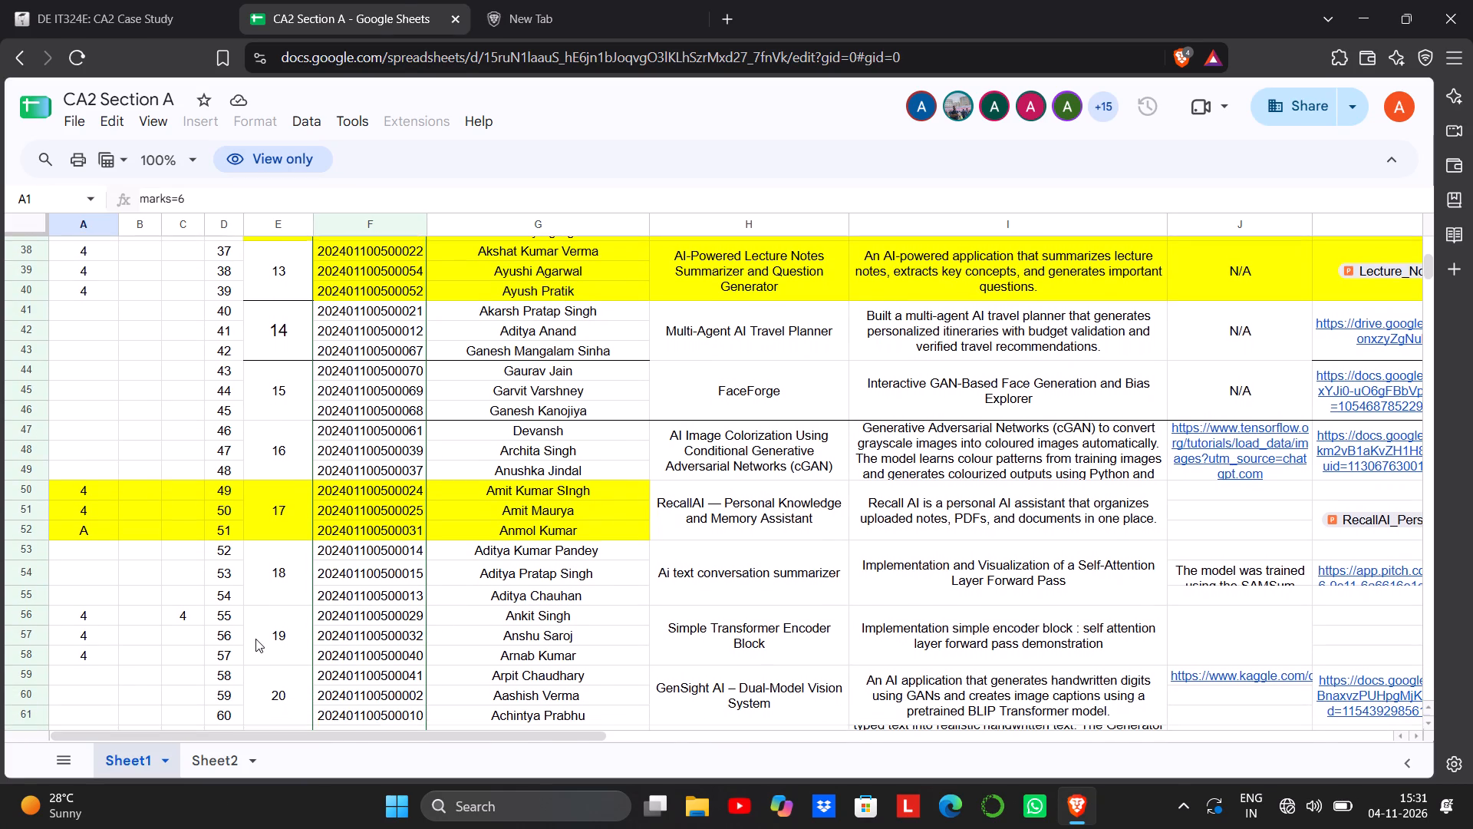
scroll(255, 639, "up", 2)
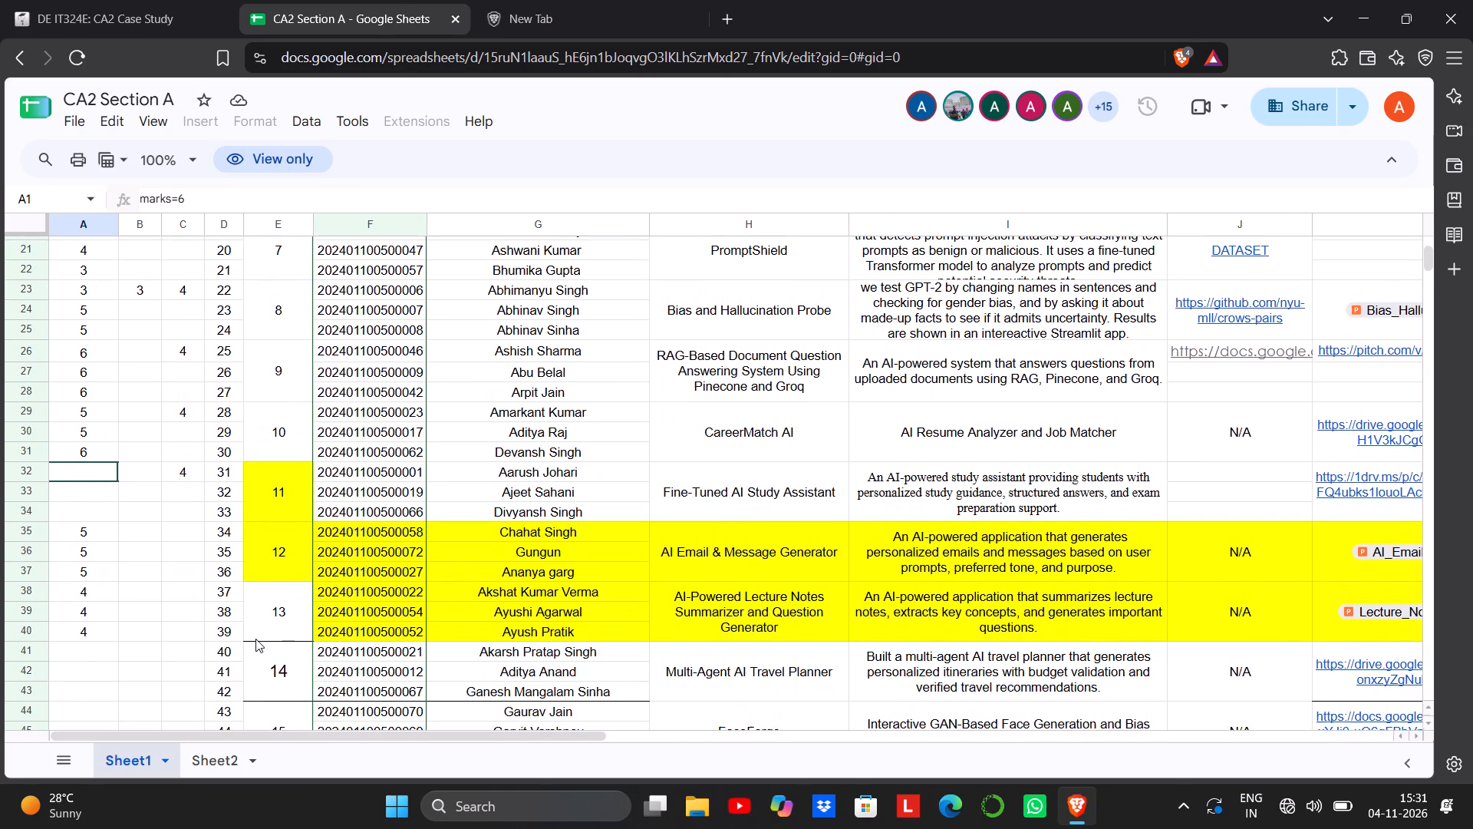
scroll(255, 639, "up", 1)
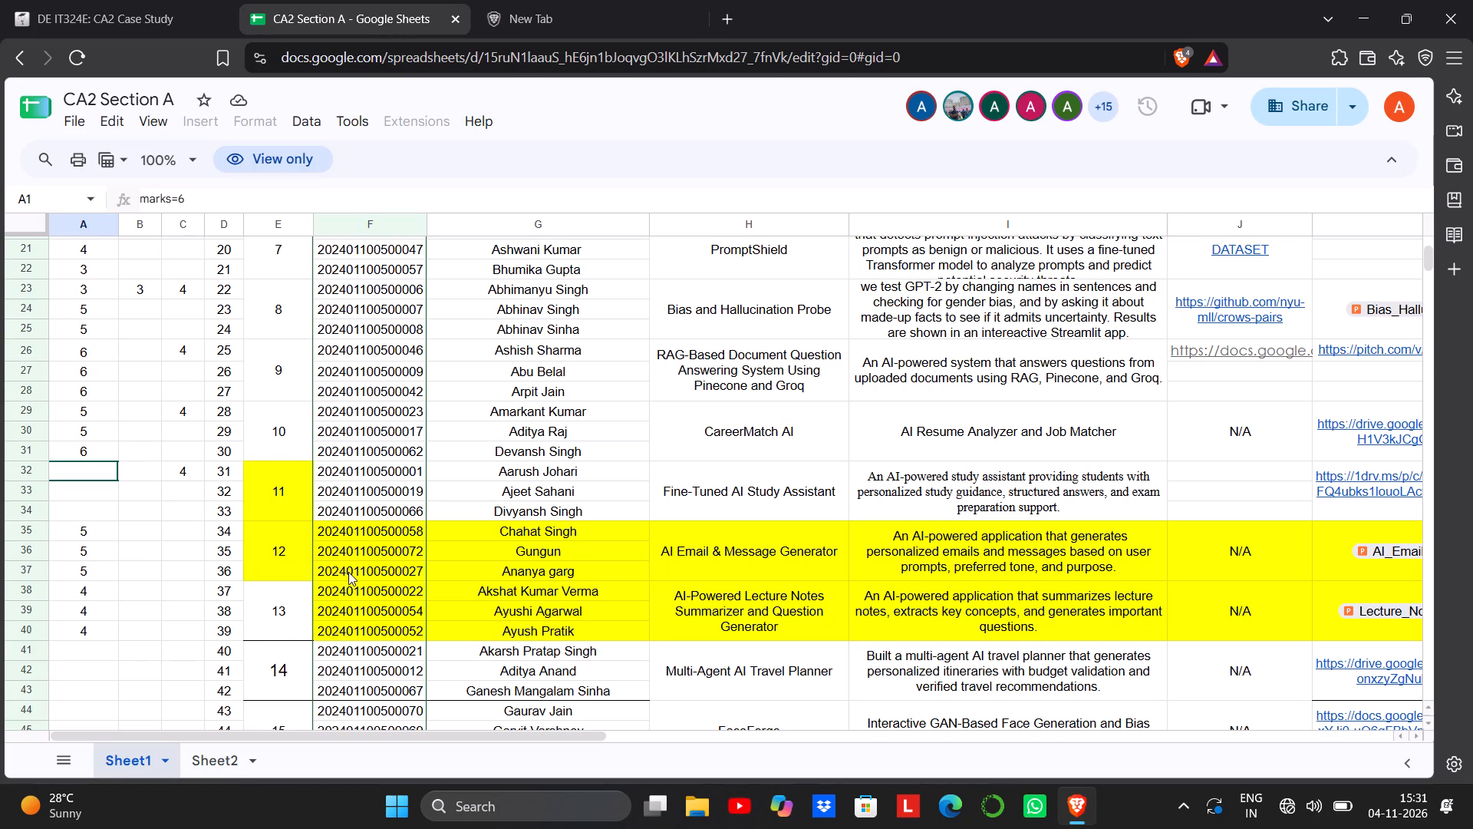
scroll(288, 570, "up", 1)
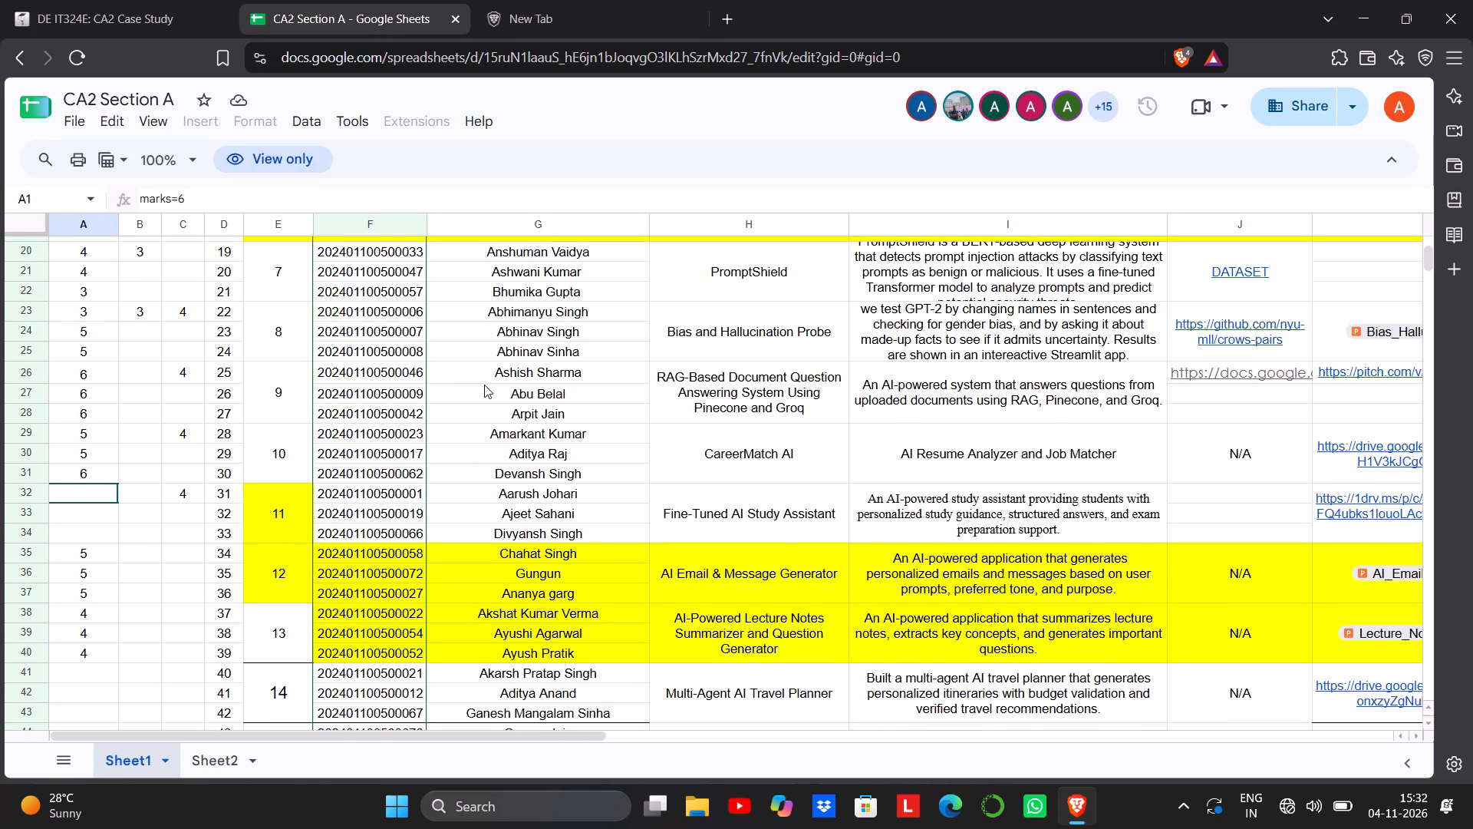
scroll(501, 537, "down", 3)
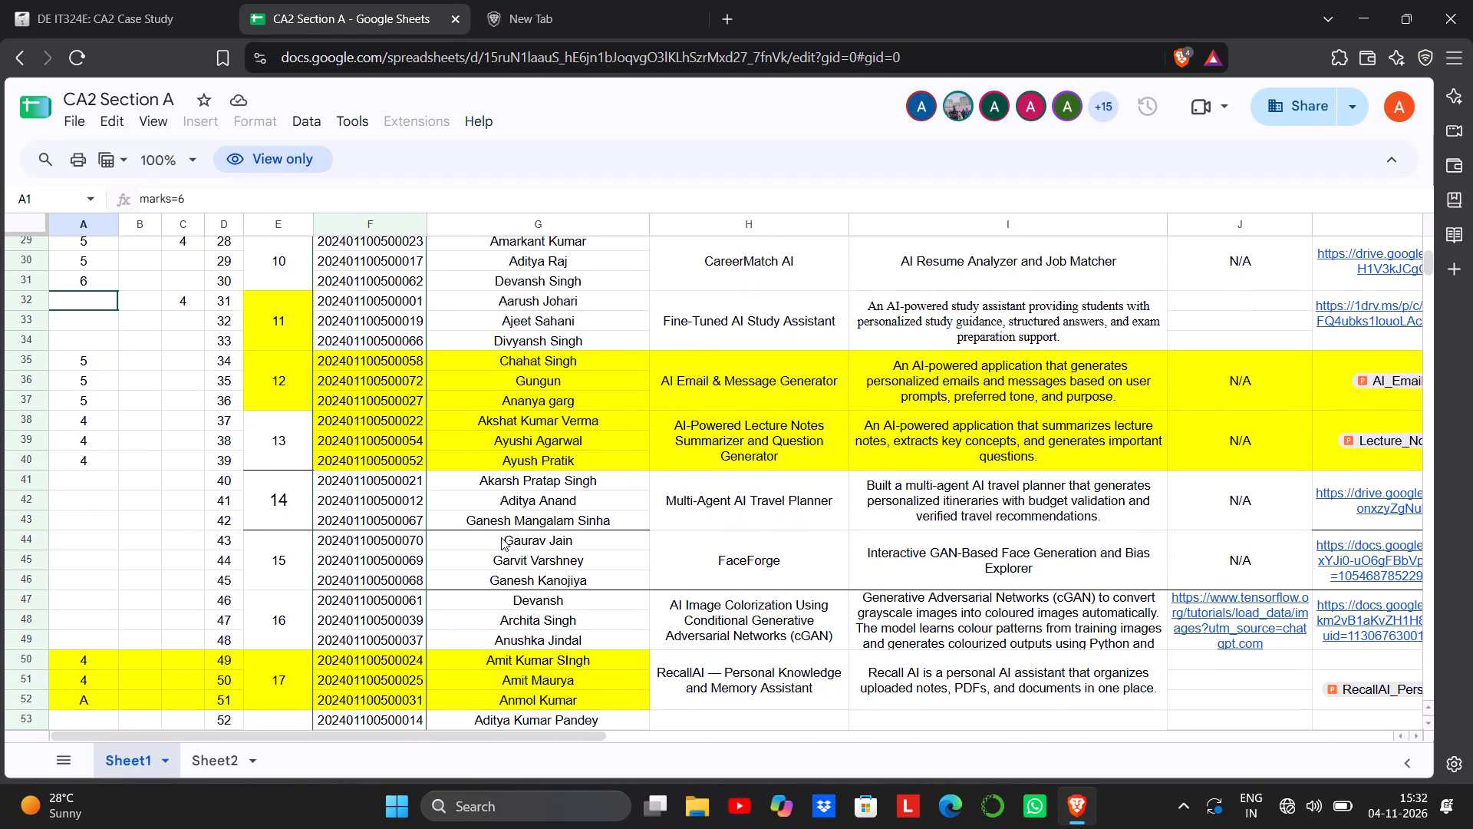
scroll(501, 537, "down", 4)
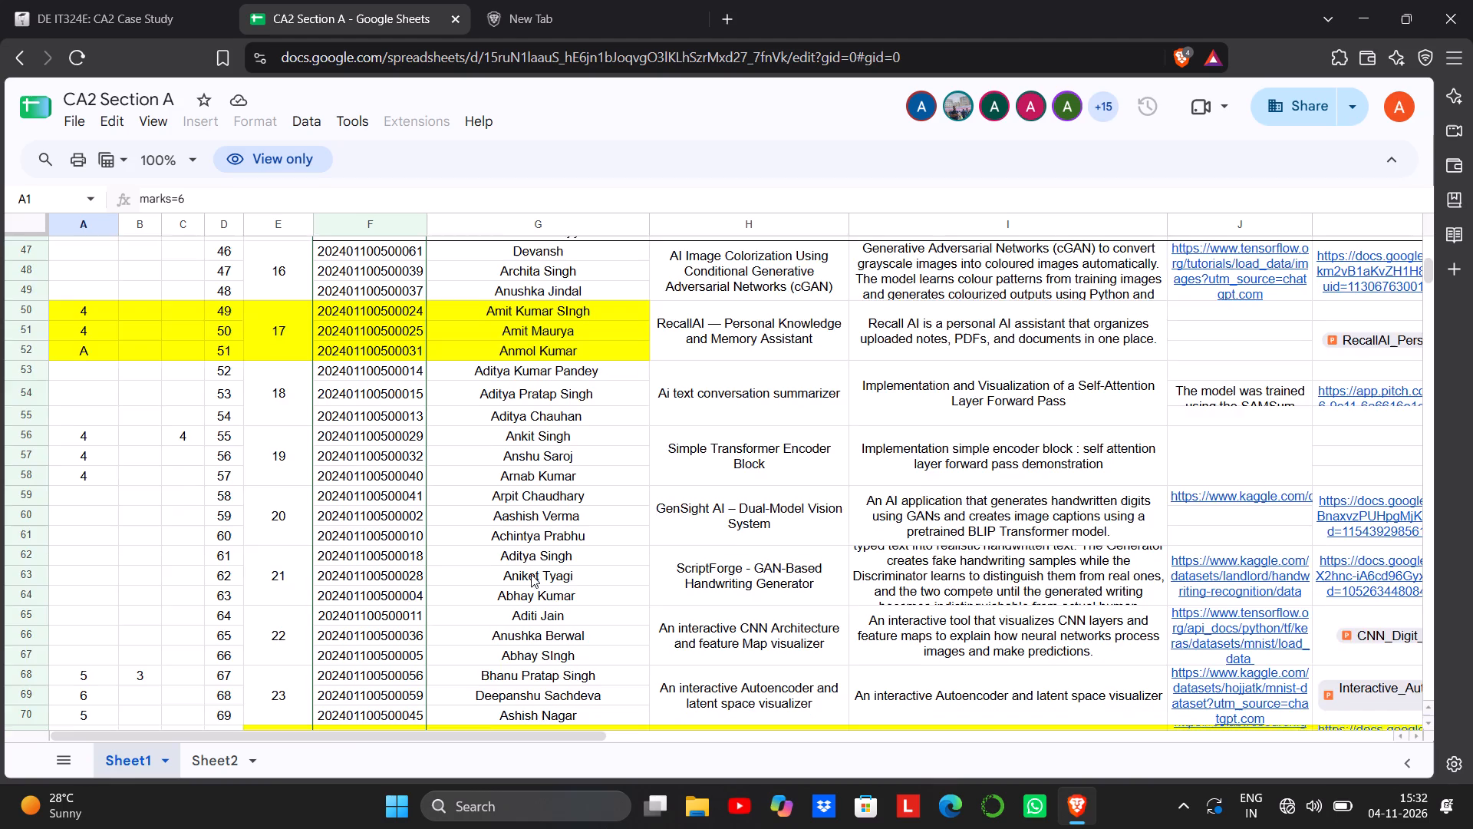
scroll(531, 574, "up", 1)
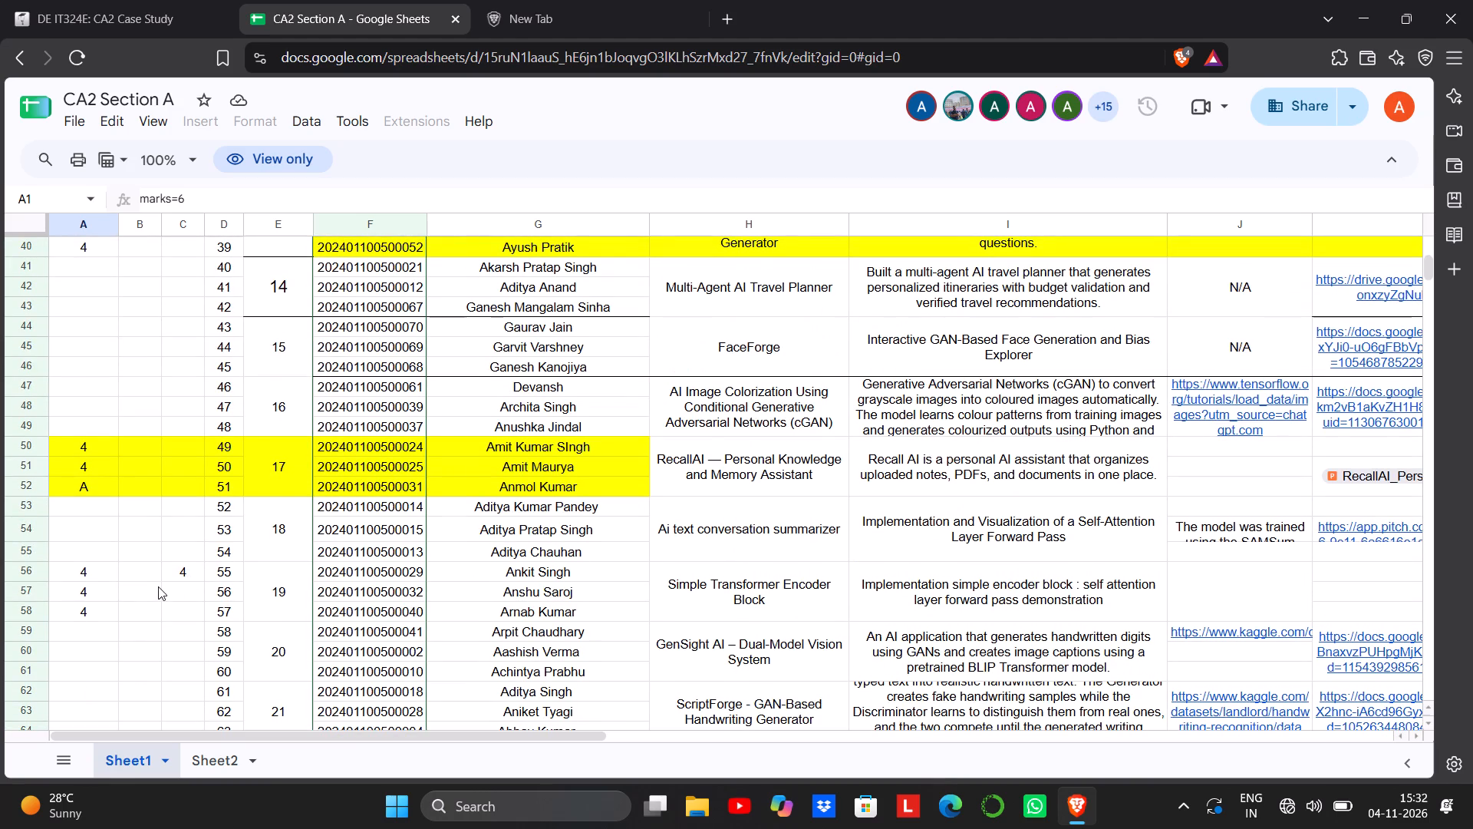
scroll(74, 474, "up", 5)
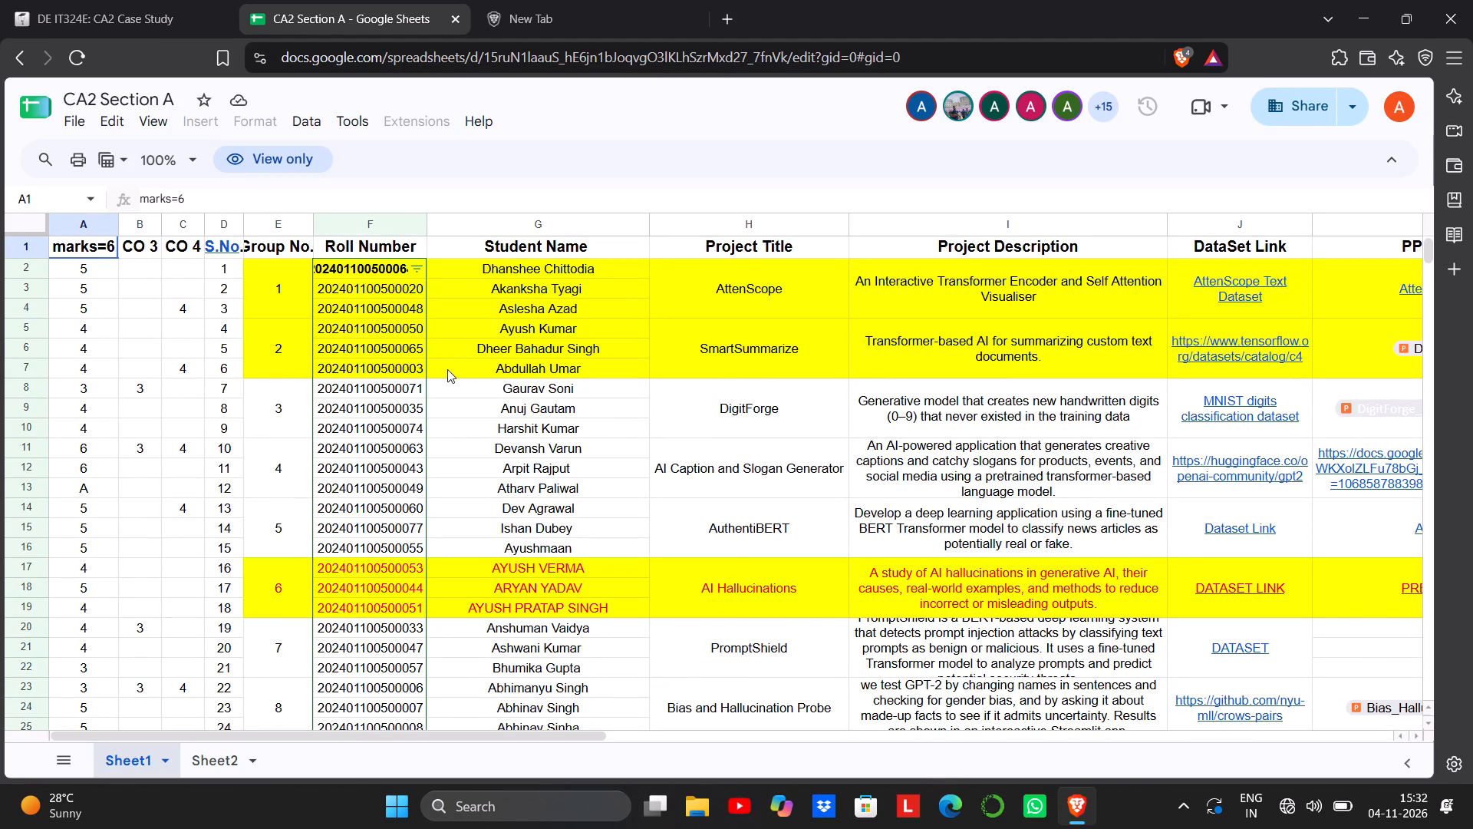
Review the Sheet1 marks list once more from the header row to the last group, 24.
scroll(316, 488, "down", 7)
scroll(316, 488, "up", 4)
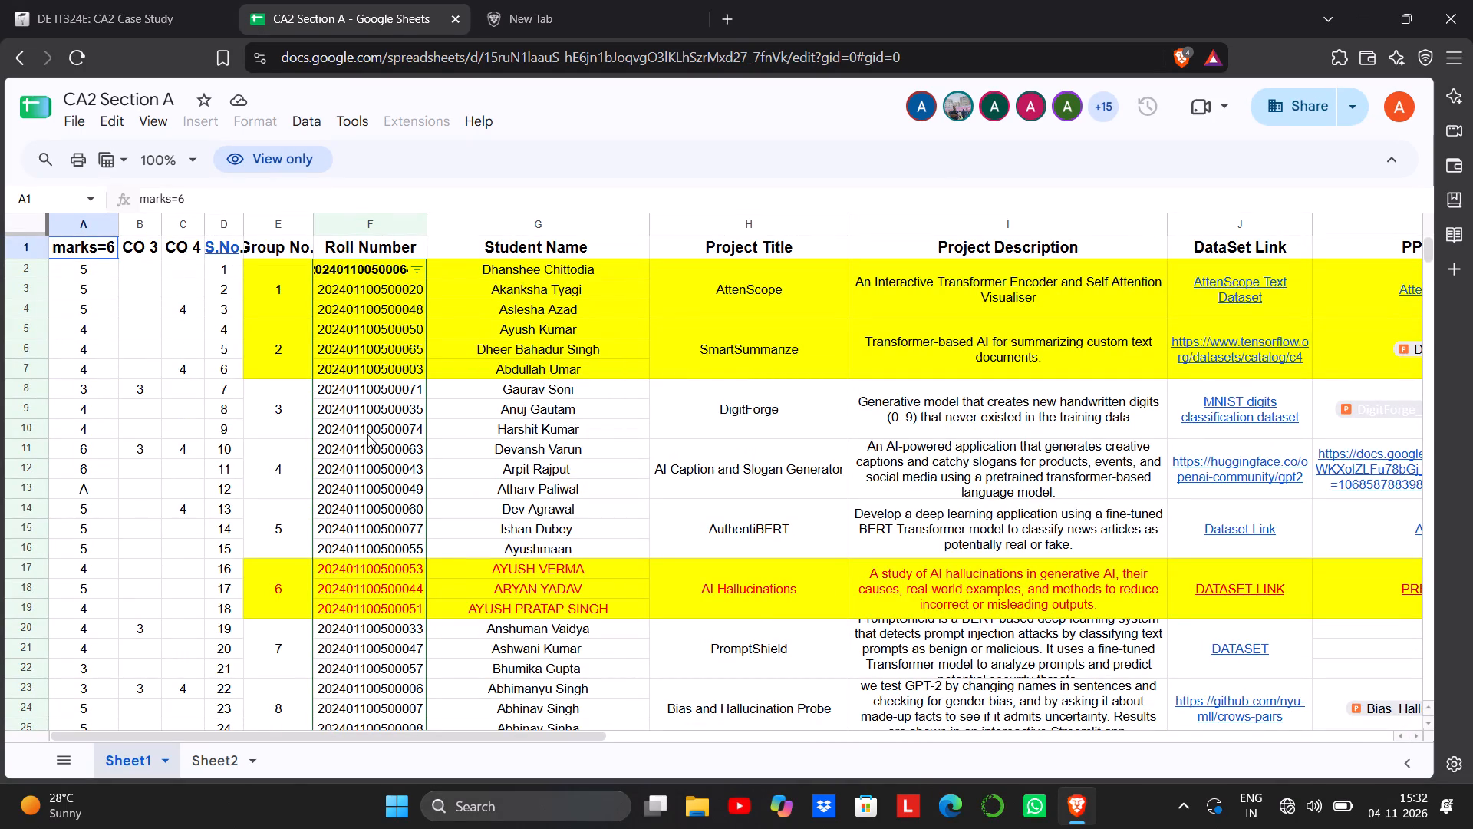
scroll(324, 629, "down", 9)
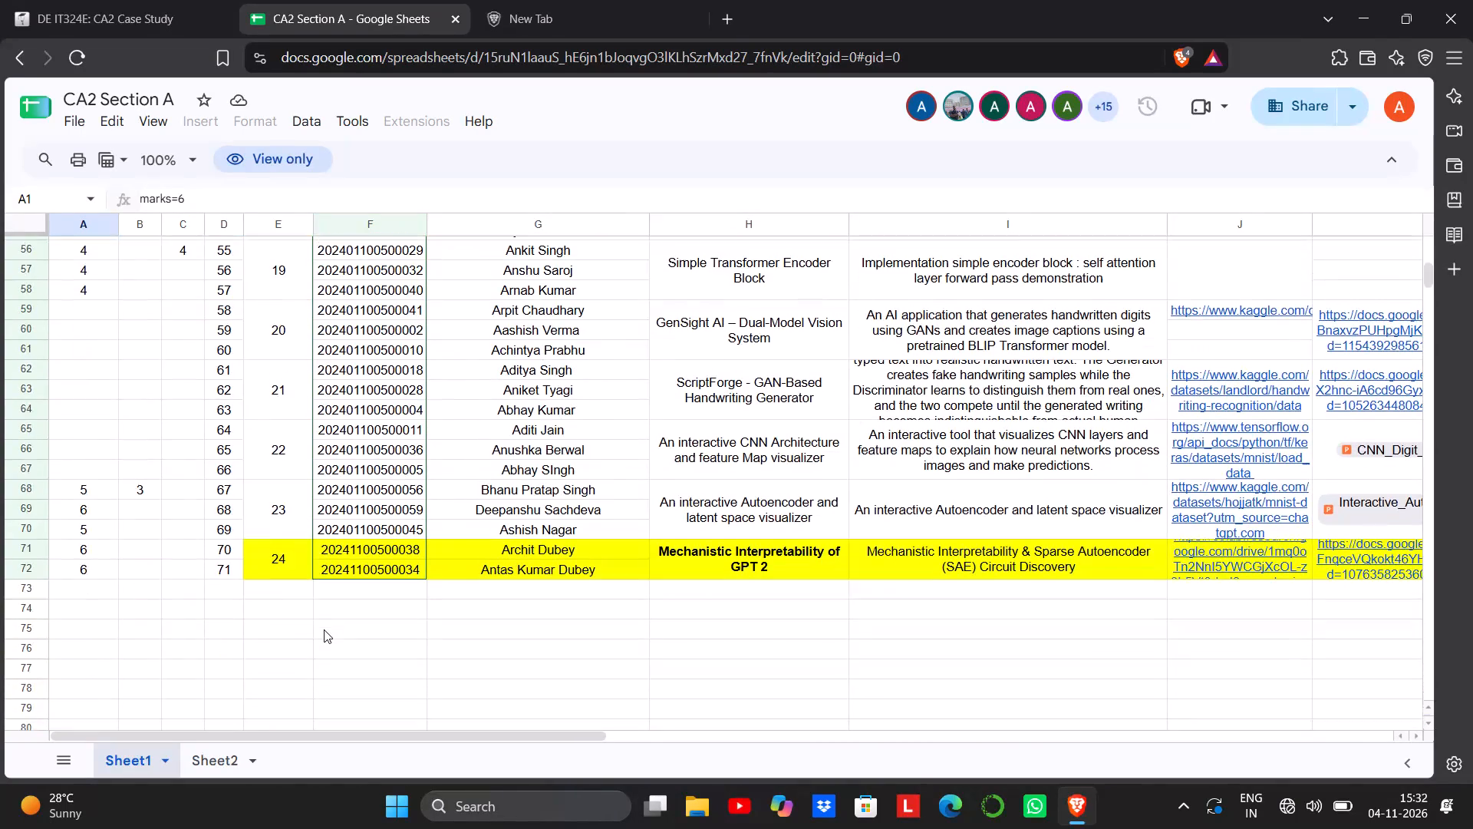
scroll(324, 629, "down", 1)
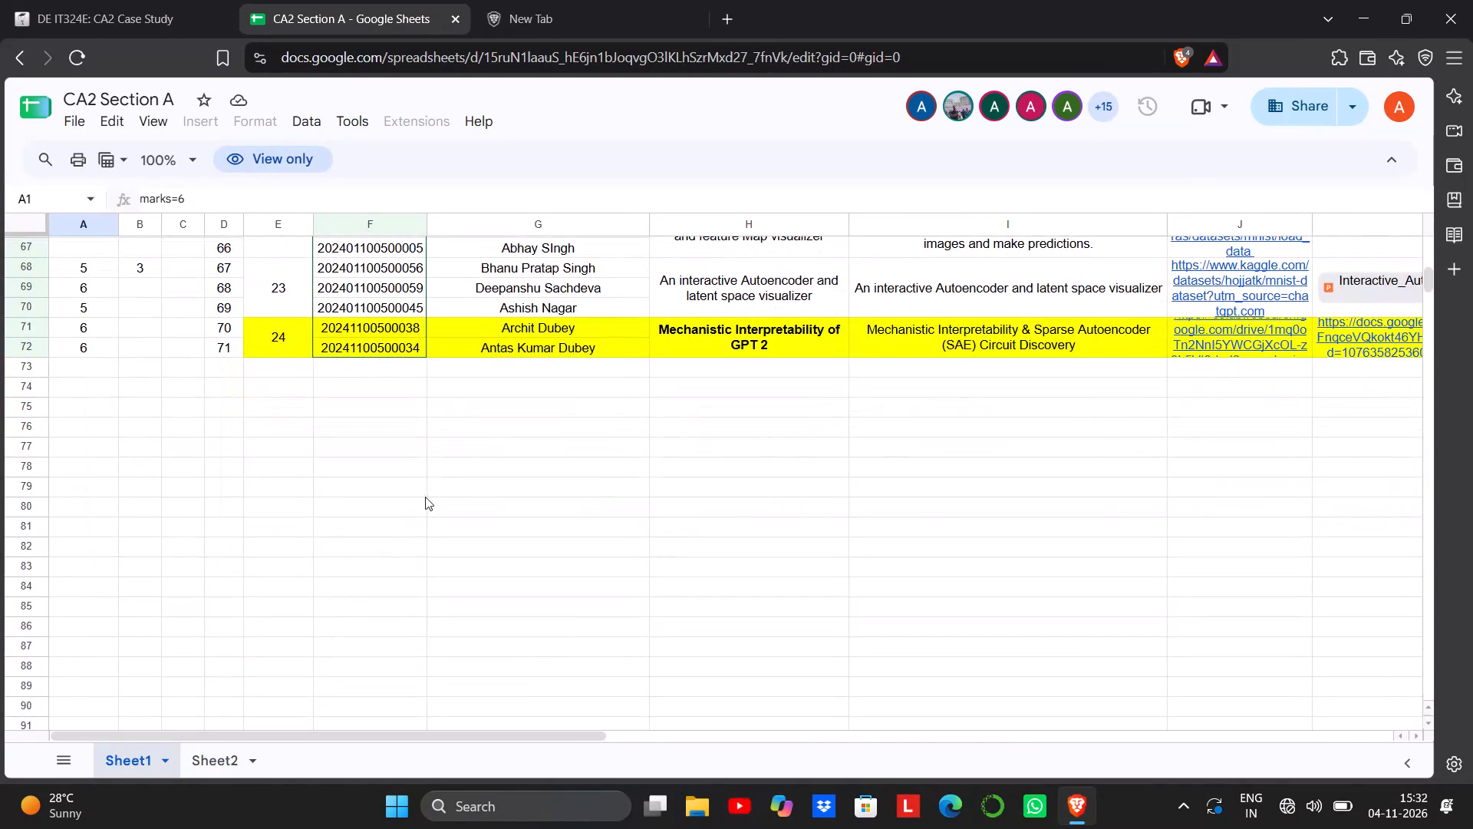
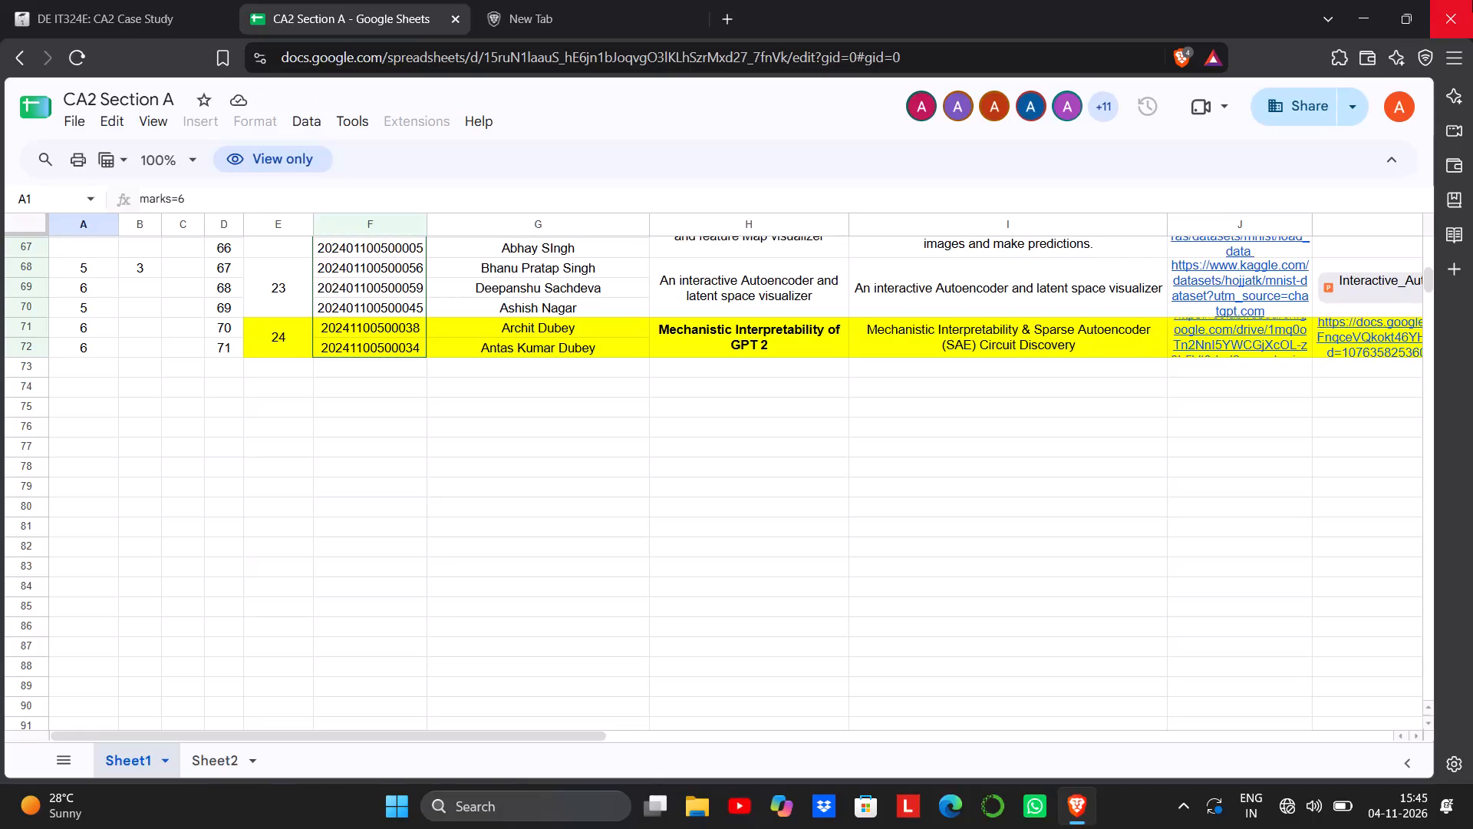
Close the Brave browser with the CA2 Section A sheet and any other open window, leaving only the desktop.
triple_click(1472, 0)
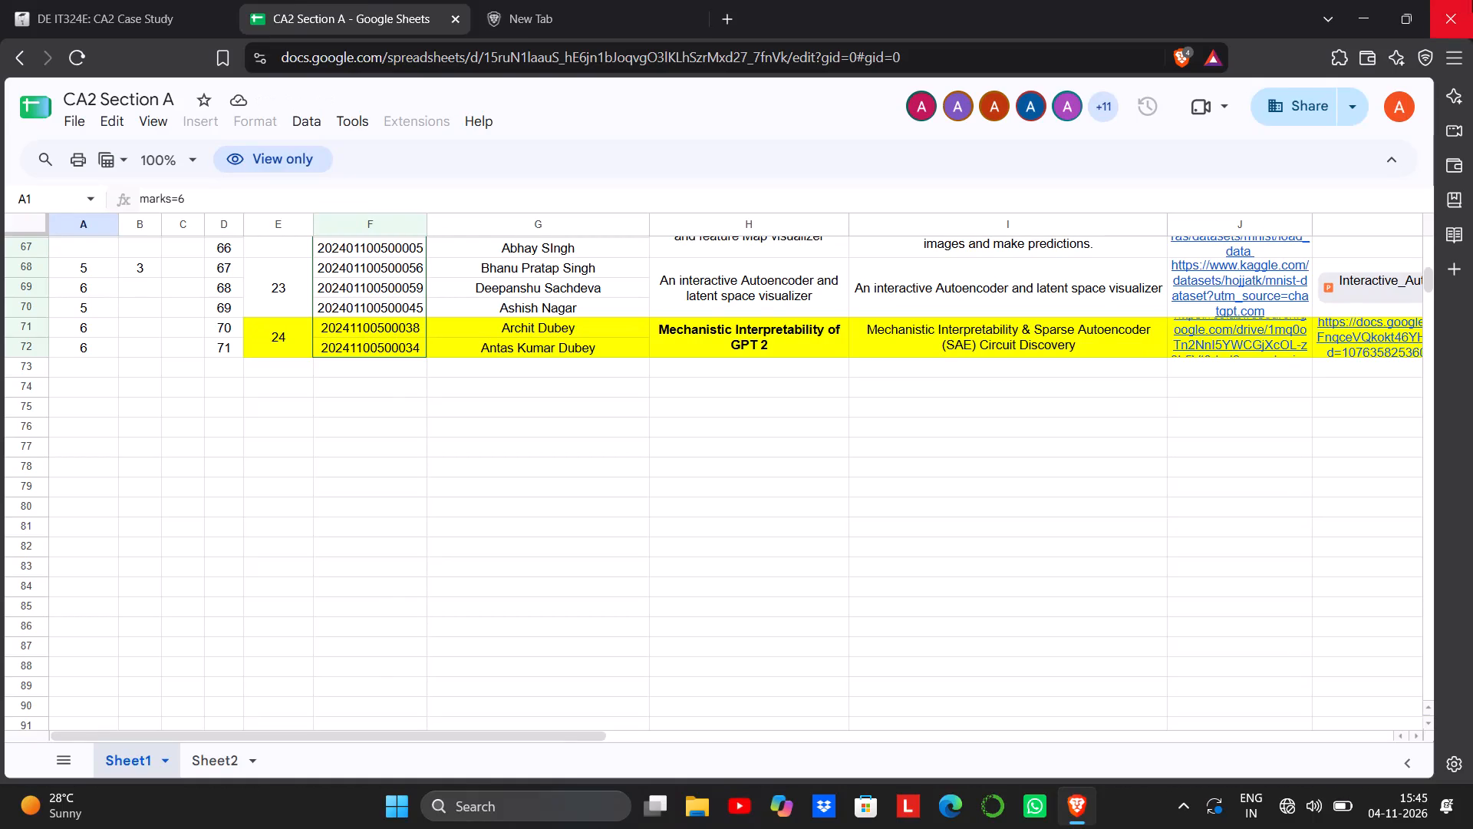
left_click(1472, 0)
Bring up the Windows quick-access list of system tools and power options.
key("super+x")
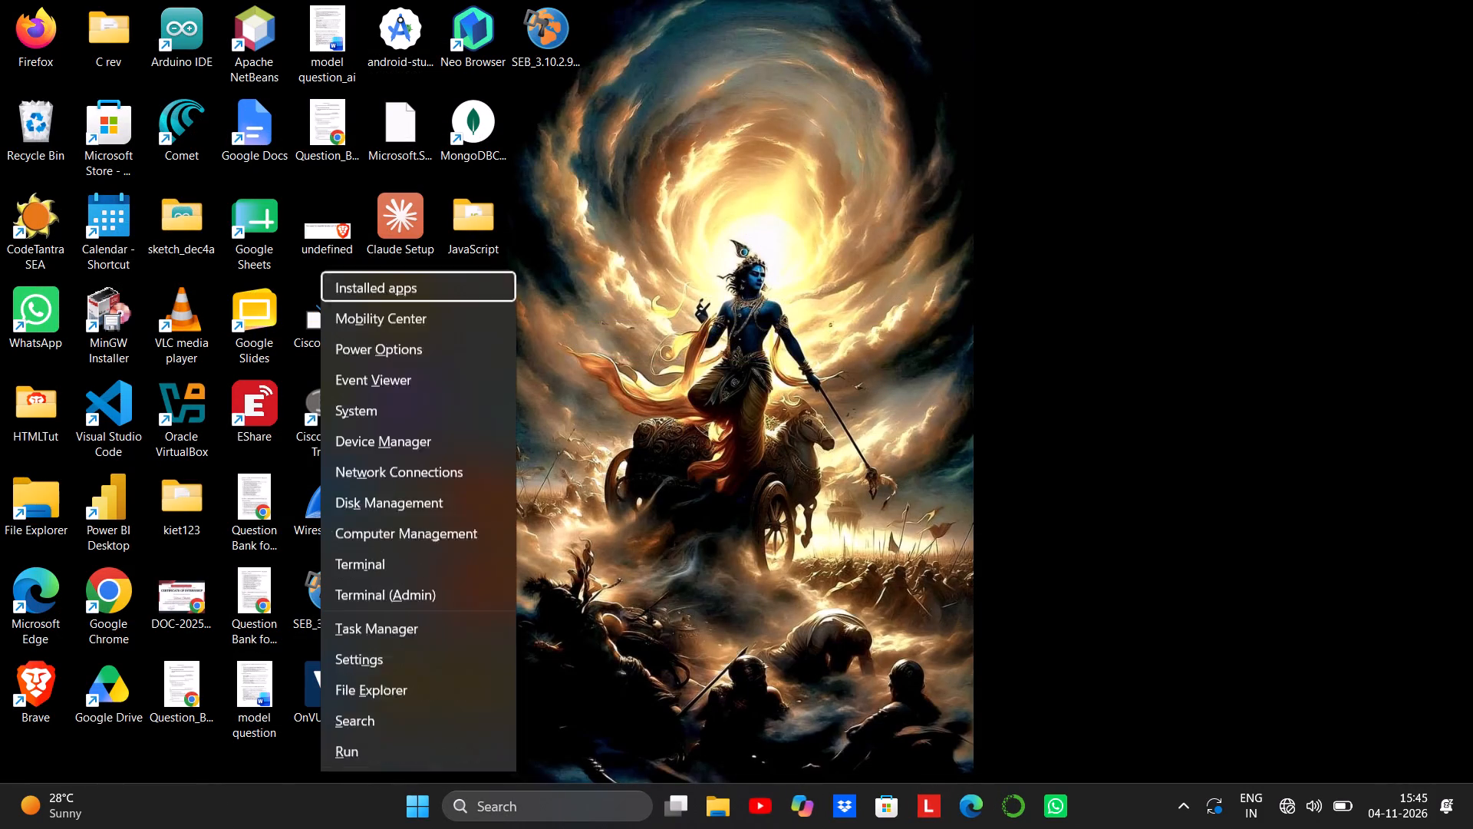